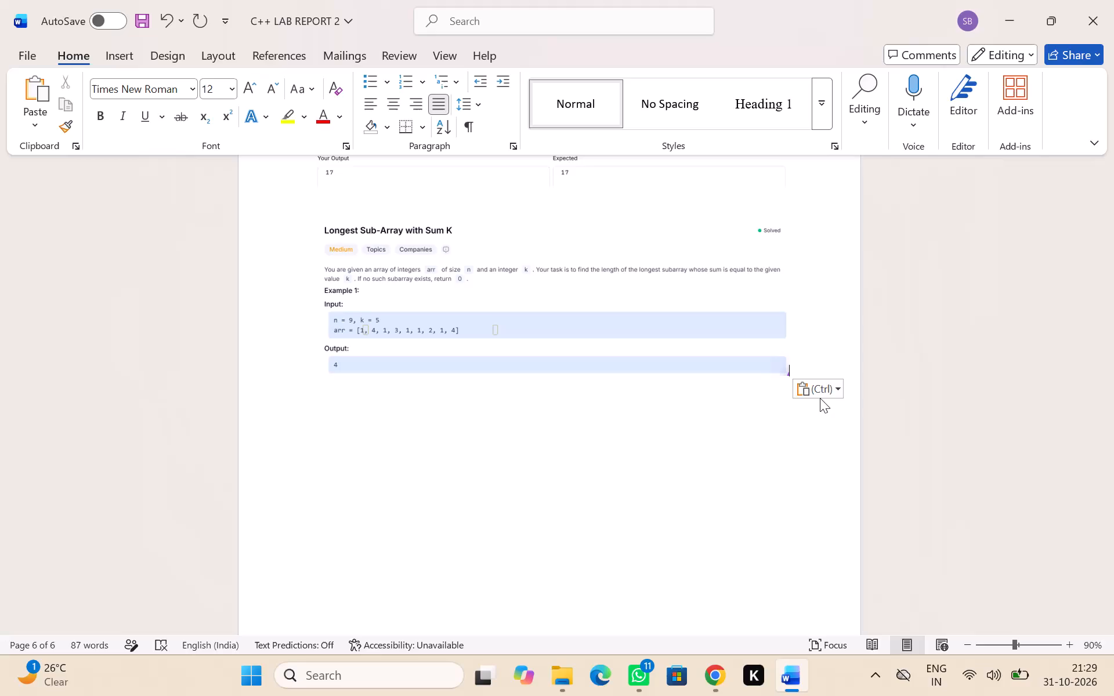
# Start a new line below the pasted Longest Sub-Array with Sum K problem screenshot.
pyautogui.press('Return')
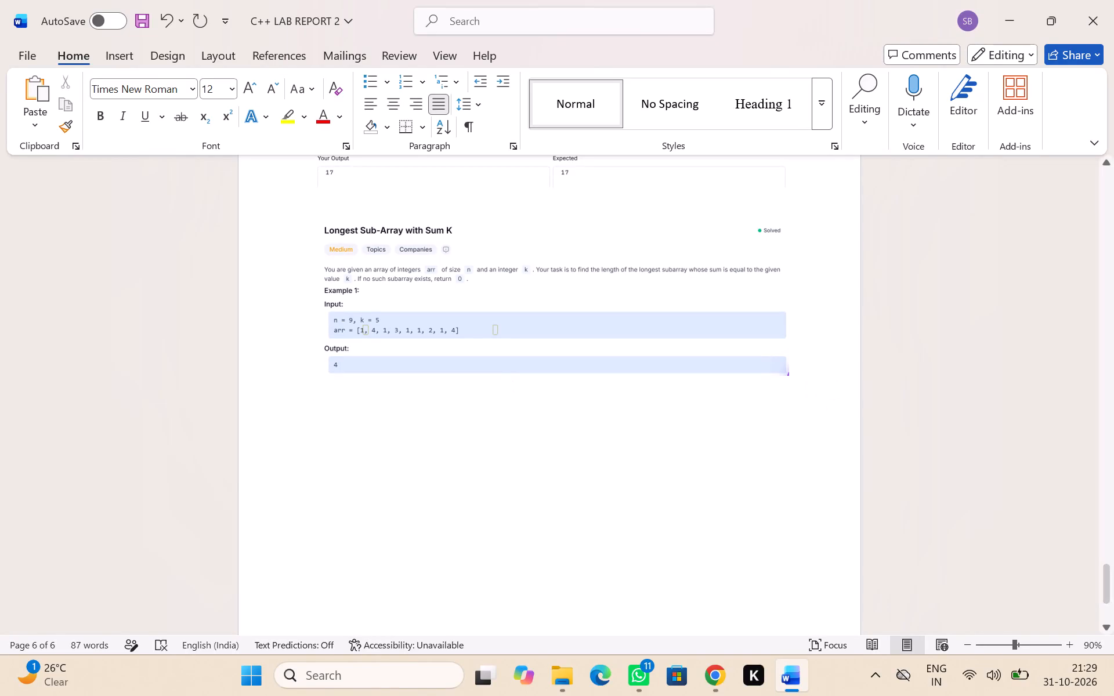
# Switch to Chrome and enlarge the C++ code area of Longest Sub-Array with Sum K by shrinking the description and testcase areas.
pyautogui.click(730, 582)
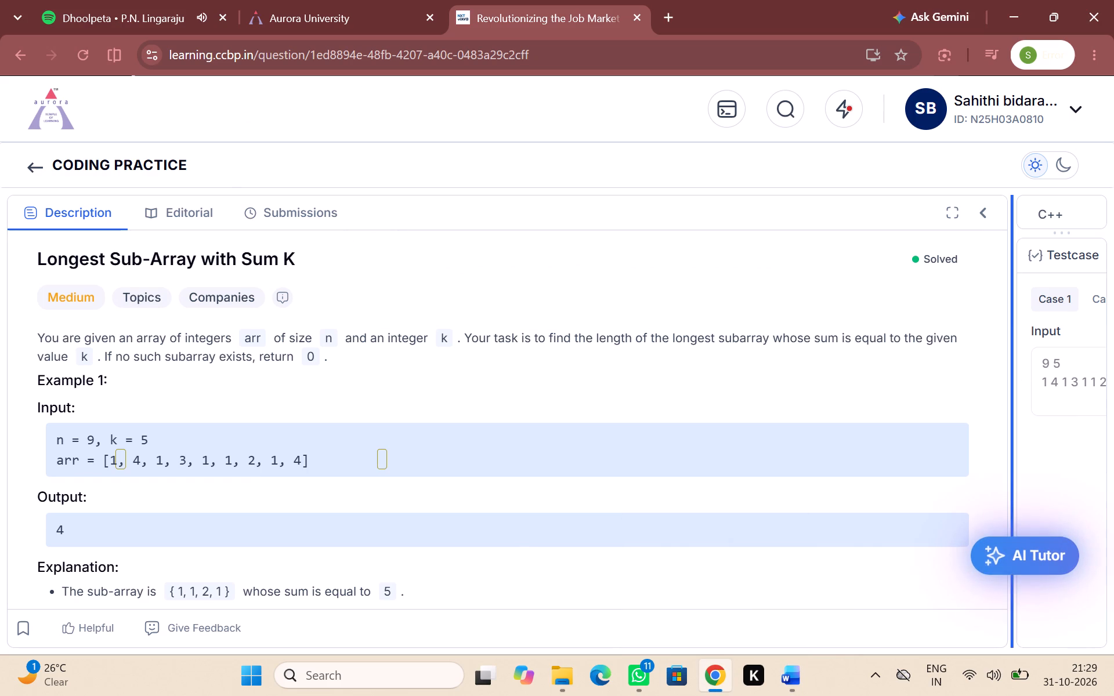
pyautogui.moveTo(1012, 391); pyautogui.dragTo(256, 549)
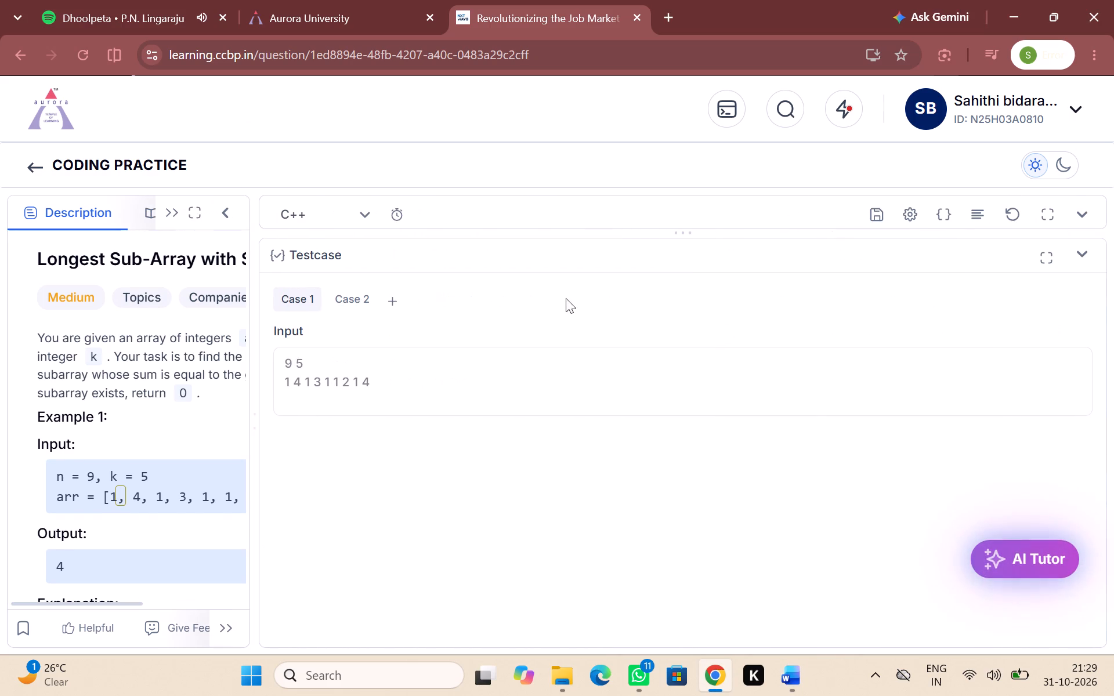
pyautogui.moveTo(627, 235); pyautogui.dragTo(644, 490)
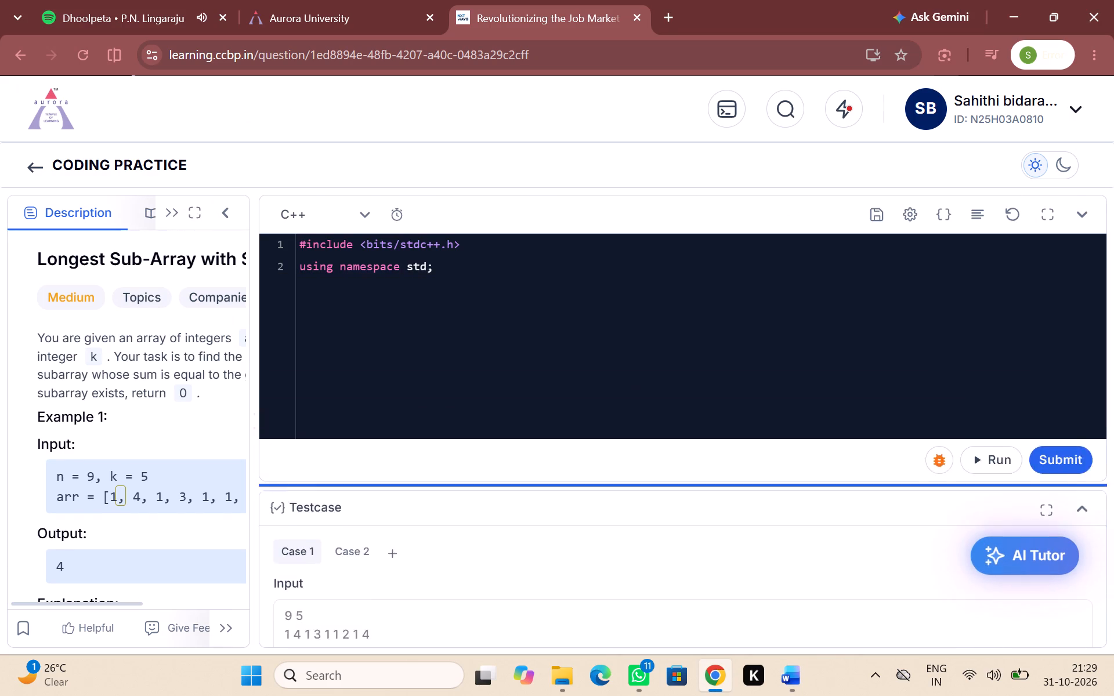
pyautogui.moveTo(644, 490); pyautogui.dragTo(643, 586)
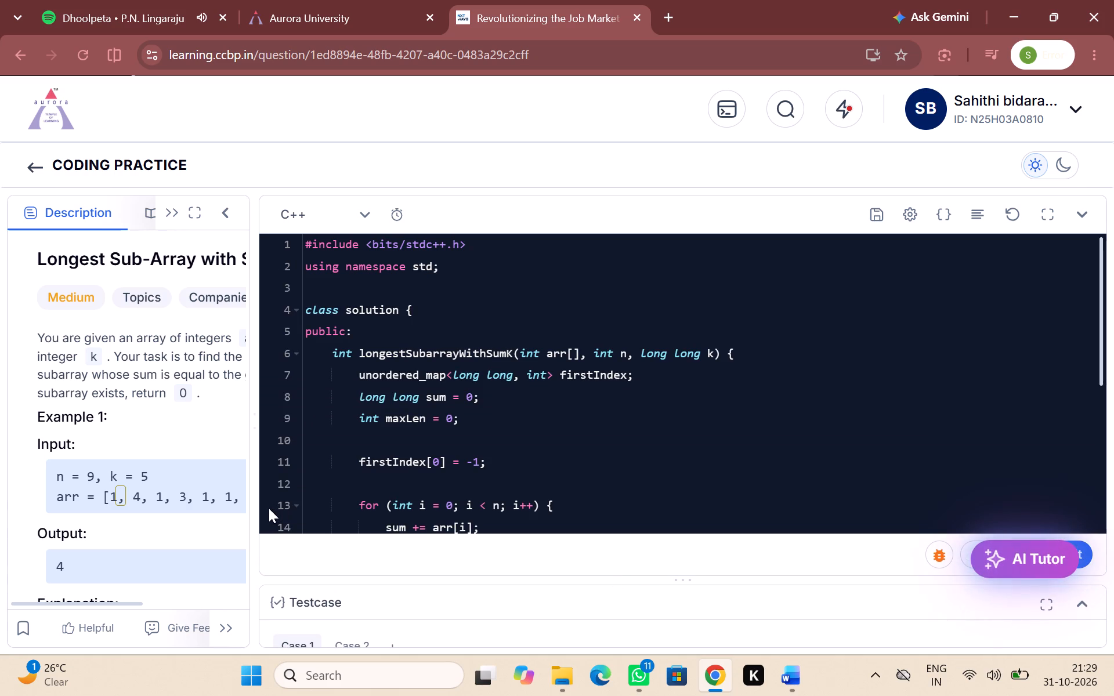
pyautogui.click(256, 514)
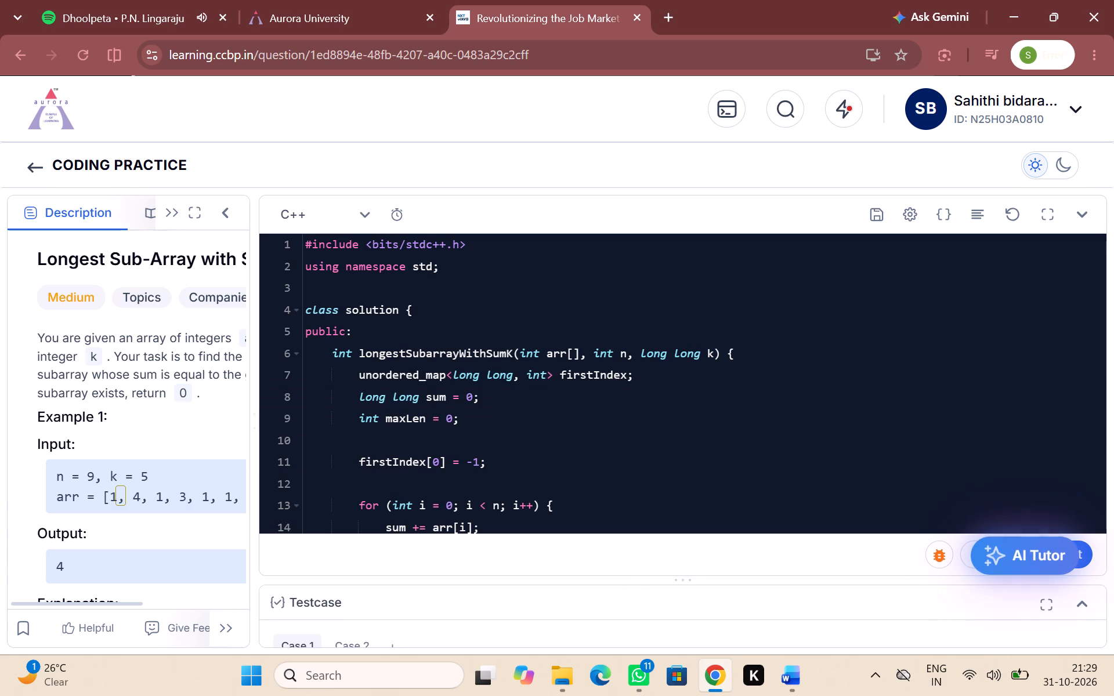
pyautogui.click(250, 509)
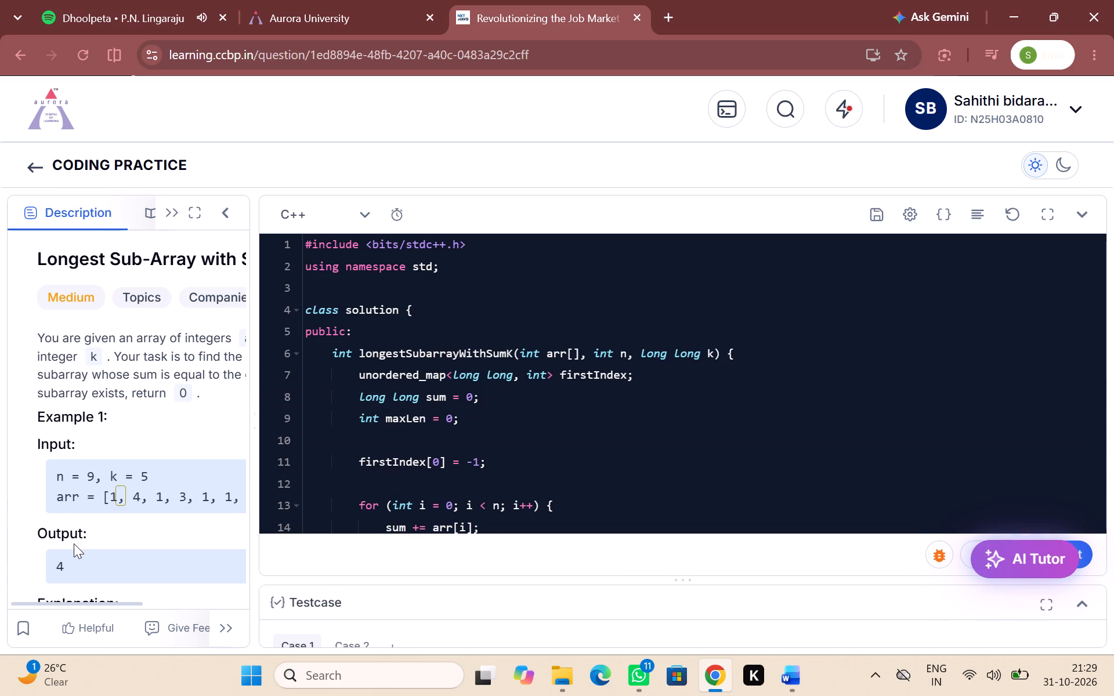
pyautogui.click(257, 523)
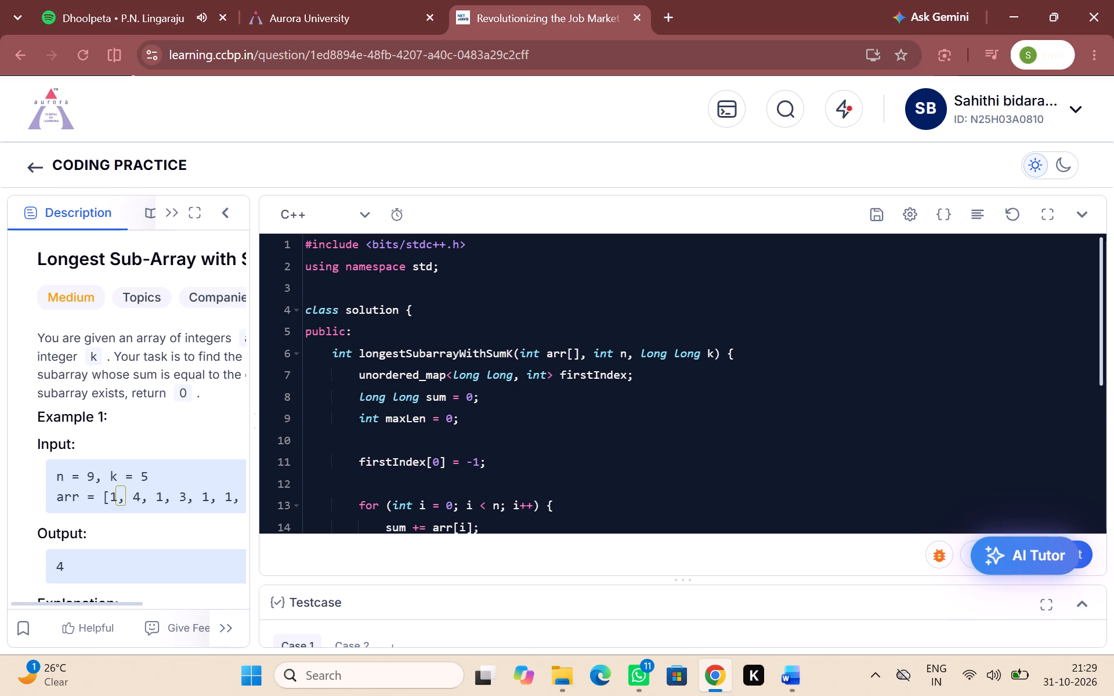
pyautogui.click(253, 481)
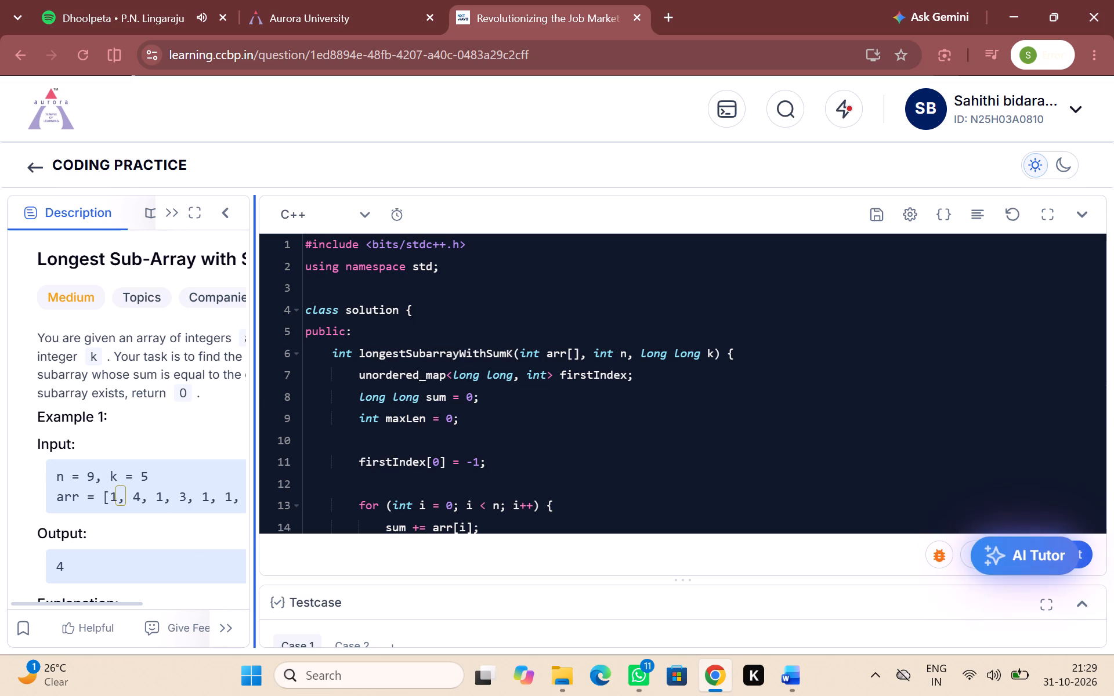
pyautogui.moveTo(252, 578); pyautogui.dragTo(70, 628)
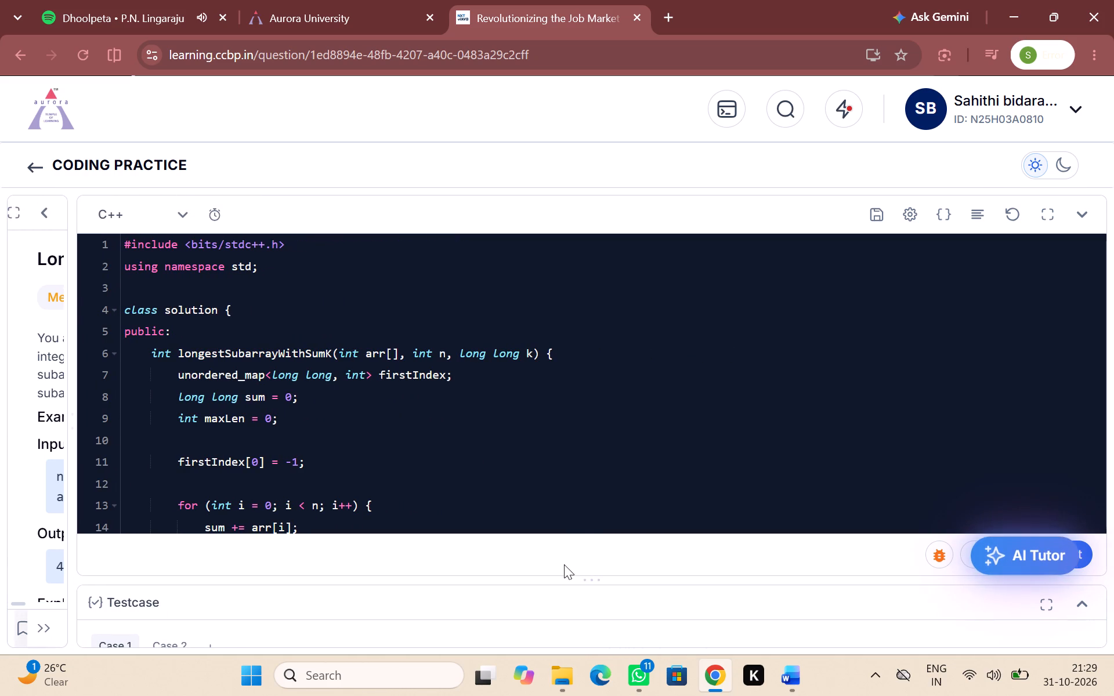
pyautogui.moveTo(564, 578); pyautogui.dragTo(554, 646)
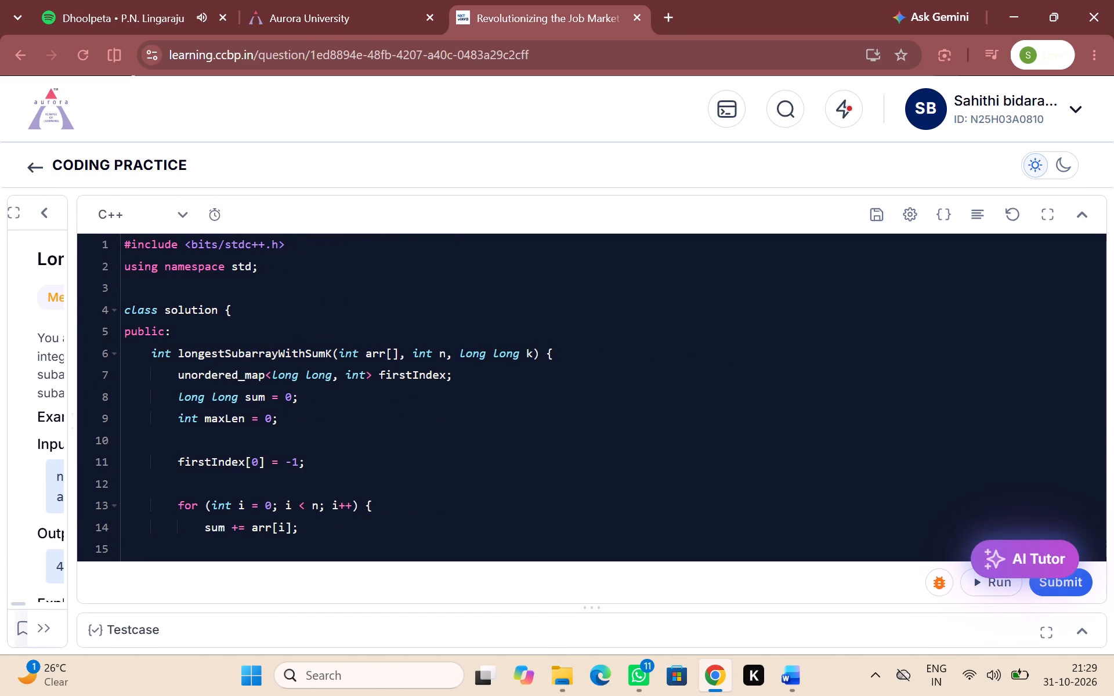
# Capture a screenshot of the C++ solution code from its language header down to about line 15.
pyautogui.press('Print')
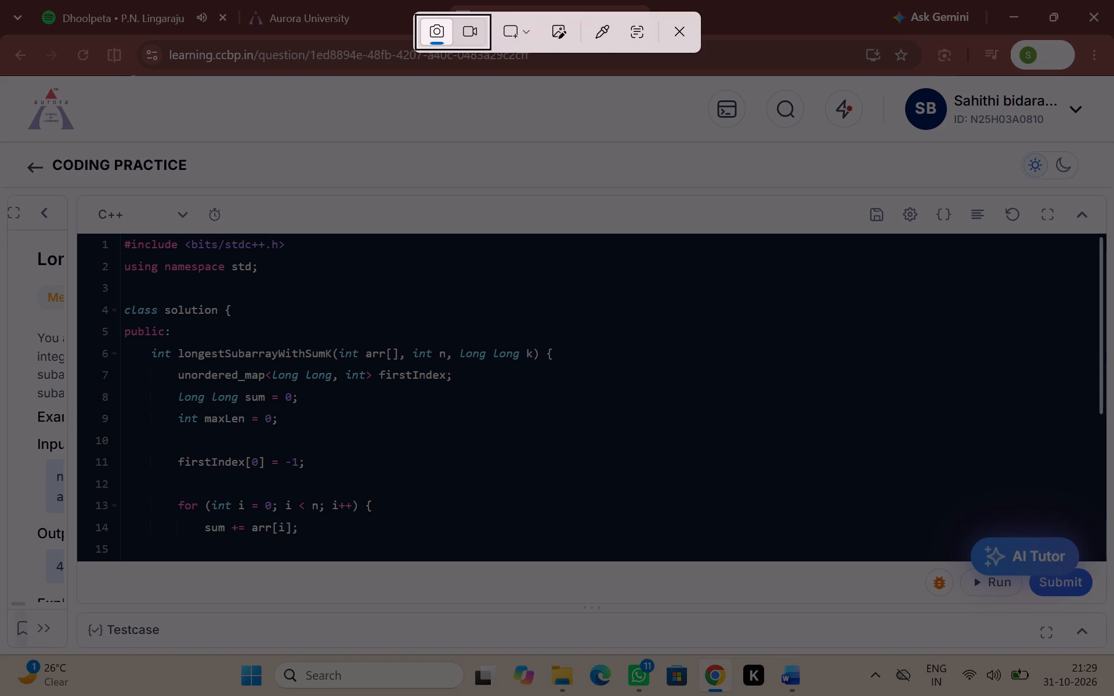
pyautogui.moveTo(82, 198); pyautogui.dragTo(768, 390)
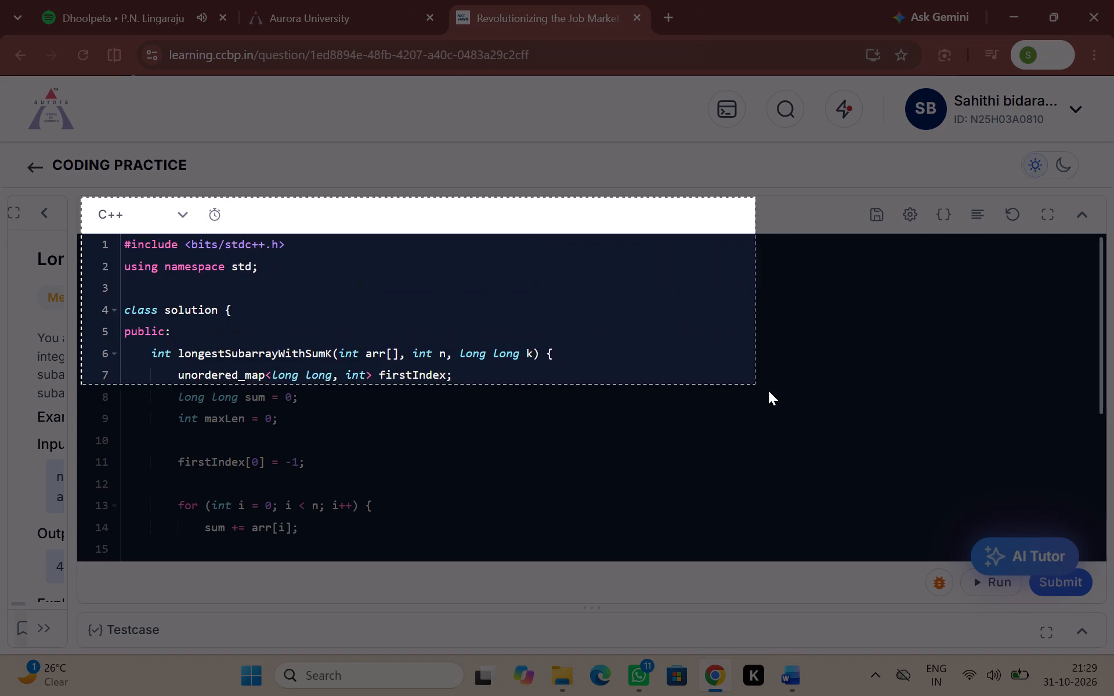
pyautogui.moveTo(768, 390); pyautogui.dragTo(862, 546)
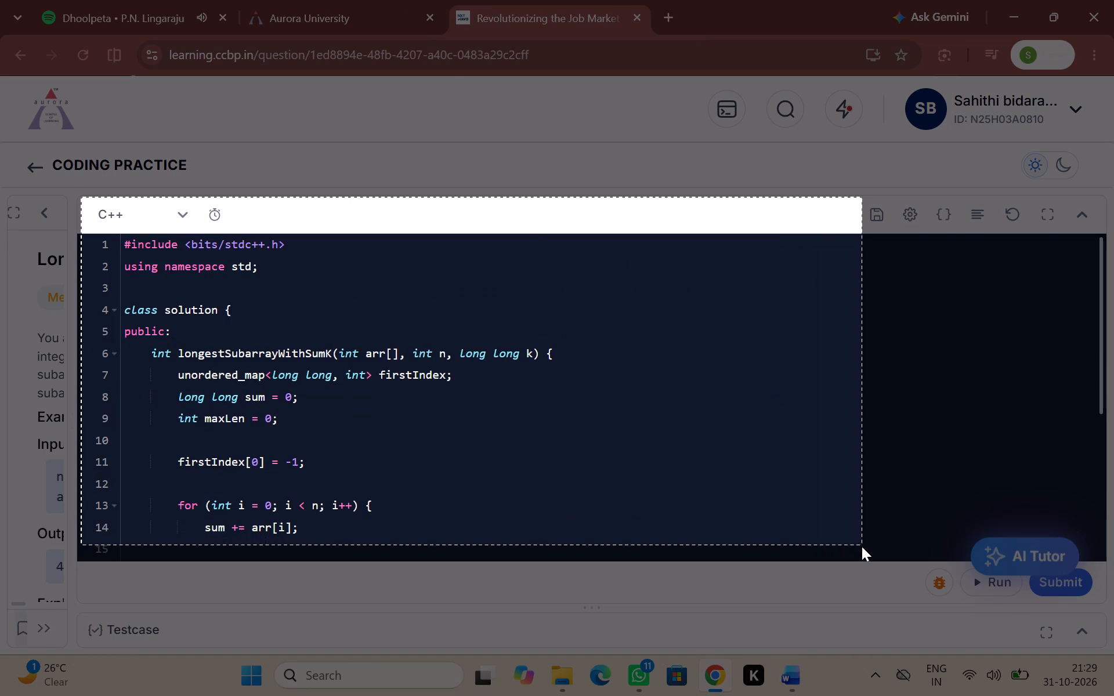
pyautogui.moveTo(862, 546); pyautogui.dragTo(1031, 554)
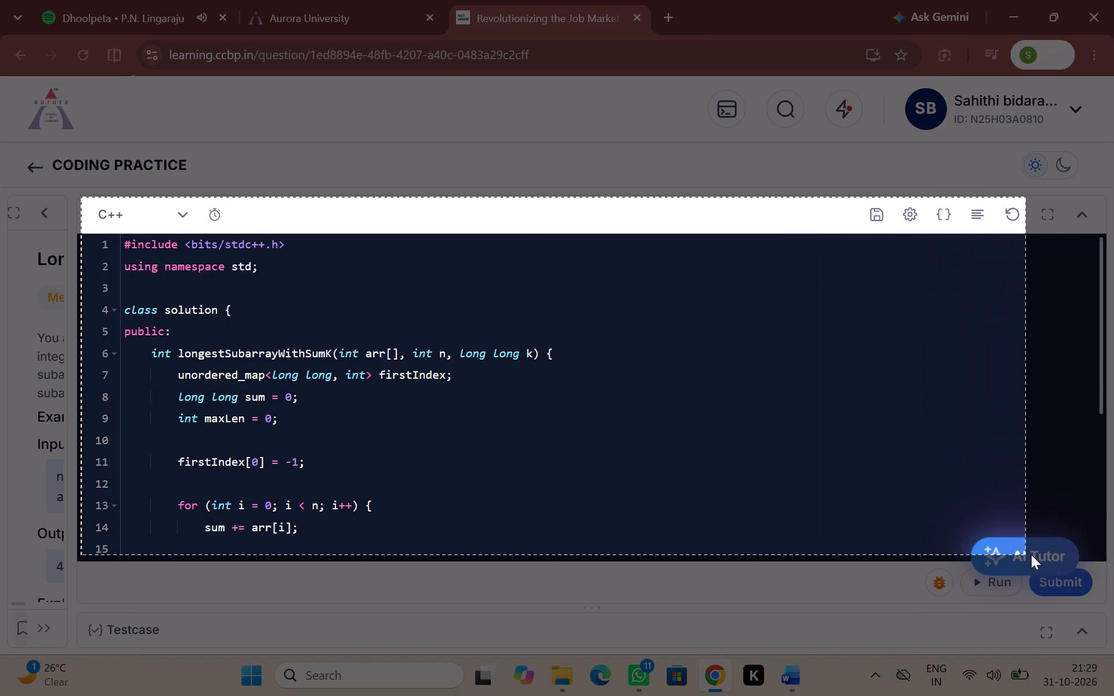
pyautogui.moveTo(1031, 554); pyautogui.dragTo(1080, 557)
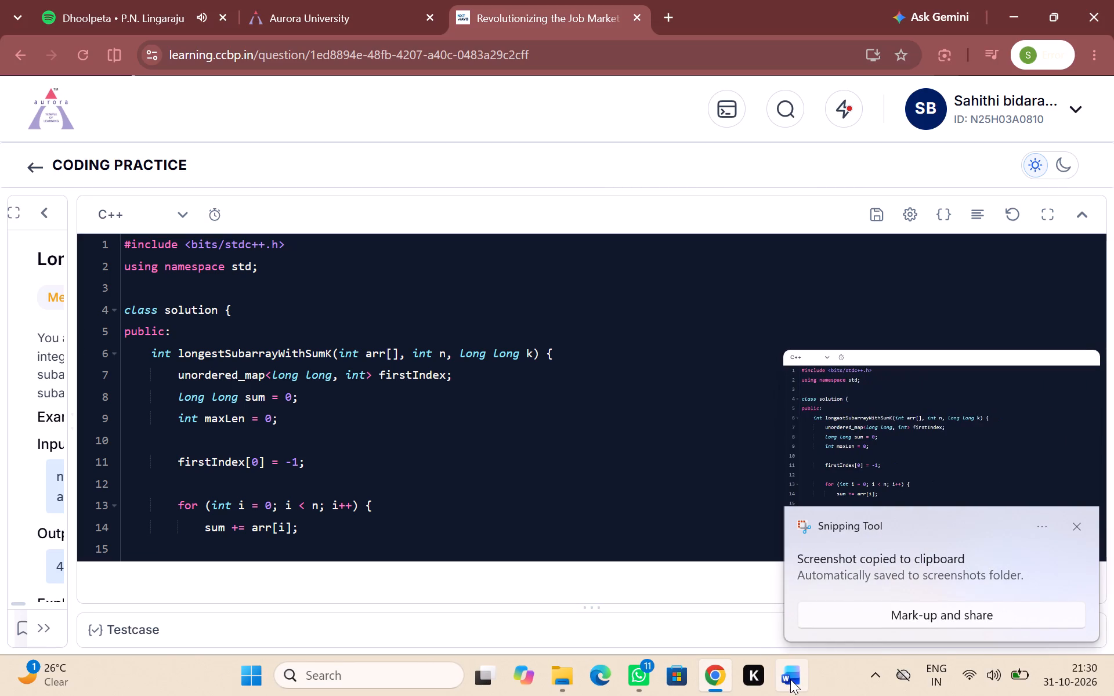
# Switch to Word and paste the code screenshot below the Longest Sub-Array with Sum K problem, followed by two new lines.
pyautogui.click(792, 679)
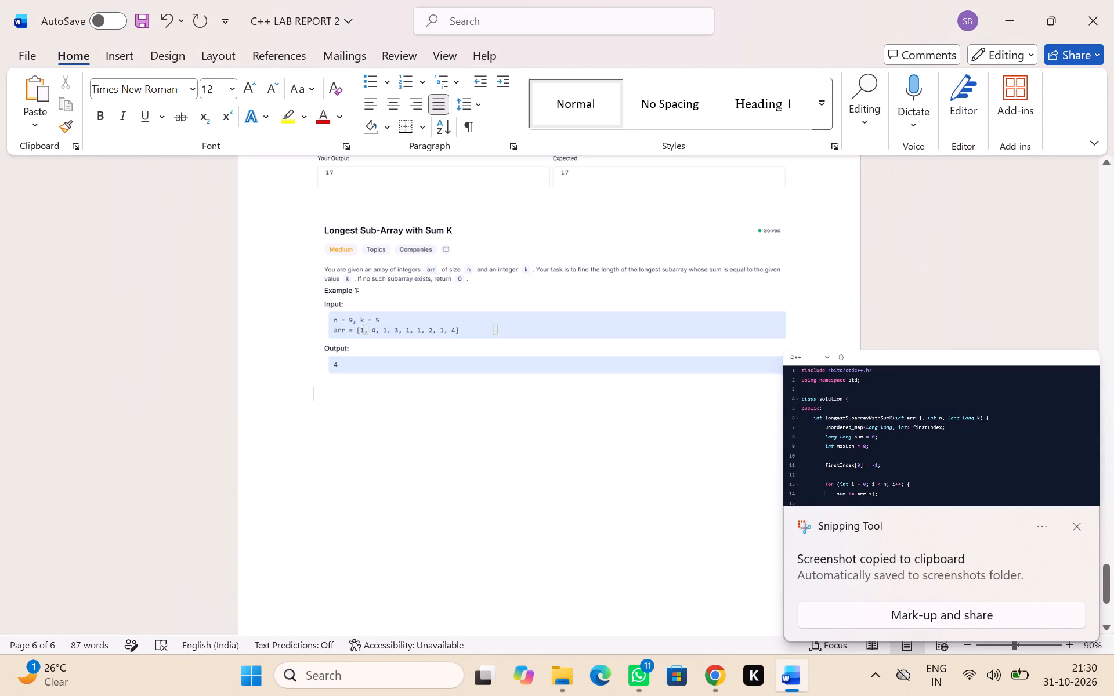
pyautogui.hotkey('ctrl', 'v')
pyautogui.scroll(-3, 591, 465)
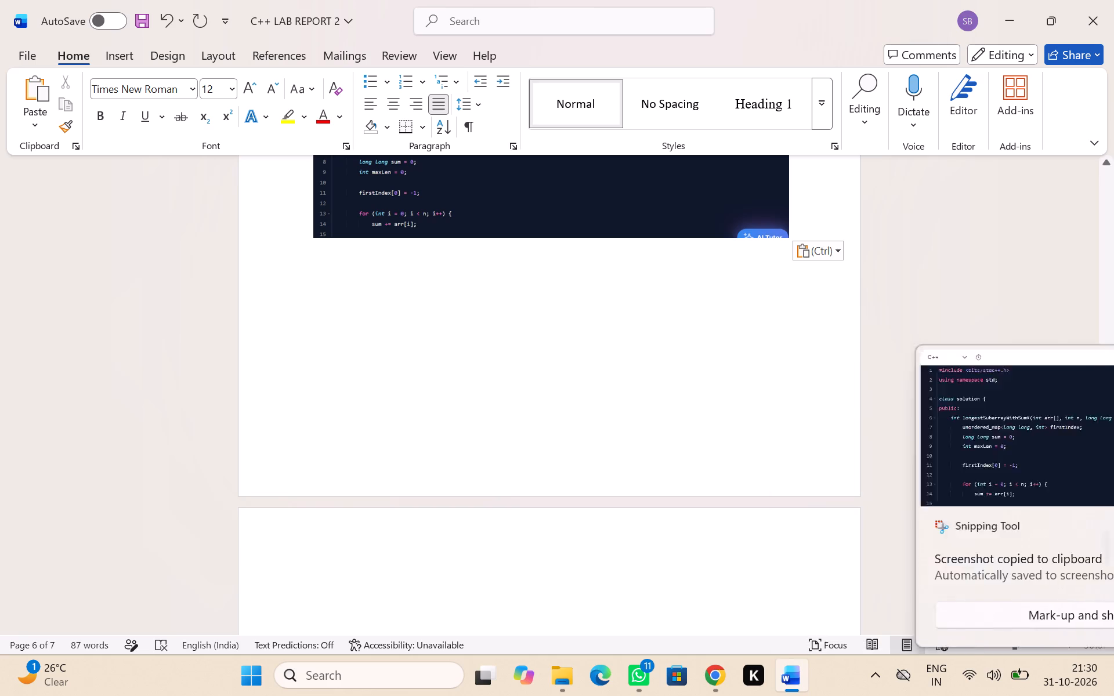
pyautogui.press('Return')
pyautogui.press('Return')
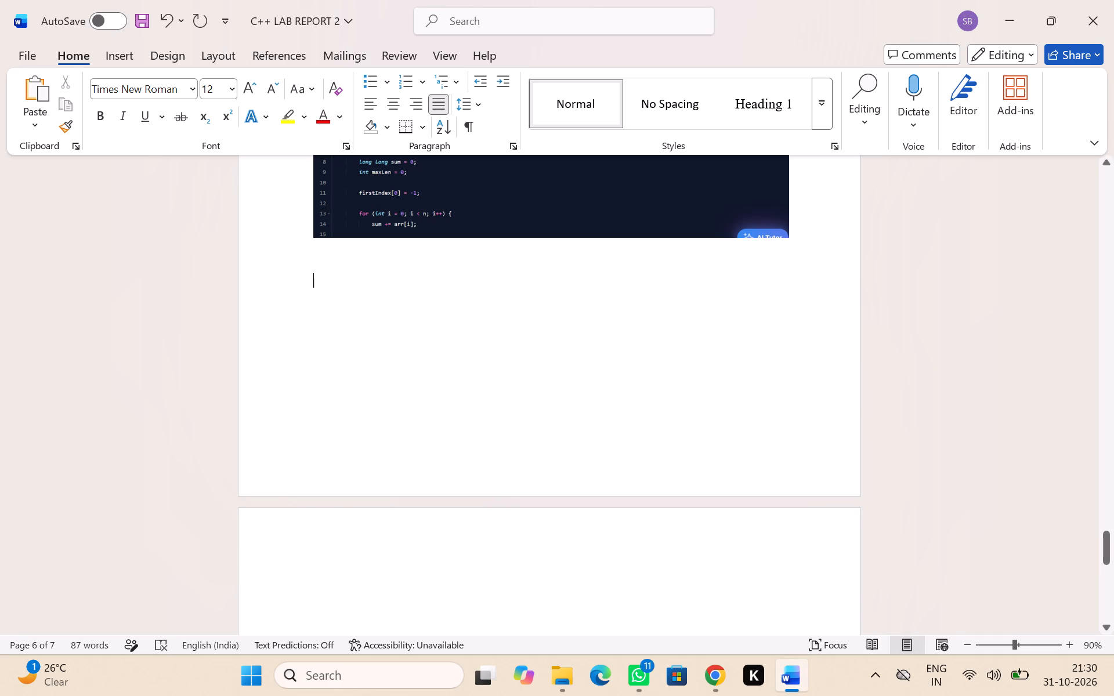
# Switch to Chrome, run the solution, and capture a screenshot of the enlarged Case 1 results with input, actual output and expected output.
pyautogui.click(713, 605)
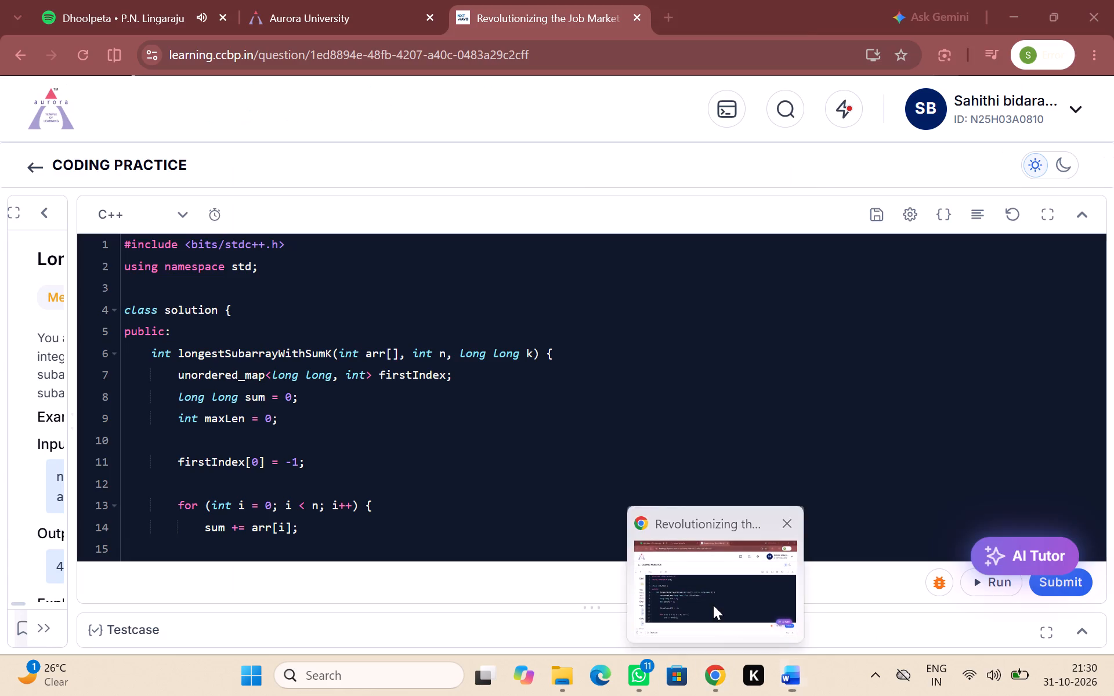
pyautogui.click(994, 588)
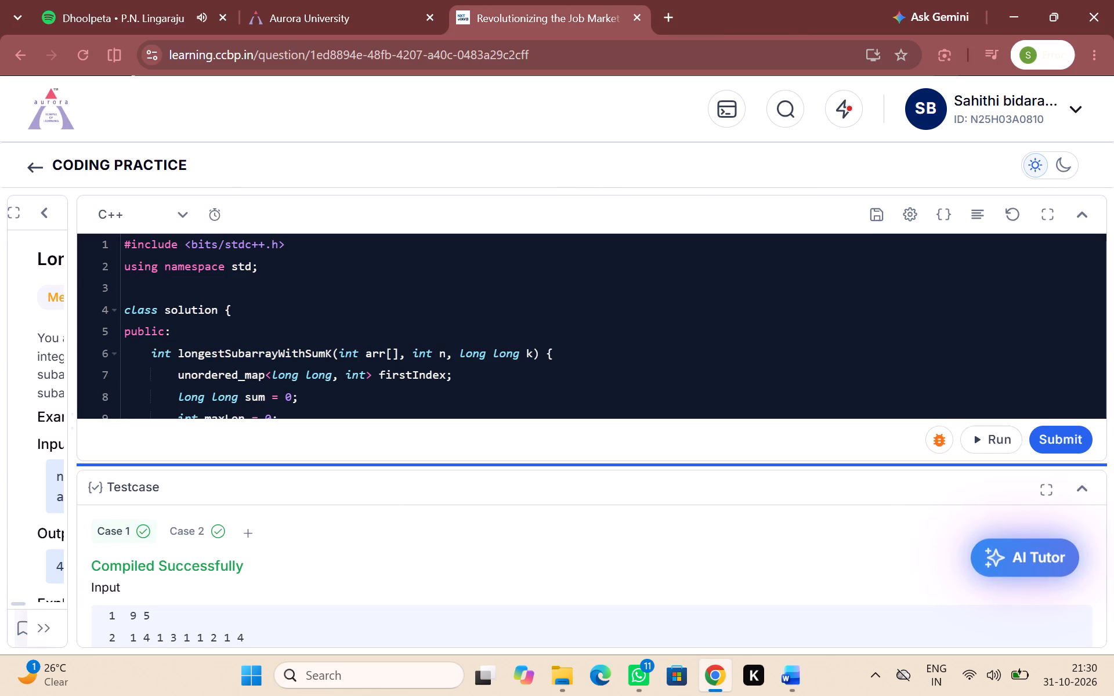
pyautogui.moveTo(591, 462); pyautogui.dragTo(689, 229)
pyautogui.press('Print')
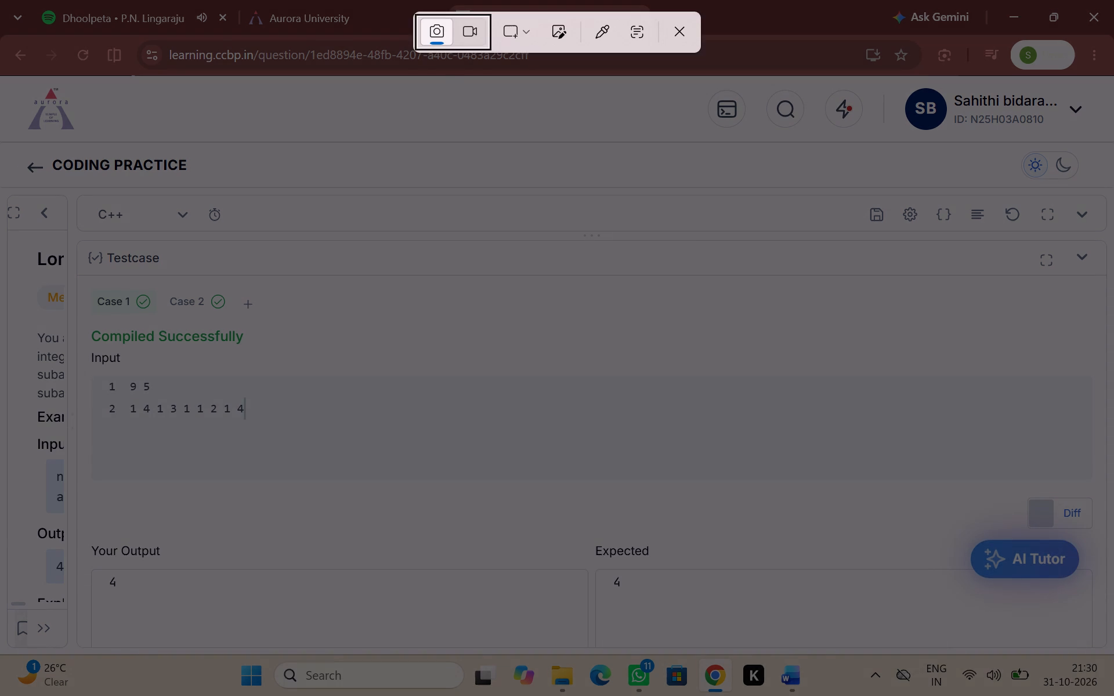
pyautogui.moveTo(78, 241); pyautogui.dragTo(992, 608)
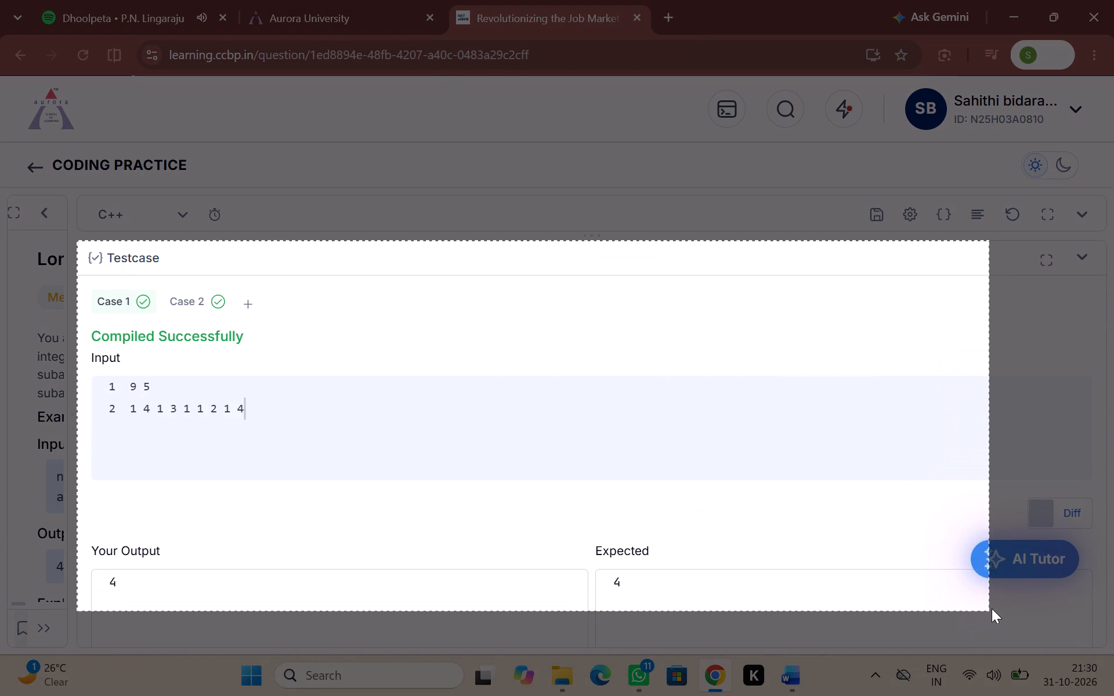
pyautogui.moveTo(992, 608); pyautogui.dragTo(1106, 600)
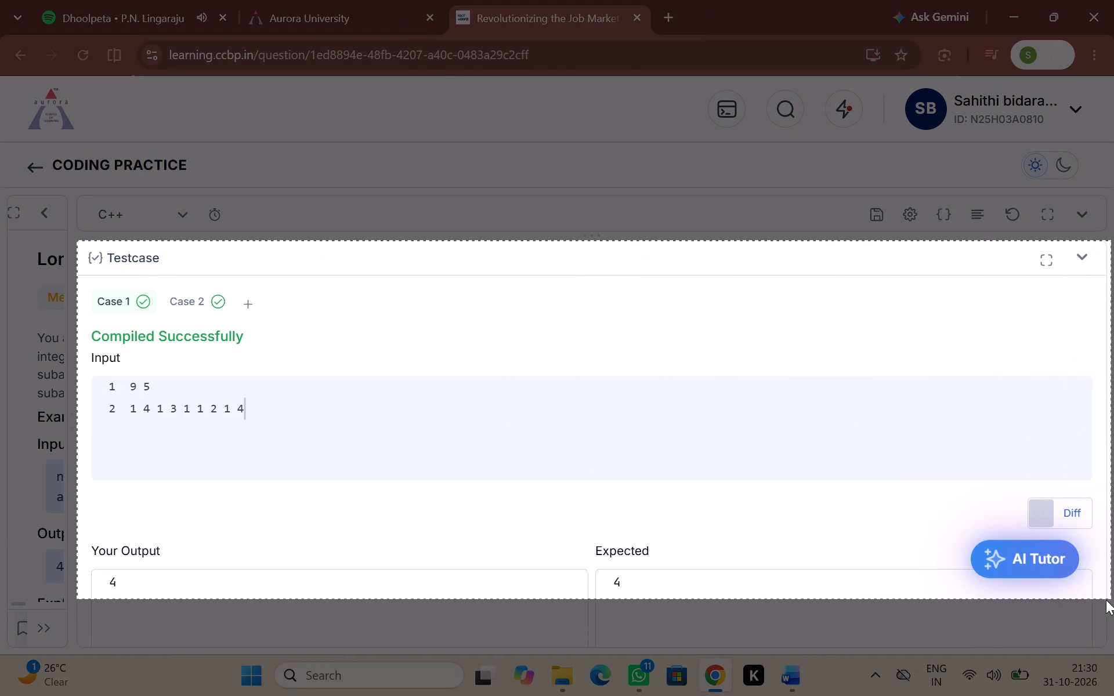
pyautogui.moveTo(1106, 600); pyautogui.dragTo(1088, 603)
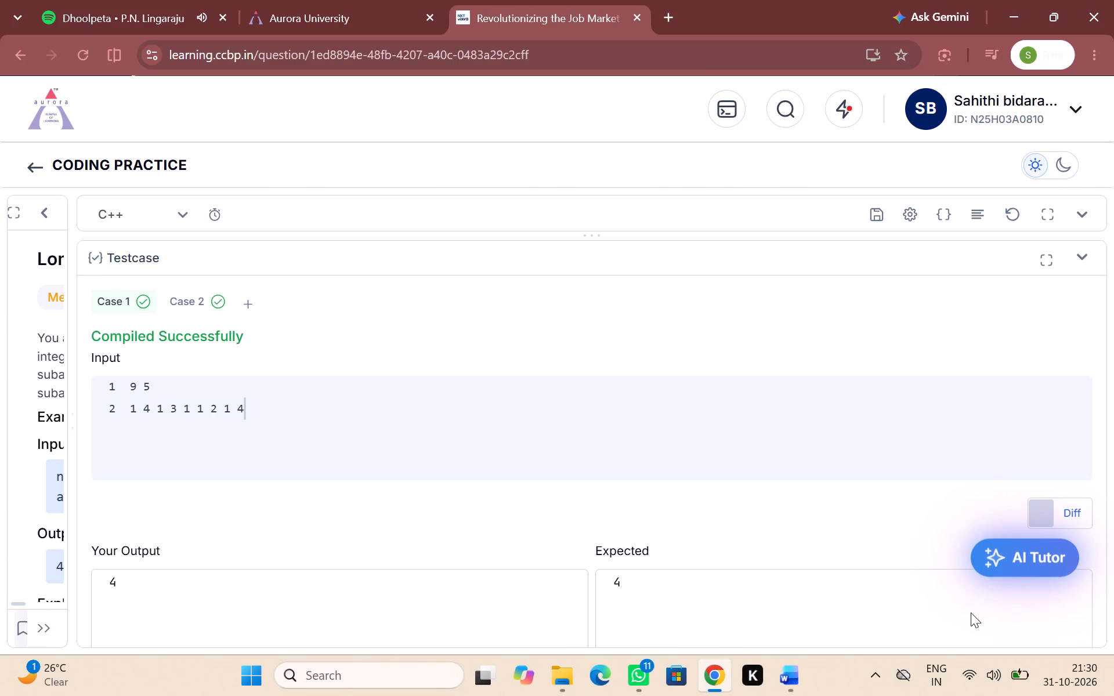
# Switch to Word and paste the testcase results screenshot after the code screenshot, followed by two new lines.
pyautogui.click(809, 675)
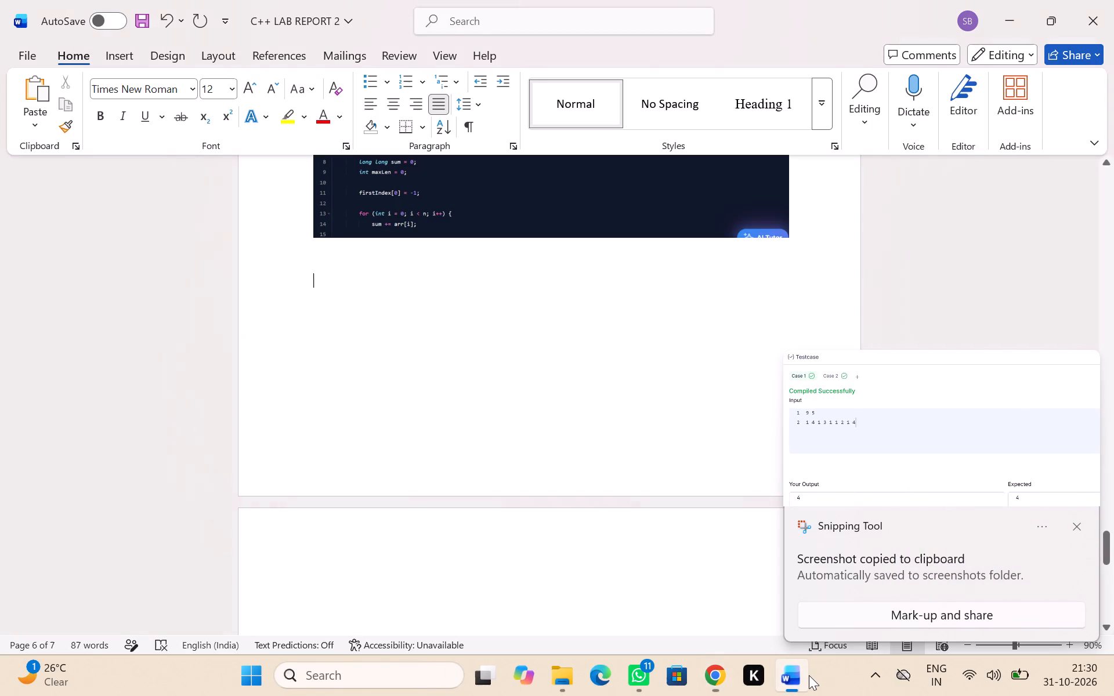
pyautogui.hotkey('ctrl', 'v')
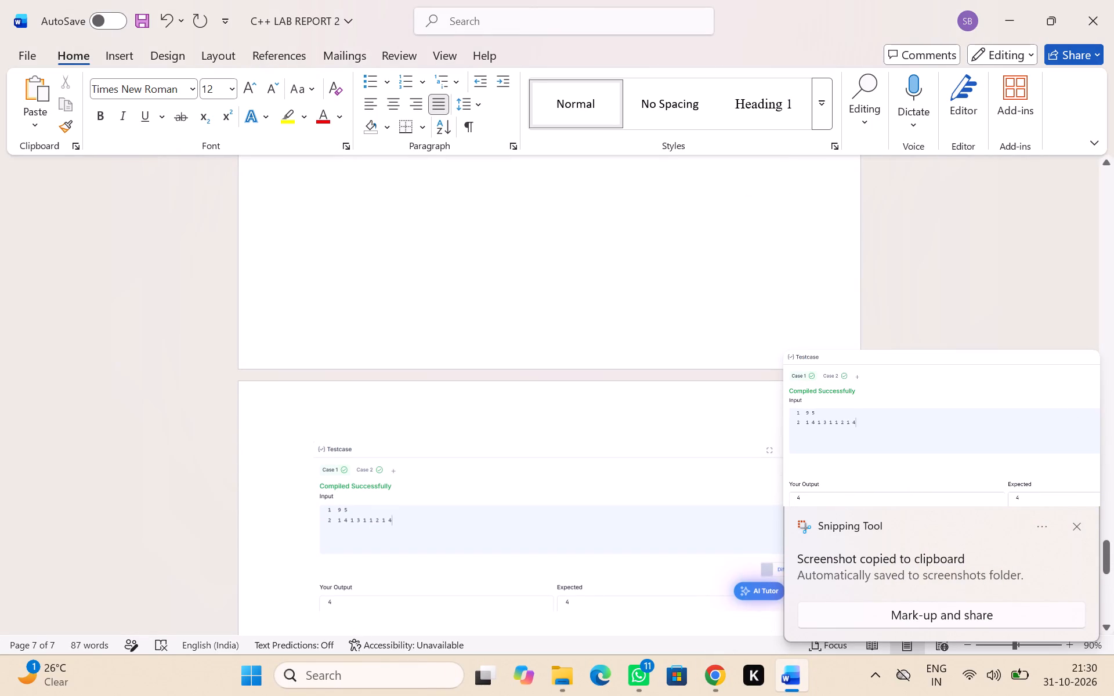
pyautogui.scroll(-4, 697, 501)
pyautogui.press('Return')
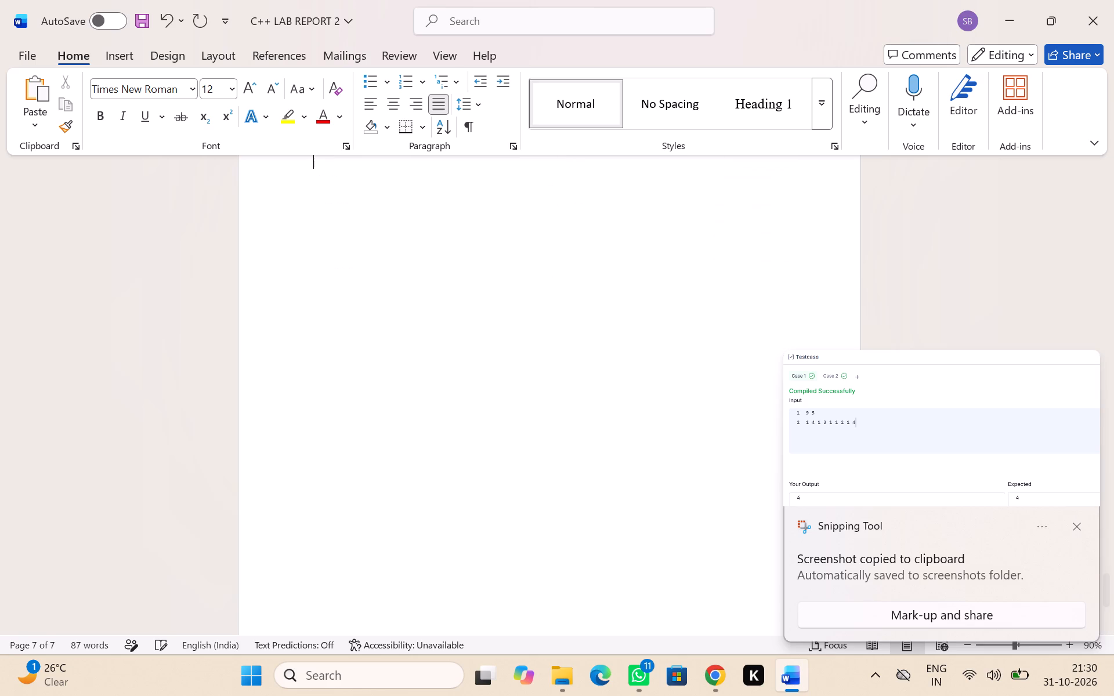
pyautogui.scroll(1, 663, 390)
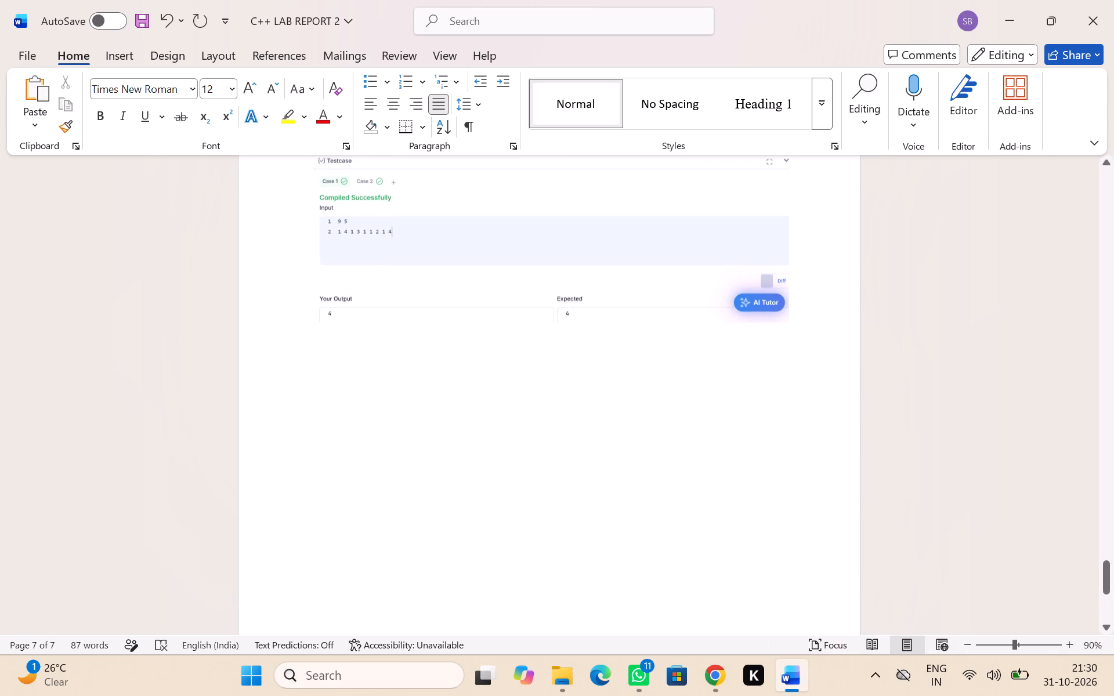
pyautogui.scroll(1, 663, 390)
pyautogui.press('Return')
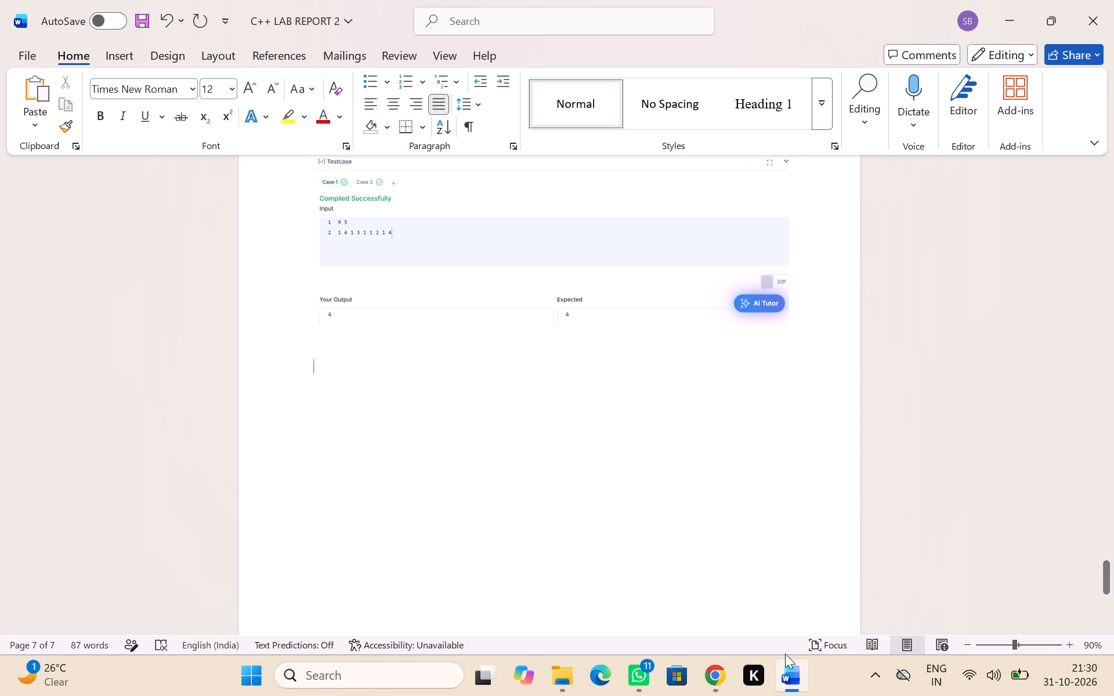
# Switch to Chrome and open the Largest Subarray Sum problem from the Coding Practice set that follows the Largest Subarray Sum lessons.
pyautogui.click(706, 606)
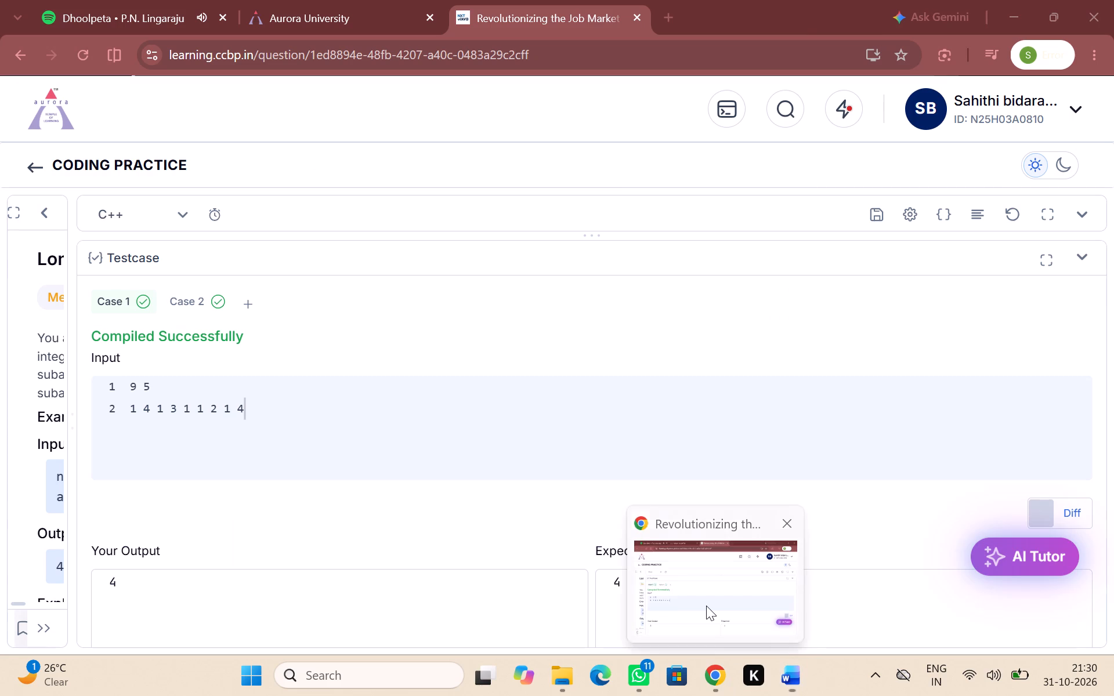
pyautogui.click(33, 165)
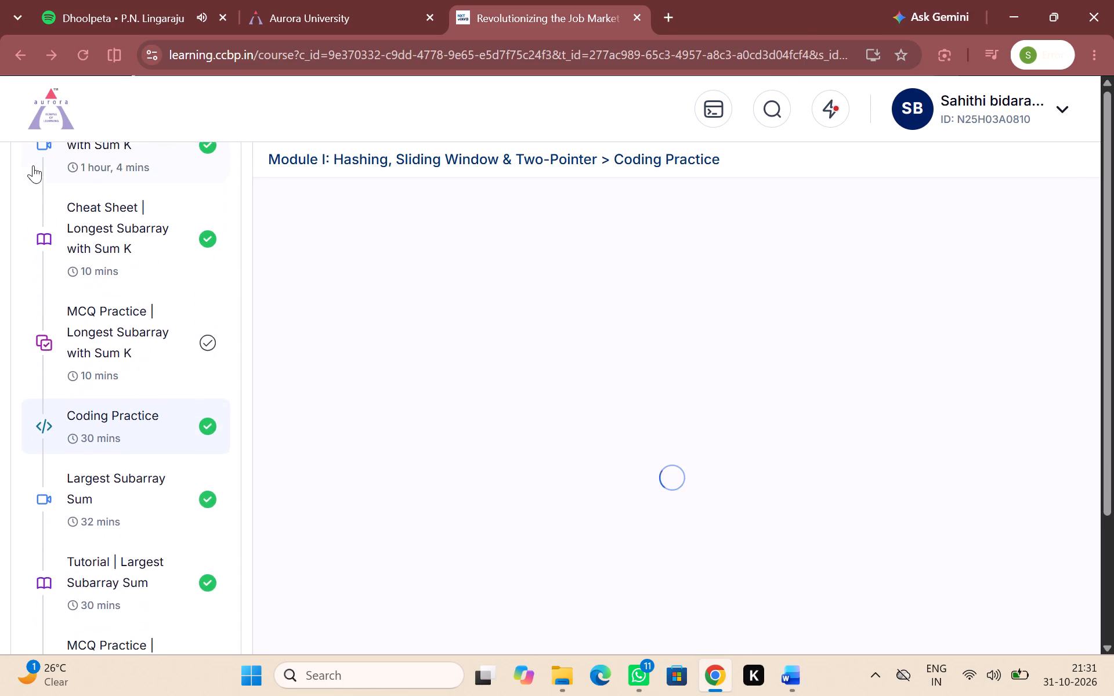
pyautogui.scroll(-3, 78, 293)
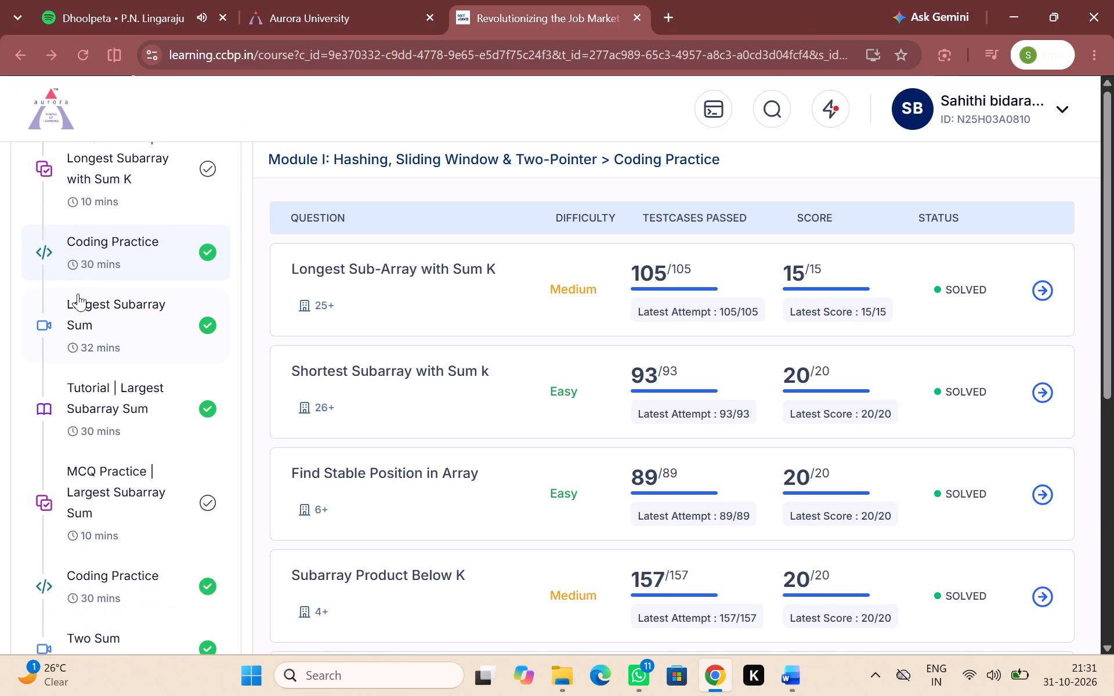
pyautogui.scroll(-3, 78, 293)
pyautogui.click(116, 211)
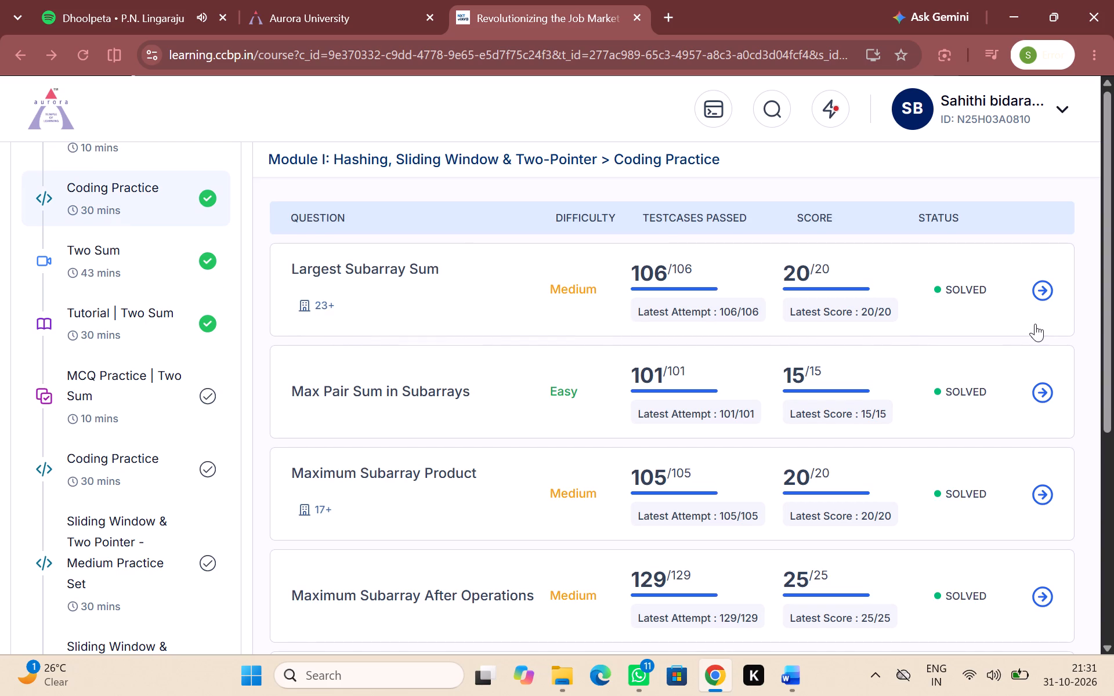
pyautogui.click(1037, 284)
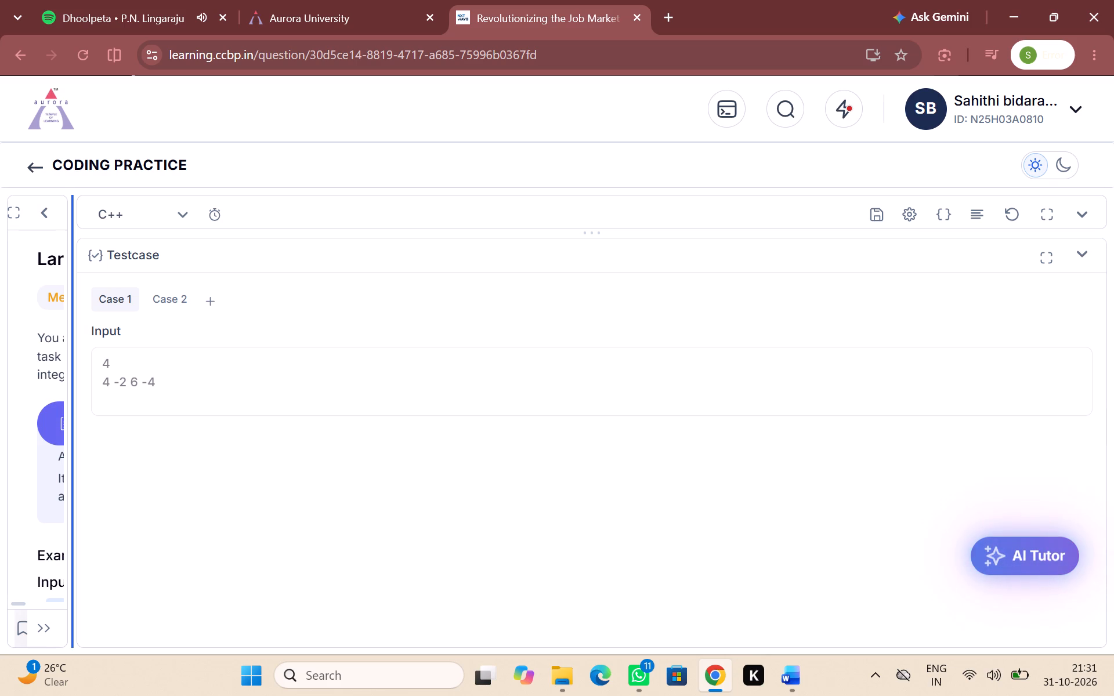
# Widen the problem description and capture a screenshot of the Largest Subarray Sum statement, from its title to the Example 1 input.
pyautogui.moveTo(74, 415); pyautogui.dragTo(1000, 483)
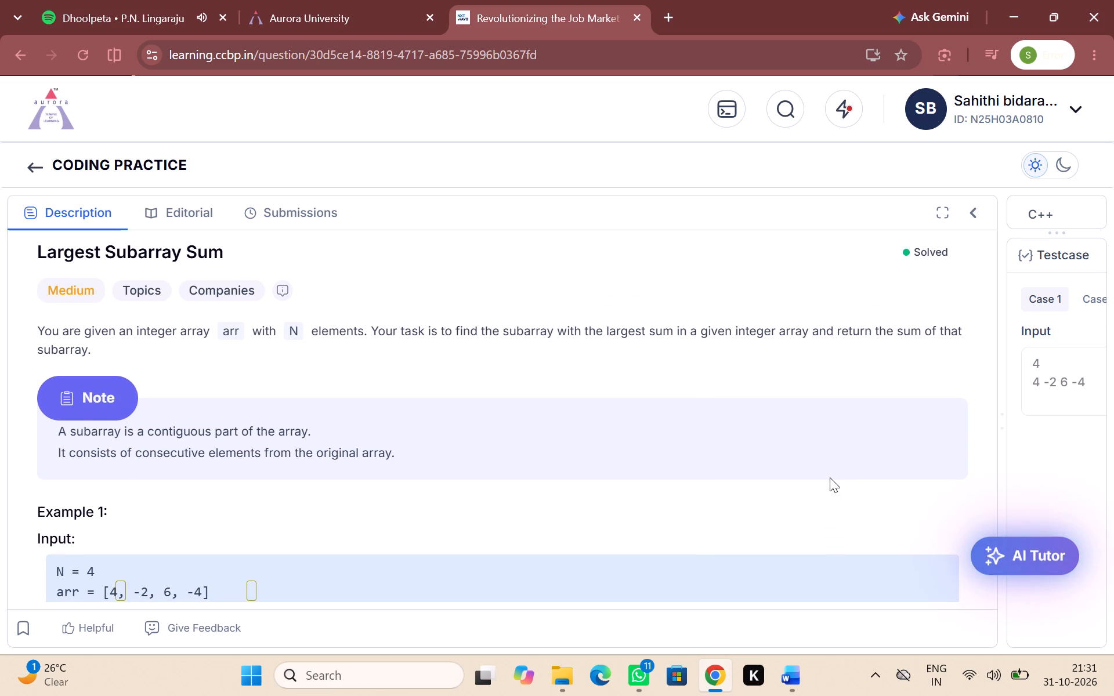
pyautogui.press('Print')
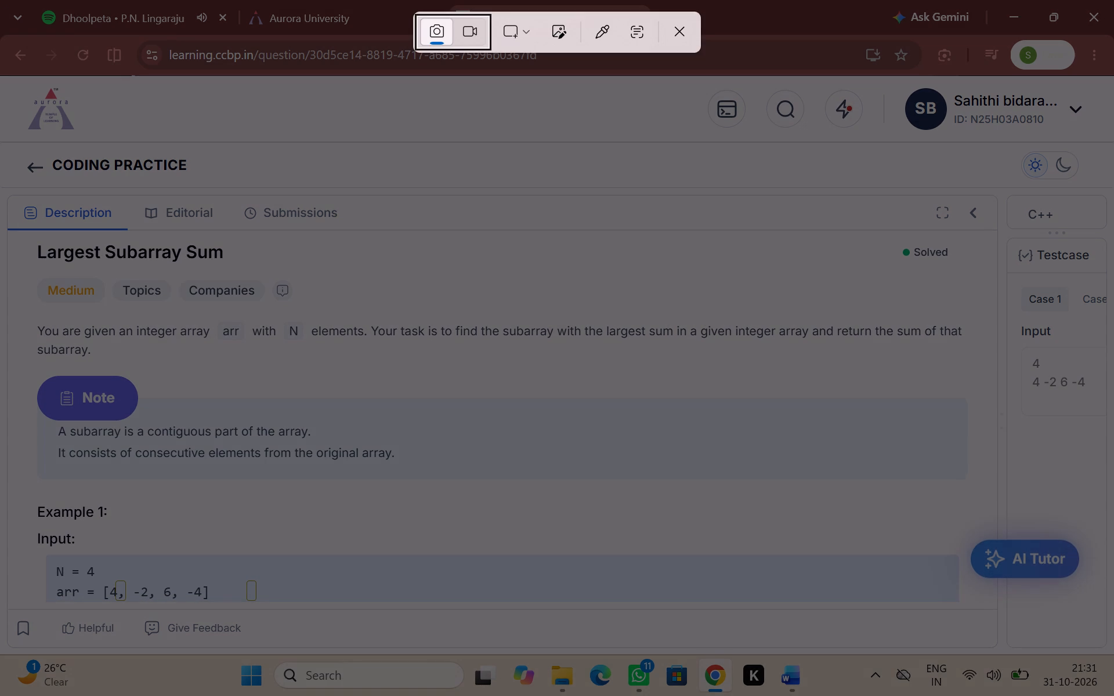
pyautogui.moveTo(26, 241); pyautogui.dragTo(741, 543)
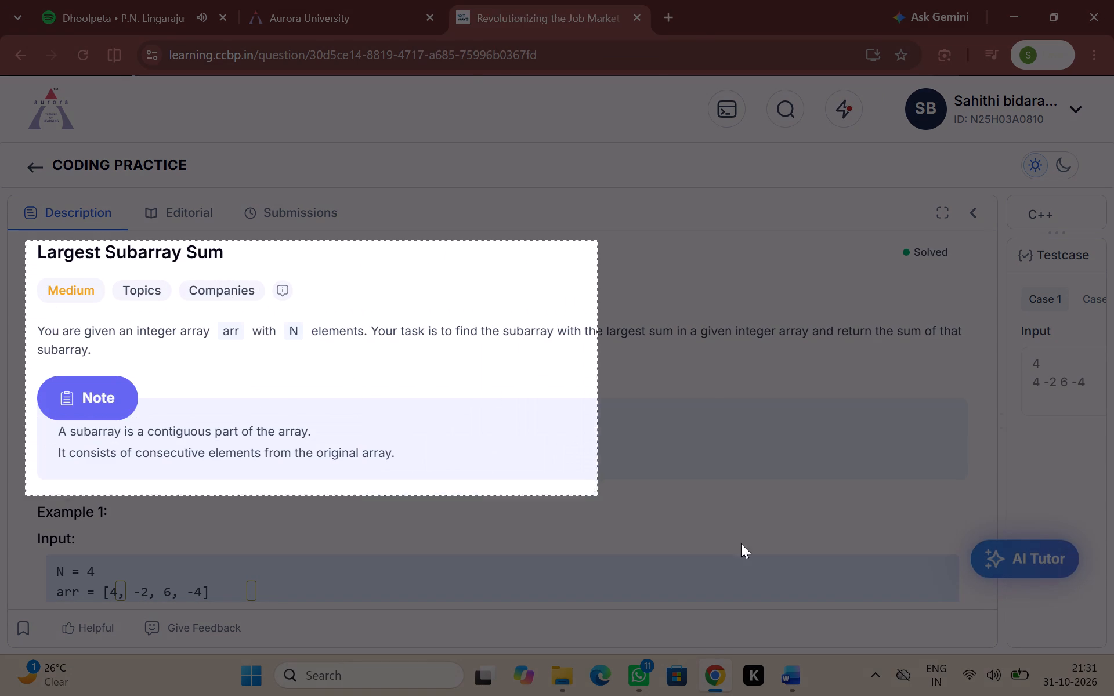
pyautogui.moveTo(741, 543); pyautogui.dragTo(964, 605)
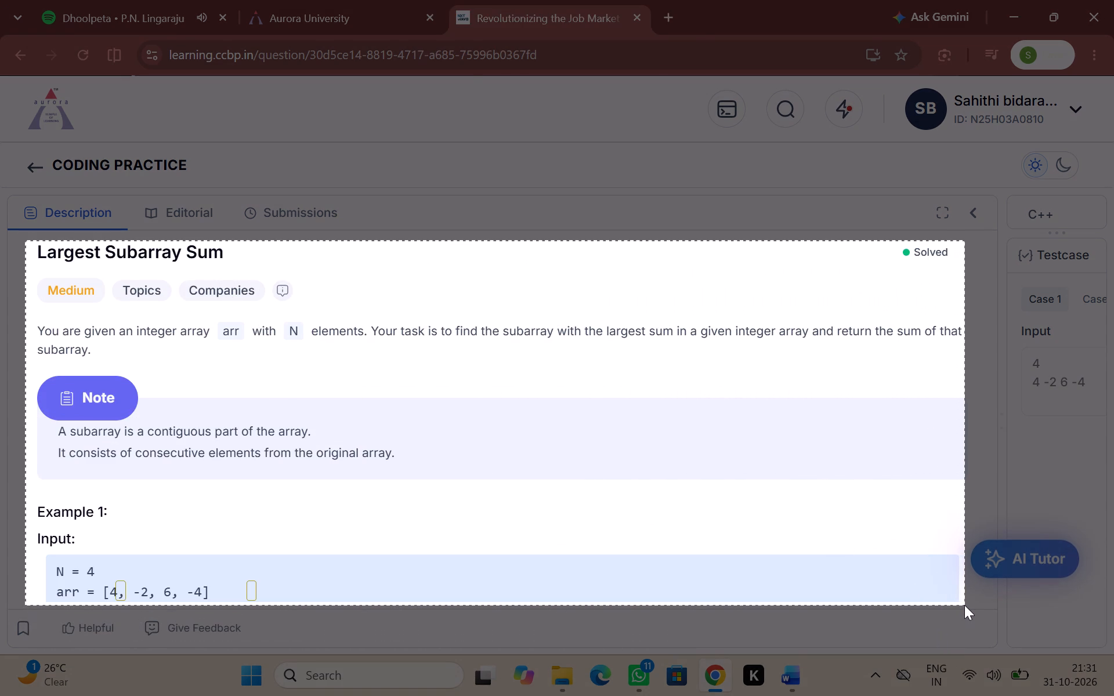
pyautogui.moveTo(964, 605); pyautogui.dragTo(968, 605)
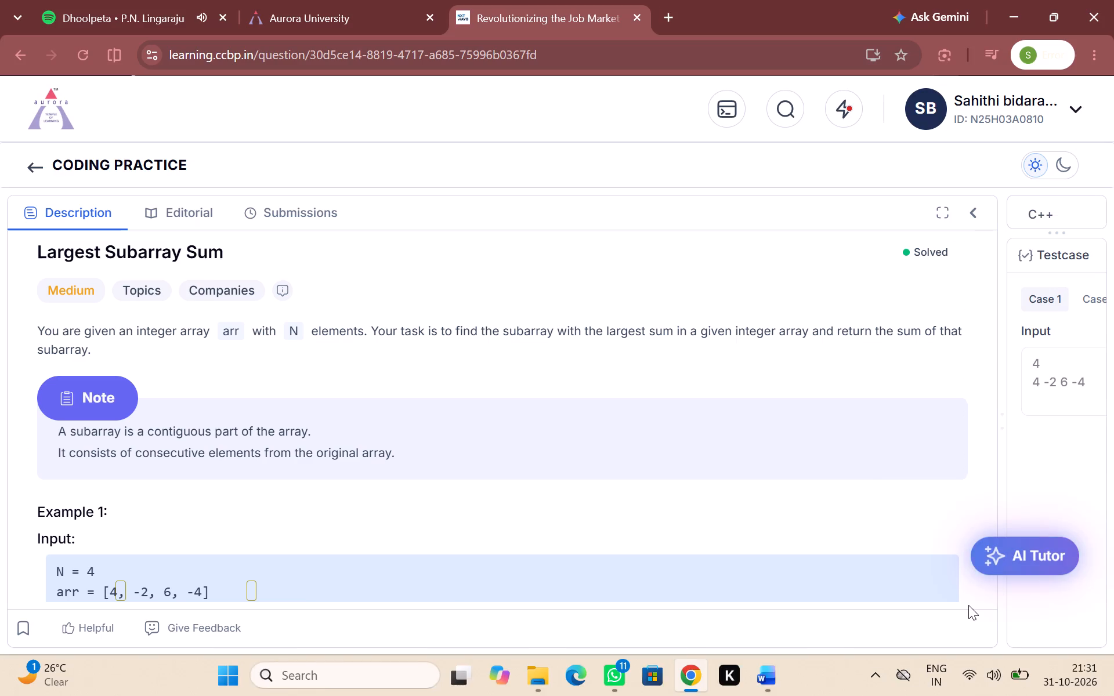
# Switch to Word and paste the Largest Subarray Sum statement screenshot below the previous problem's testcase results.
pyautogui.click(800, 670)
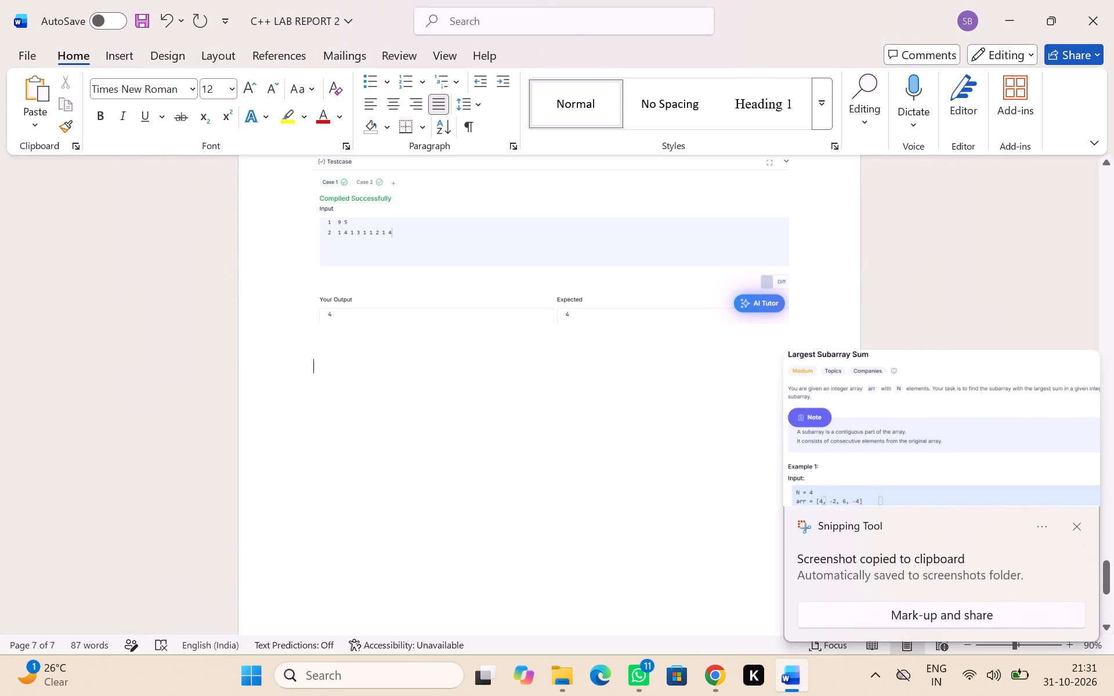
pyautogui.hotkey('ctrl', 'v')
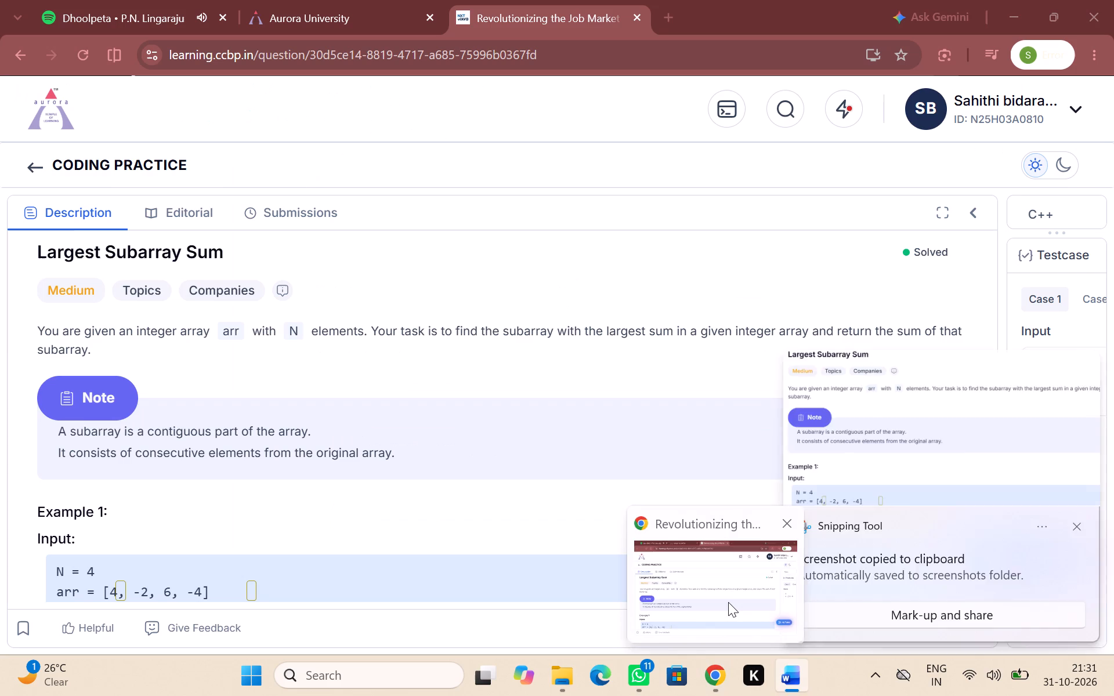
# Switch to Chrome, collapse the problem description and enlarge the code editor to show the Largest Subarray Sum solution from its first line.
pyautogui.click(728, 602)
pyautogui.click(1002, 311)
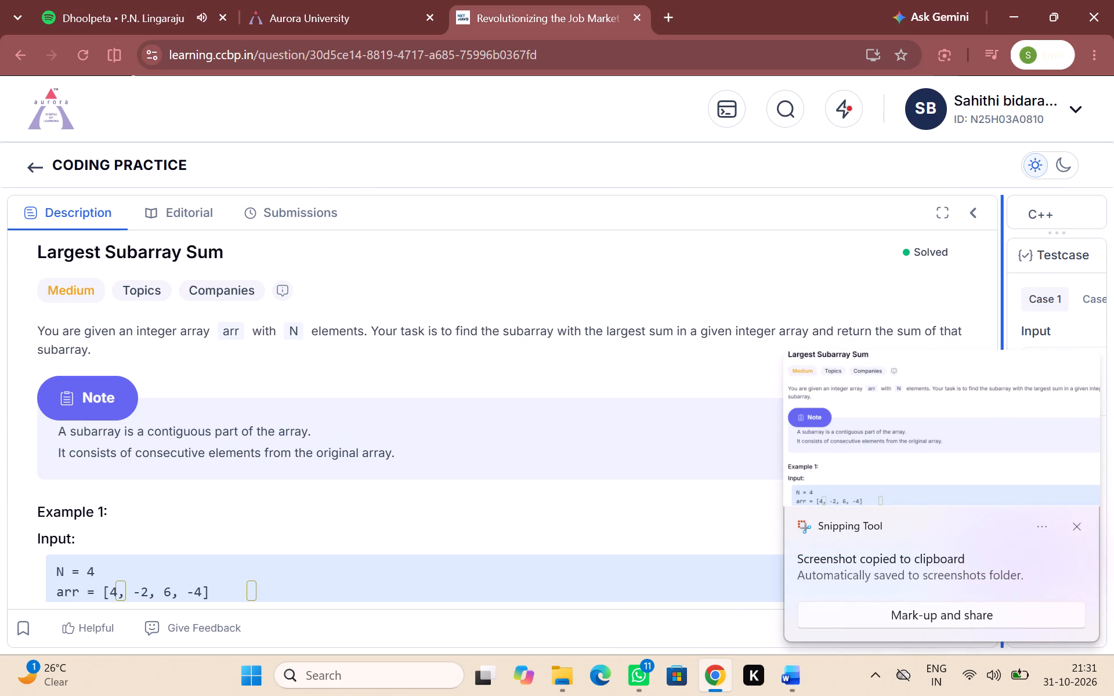
pyautogui.click(1003, 298)
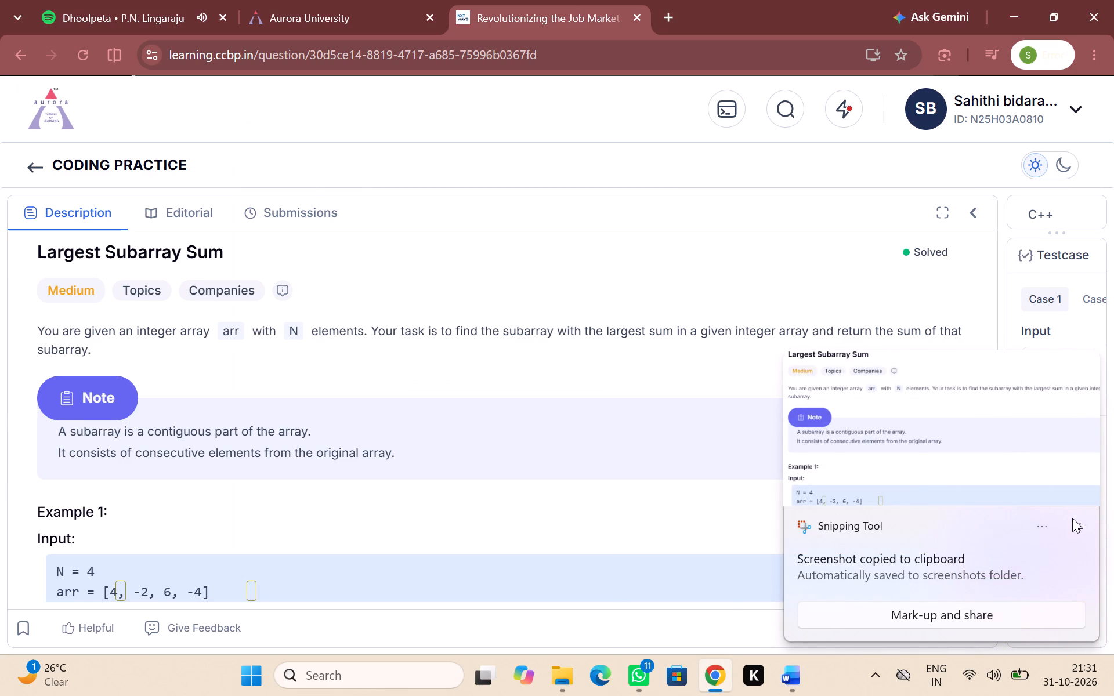
pyautogui.click(1076, 520)
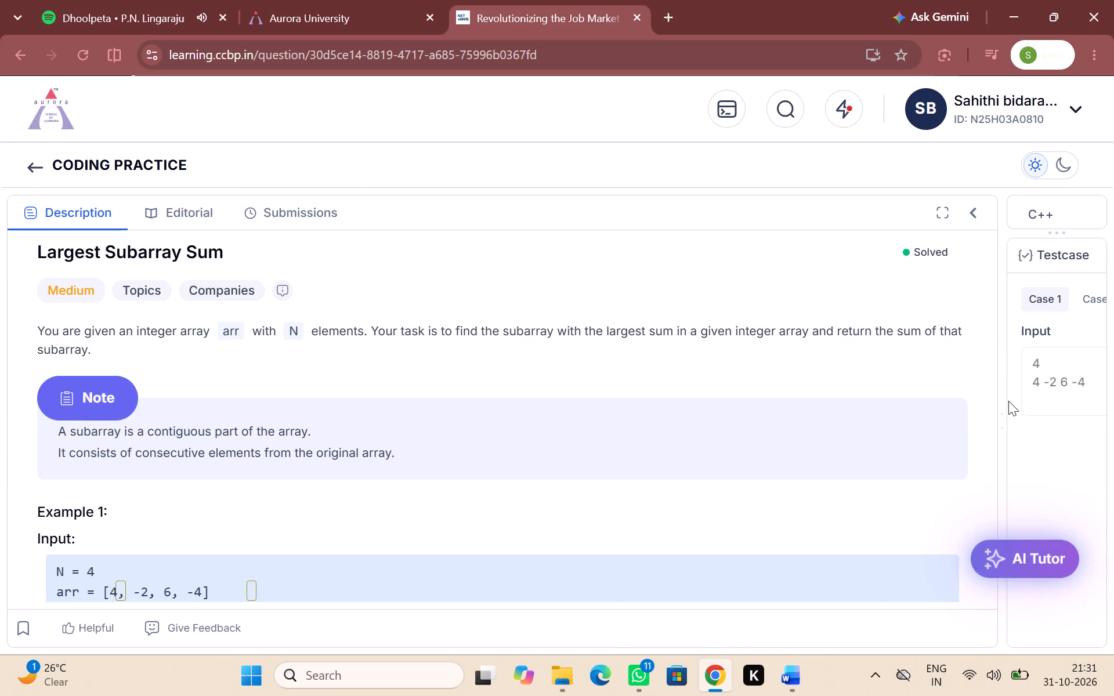
pyautogui.moveTo(999, 398); pyautogui.dragTo(212, 552)
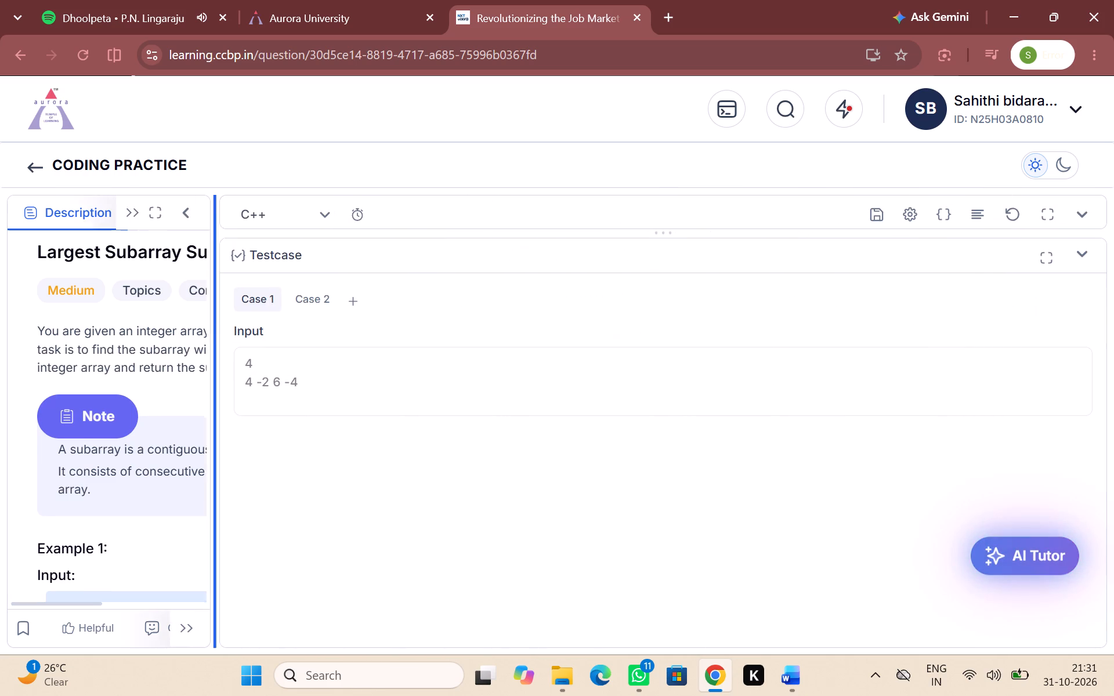
pyautogui.moveTo(212, 552); pyautogui.dragTo(212, 551)
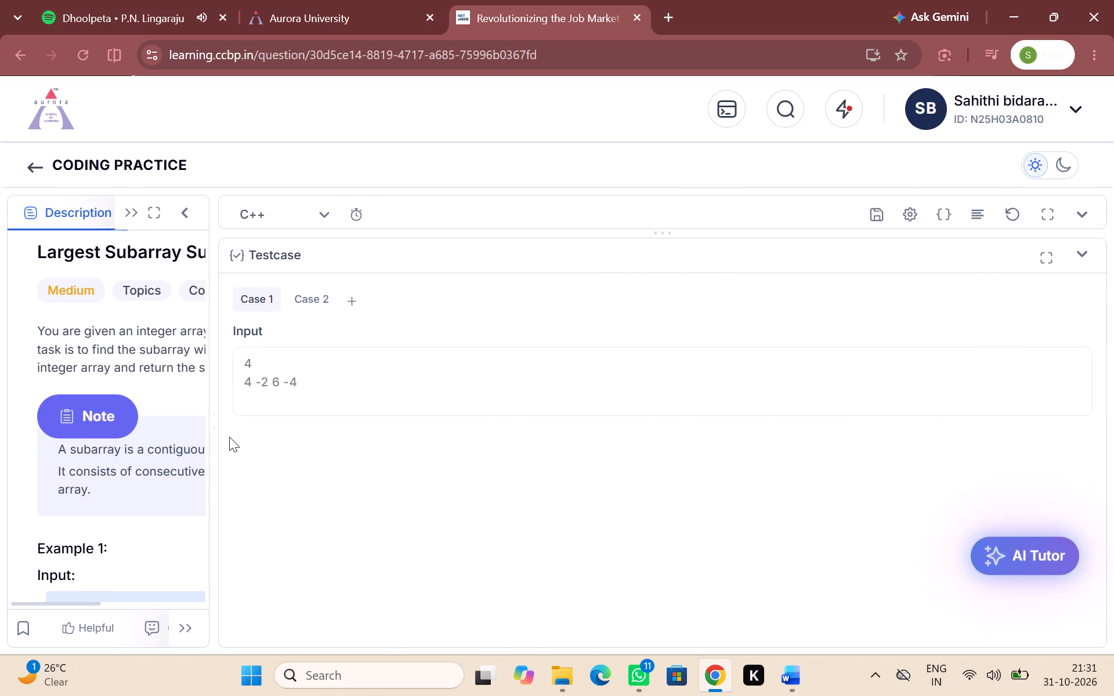
pyautogui.click(212, 443)
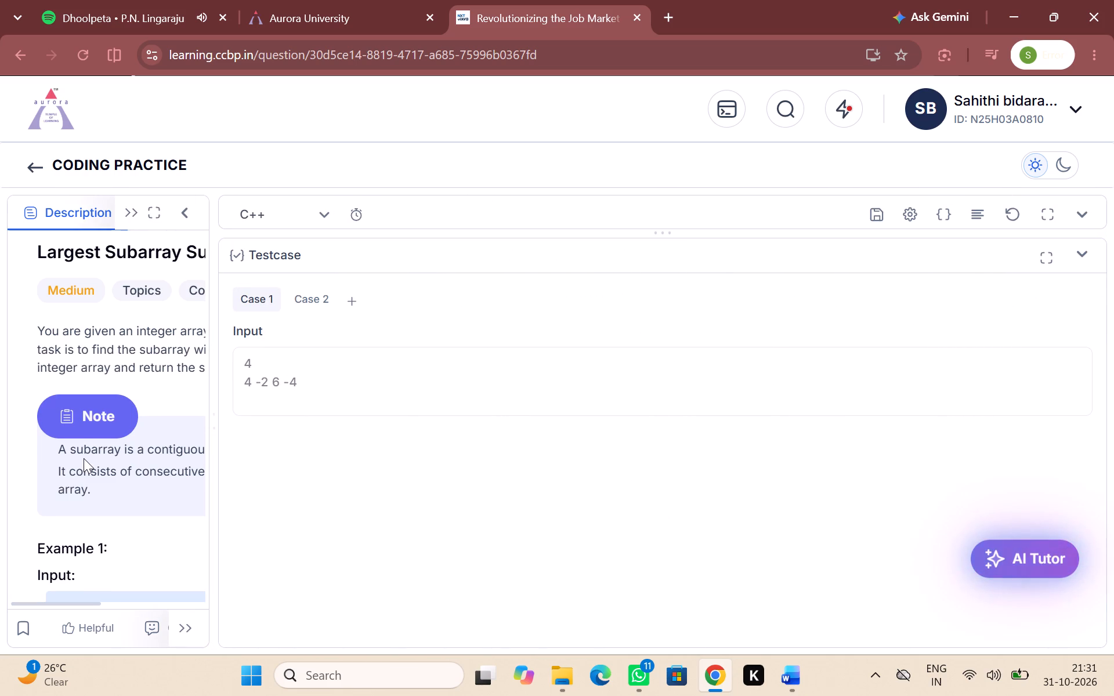
pyautogui.moveTo(215, 457); pyautogui.dragTo(23, 501)
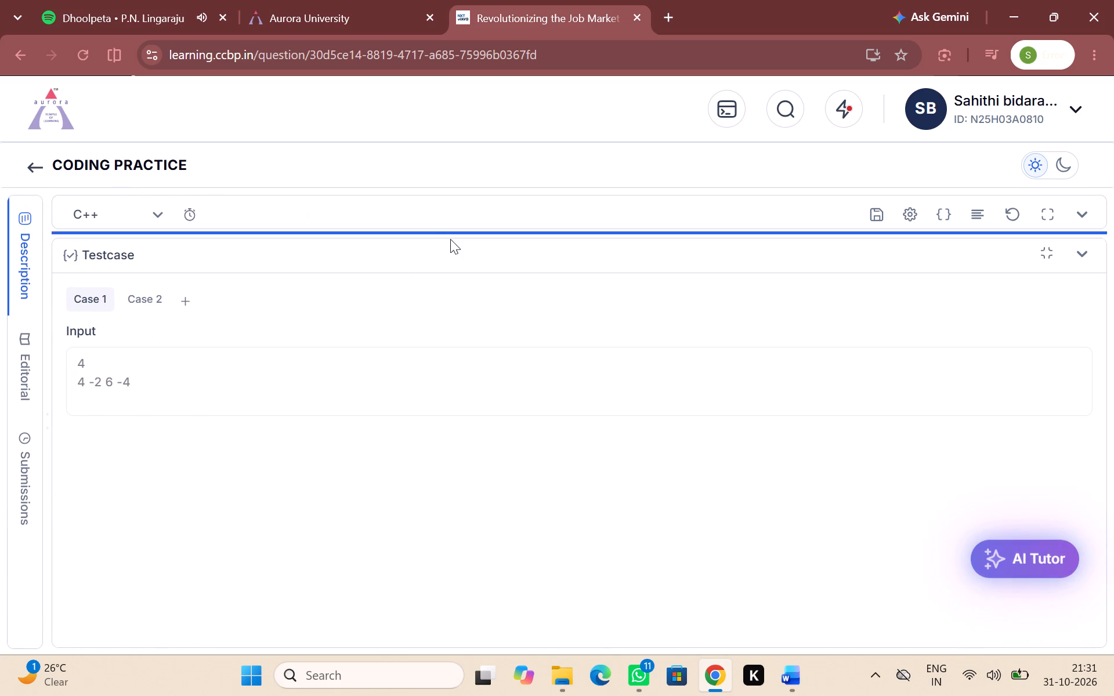
pyautogui.moveTo(452, 231); pyautogui.dragTo(433, 509)
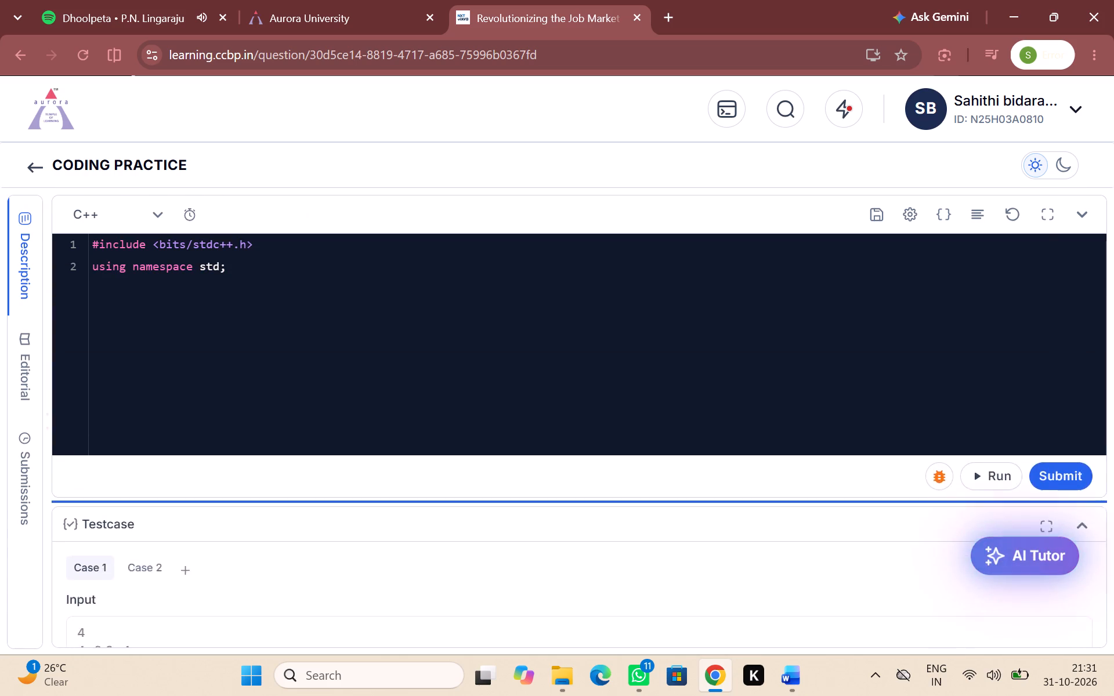
pyautogui.moveTo(433, 509); pyautogui.dragTo(413, 600)
pyautogui.scroll(1, 447, 470)
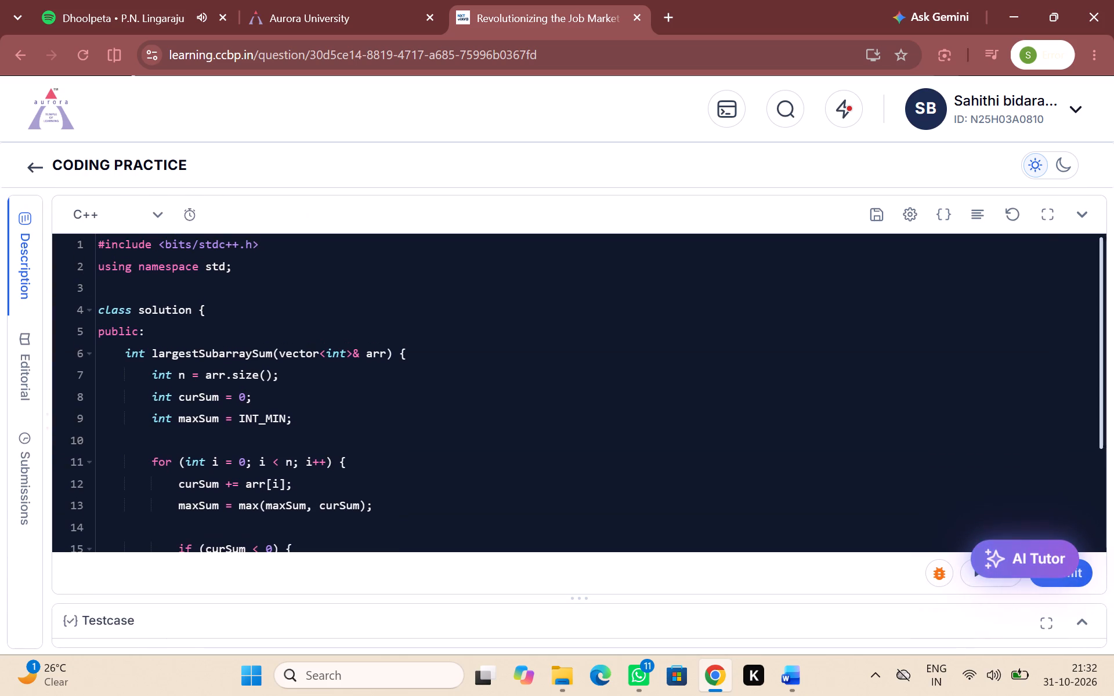
# Capture a screenshot of the code editor across its full width, from the C++ language bar to line 15 of the solution.
pyautogui.press('Print')
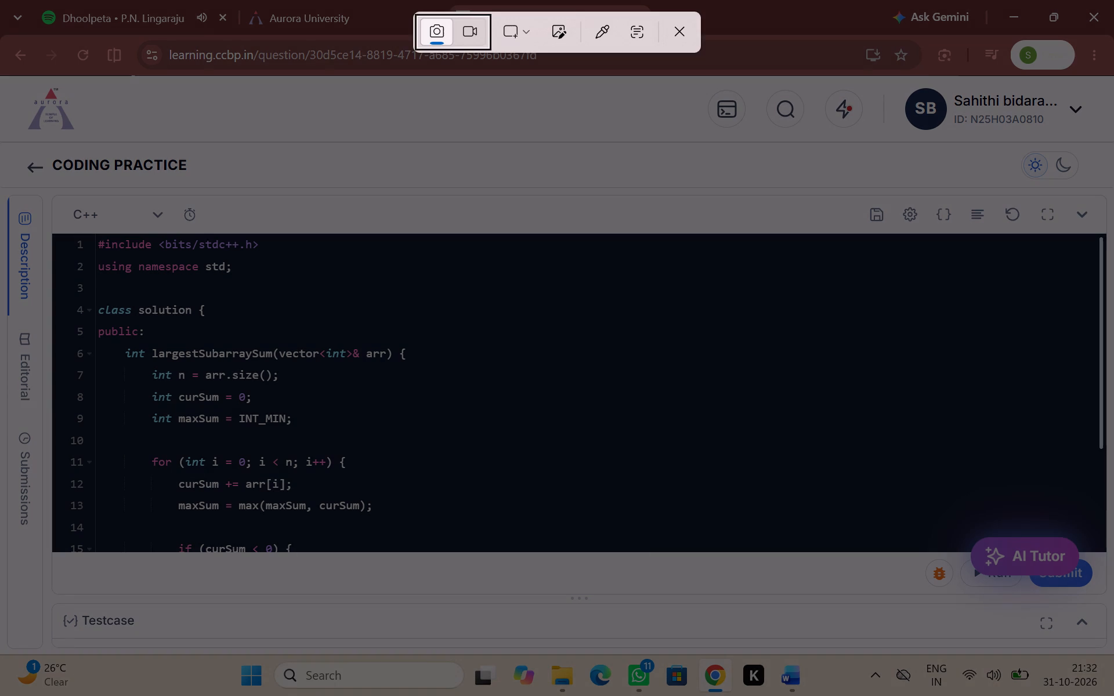
pyautogui.moveTo(57, 193); pyautogui.dragTo(877, 537)
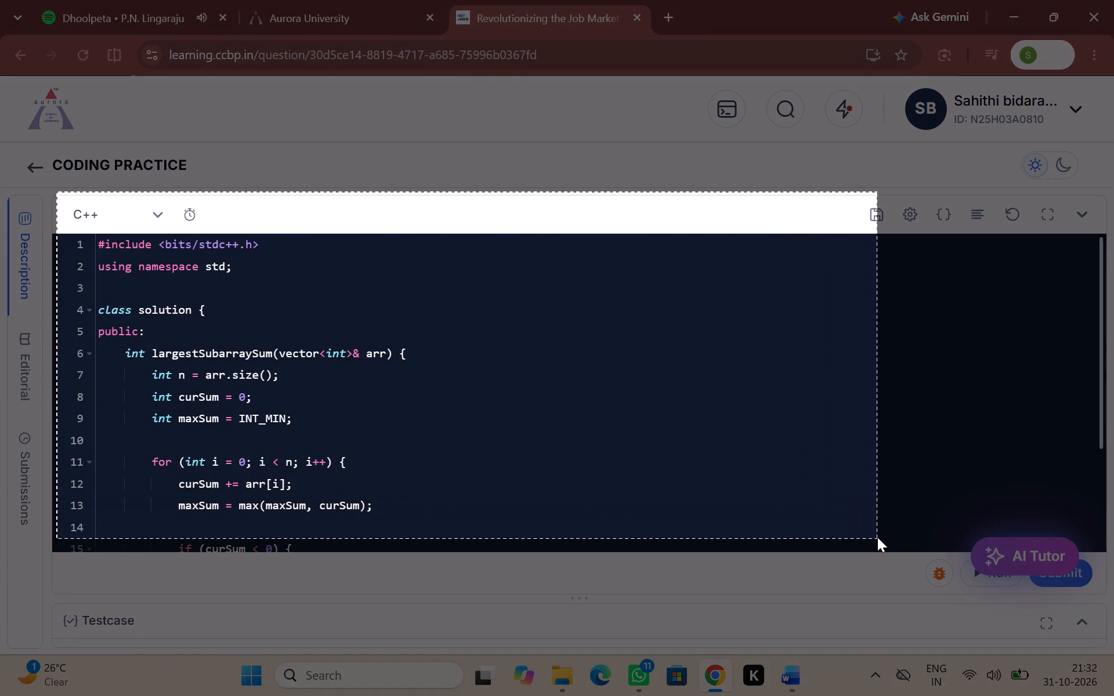
pyautogui.moveTo(877, 537); pyautogui.dragTo(1033, 545)
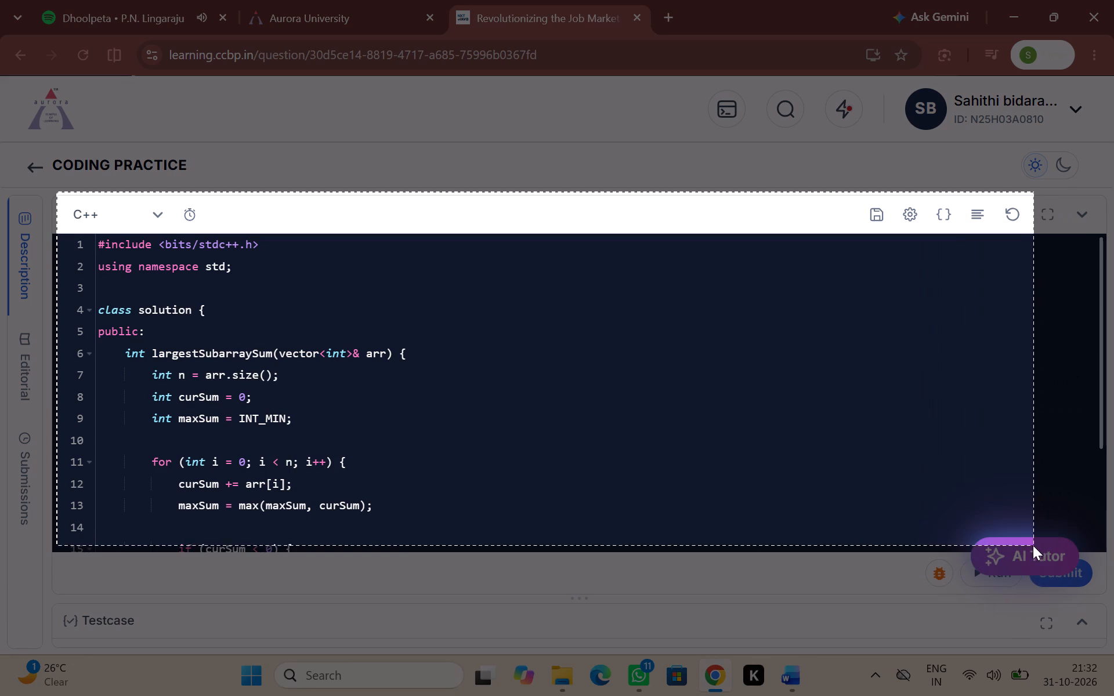
pyautogui.moveTo(1033, 545); pyautogui.dragTo(1045, 550)
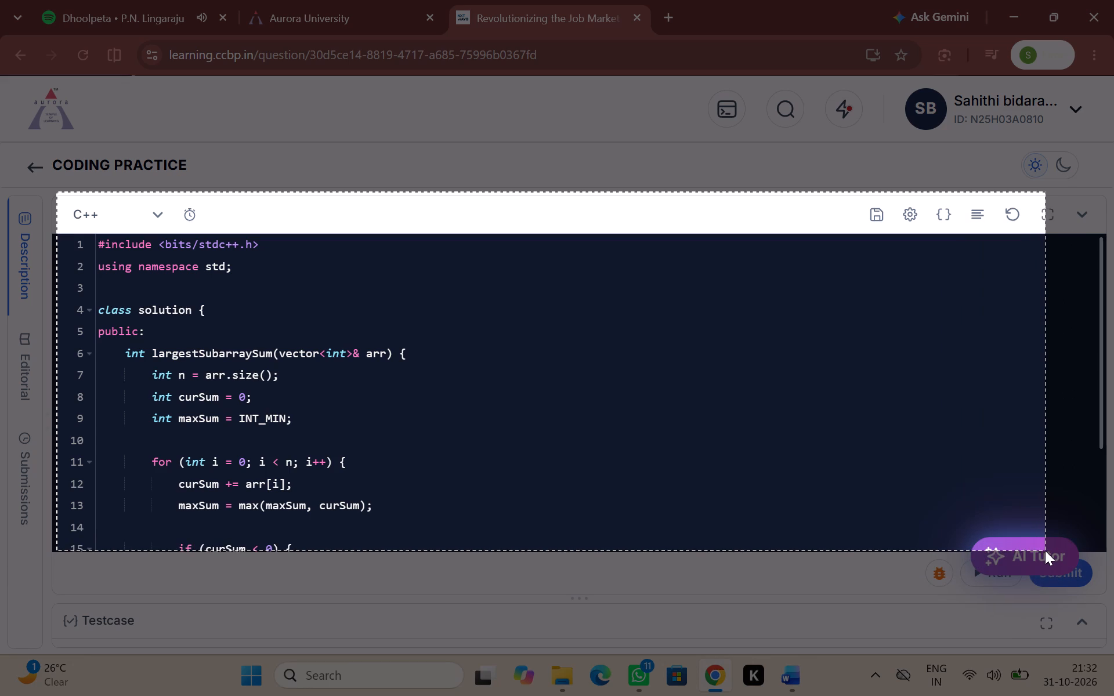
pyautogui.moveTo(1045, 550); pyautogui.dragTo(1058, 550)
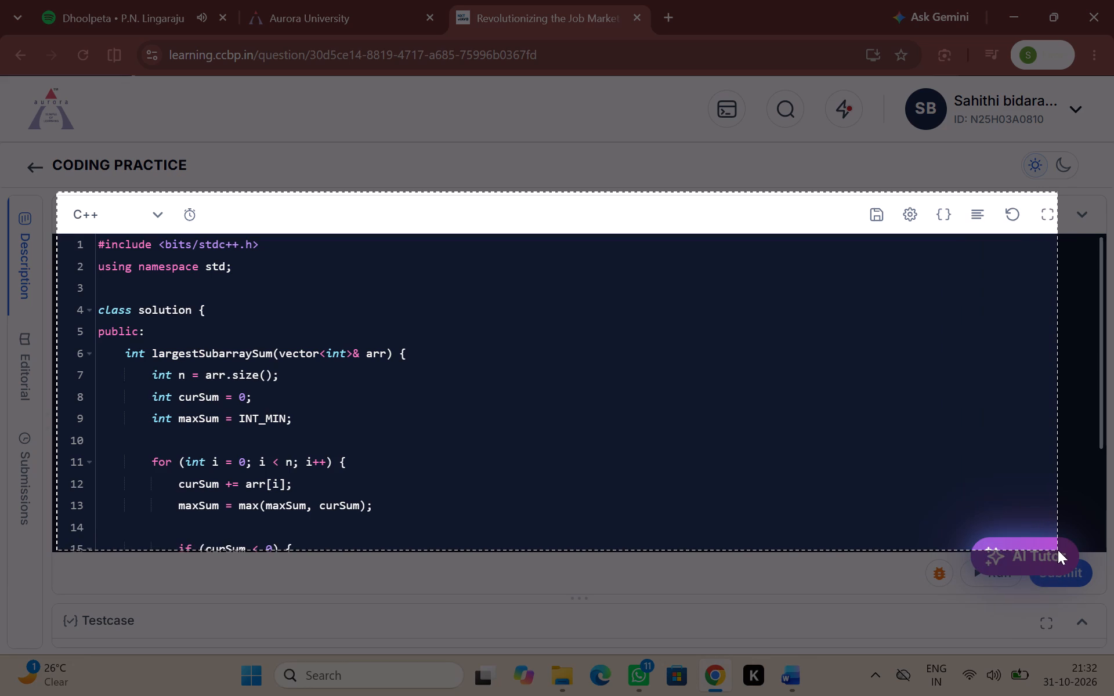
pyautogui.moveTo(1058, 550); pyautogui.dragTo(1113, 551)
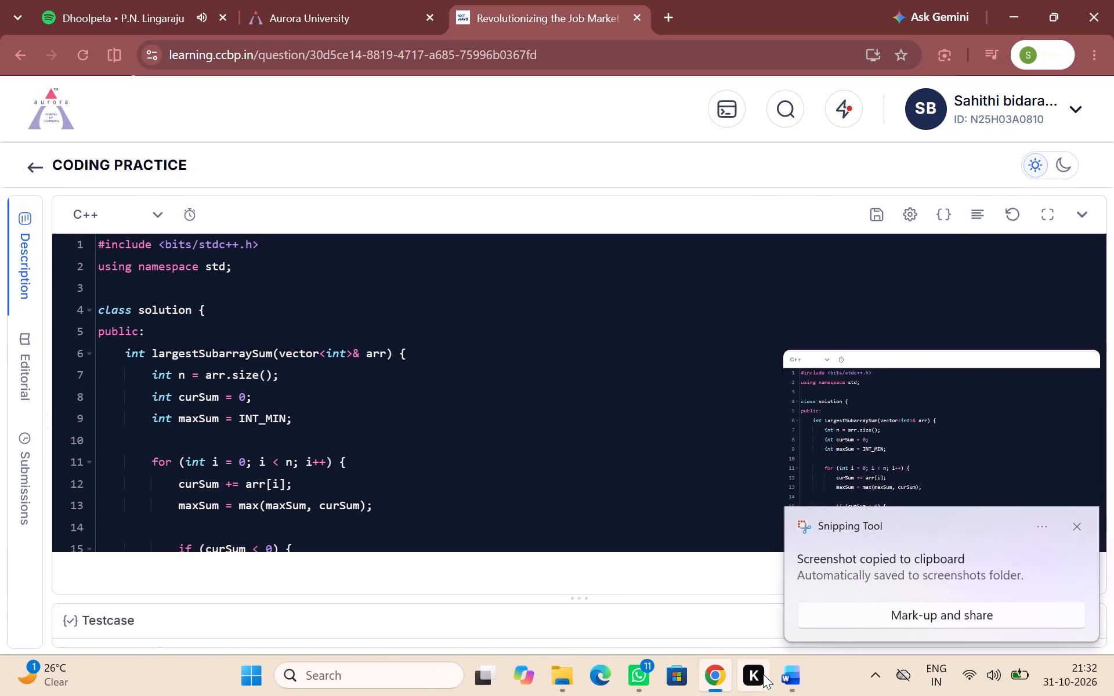
# Switch to Word and paste the code screenshot below the Largest Subarray Sum statement, followed by a new line.
pyautogui.click(786, 674)
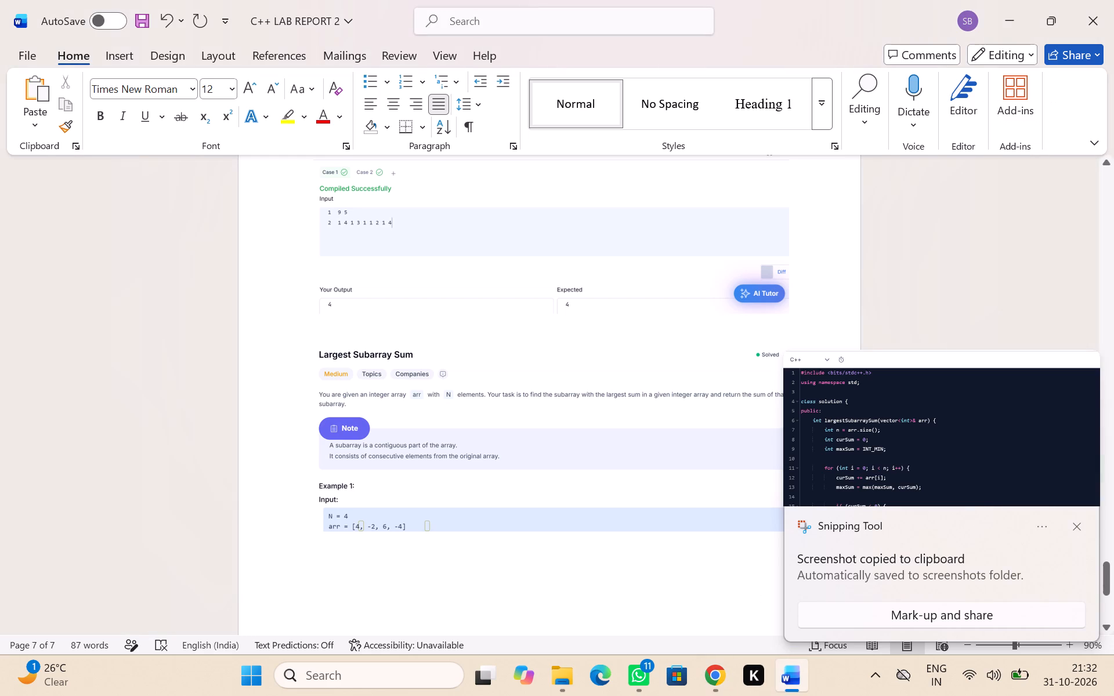
pyautogui.click(574, 564)
pyautogui.hotkey('ctrl', 'v')
pyautogui.scroll(-2, 574, 564)
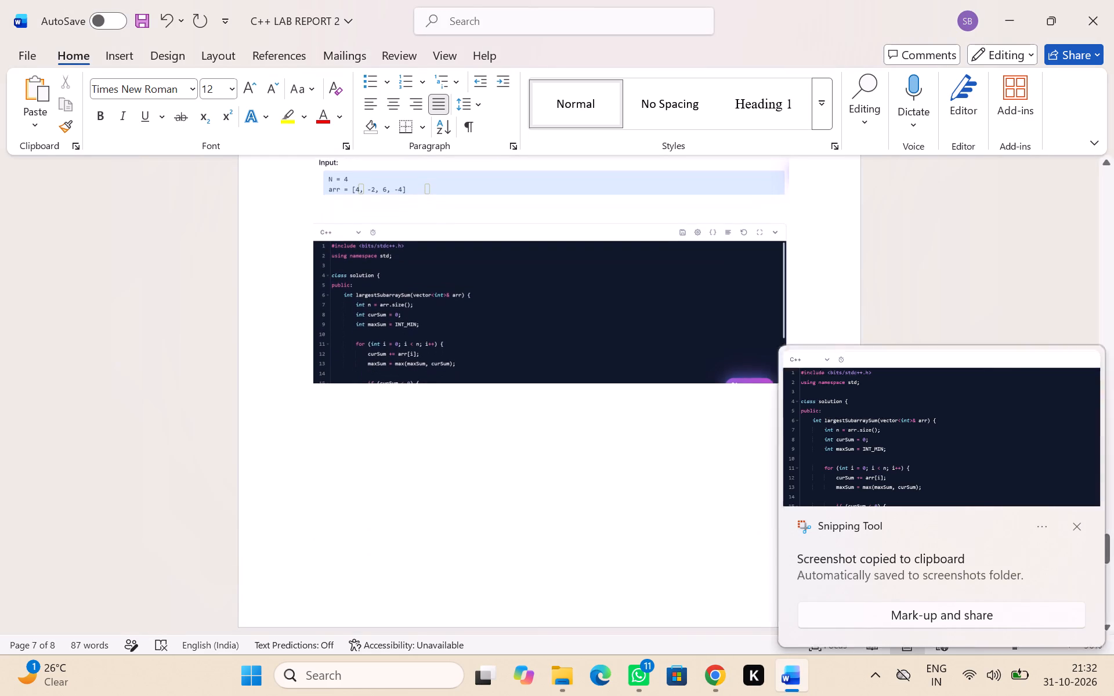
pyautogui.press('Return')
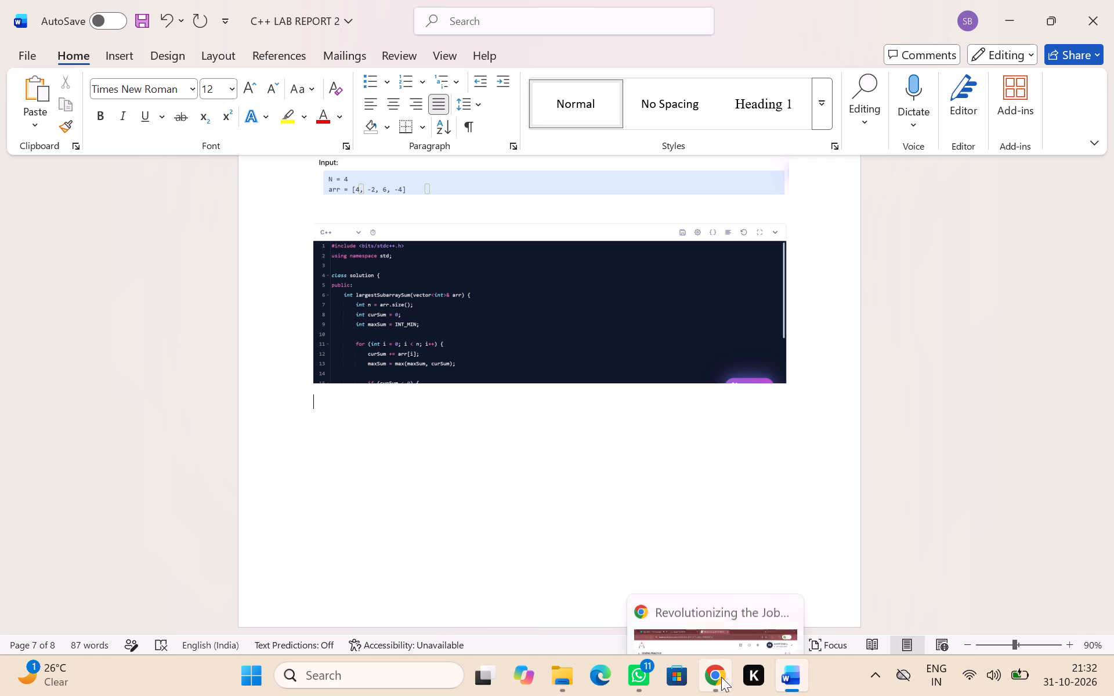
# Switch to Chrome, run the Largest Subarray Sum solution and enlarge the testcase results to show the input and both outputs.
pyautogui.click(721, 605)
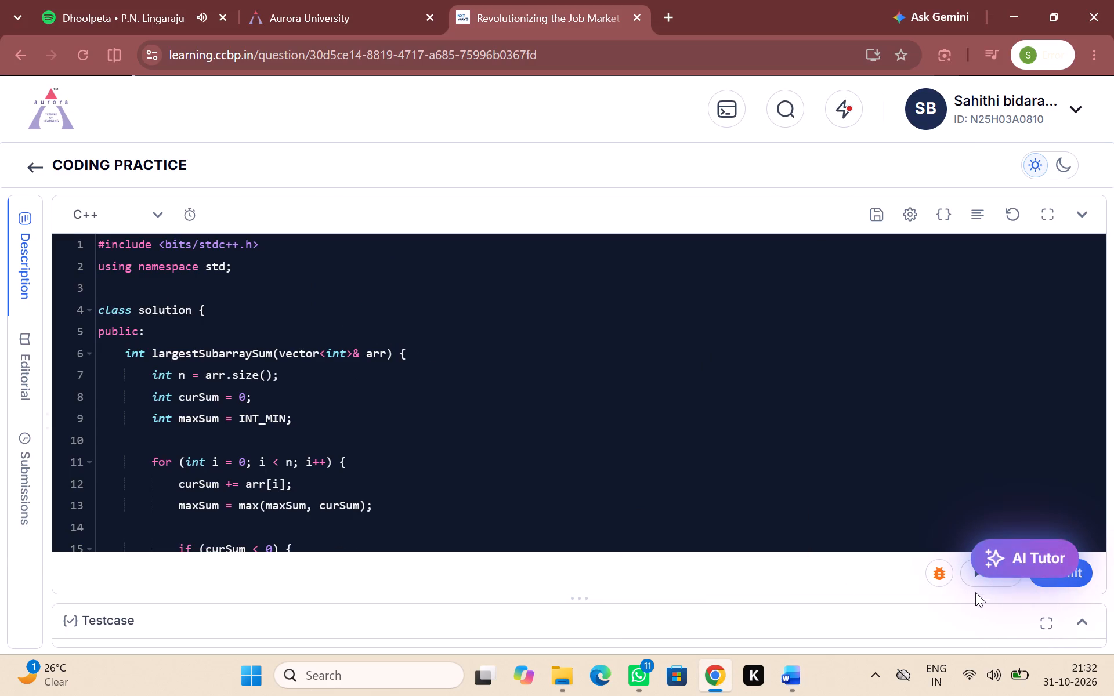
pyautogui.click(981, 573)
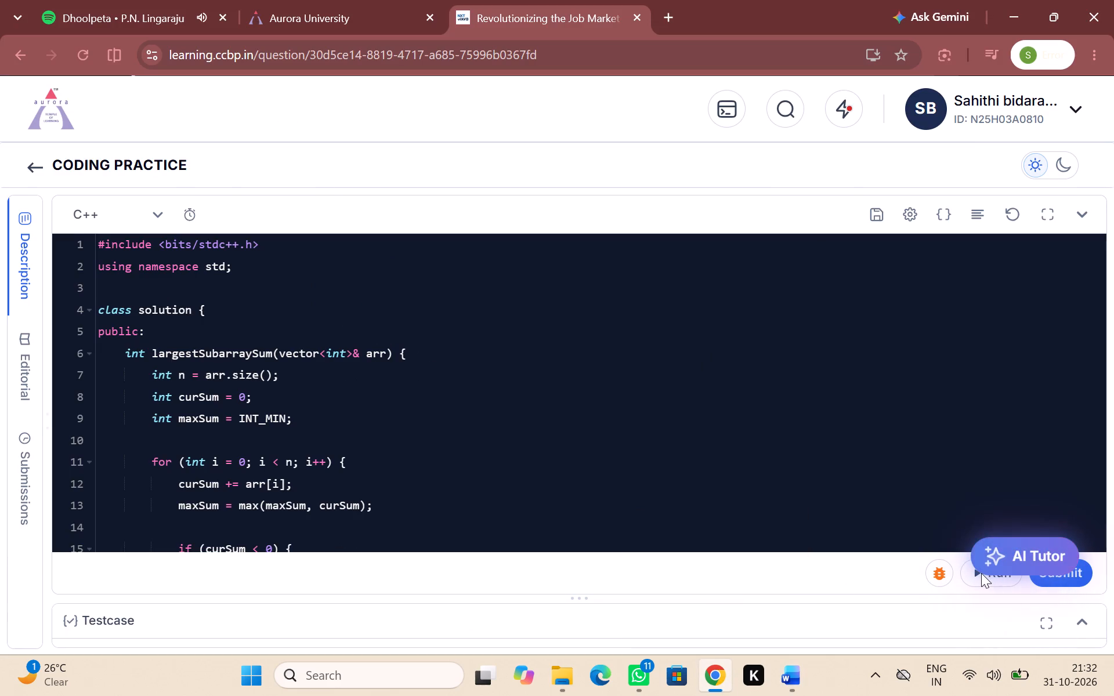
pyautogui.click(978, 579)
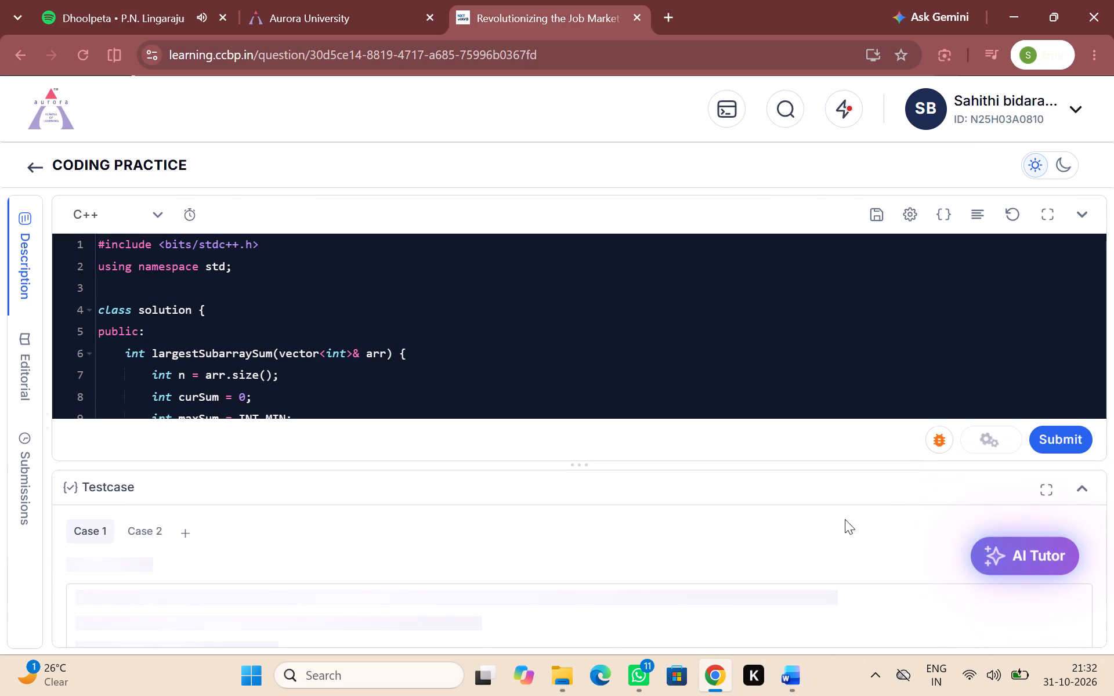
pyautogui.moveTo(619, 463); pyautogui.dragTo(649, 392)
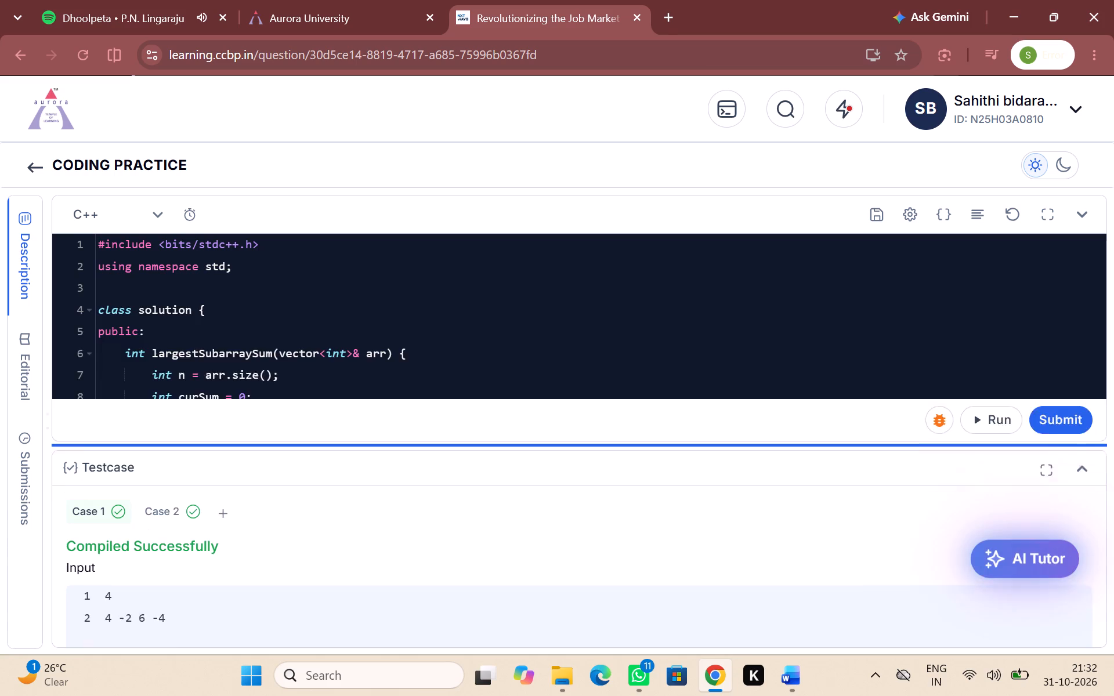
pyautogui.moveTo(649, 392); pyautogui.dragTo(681, 290)
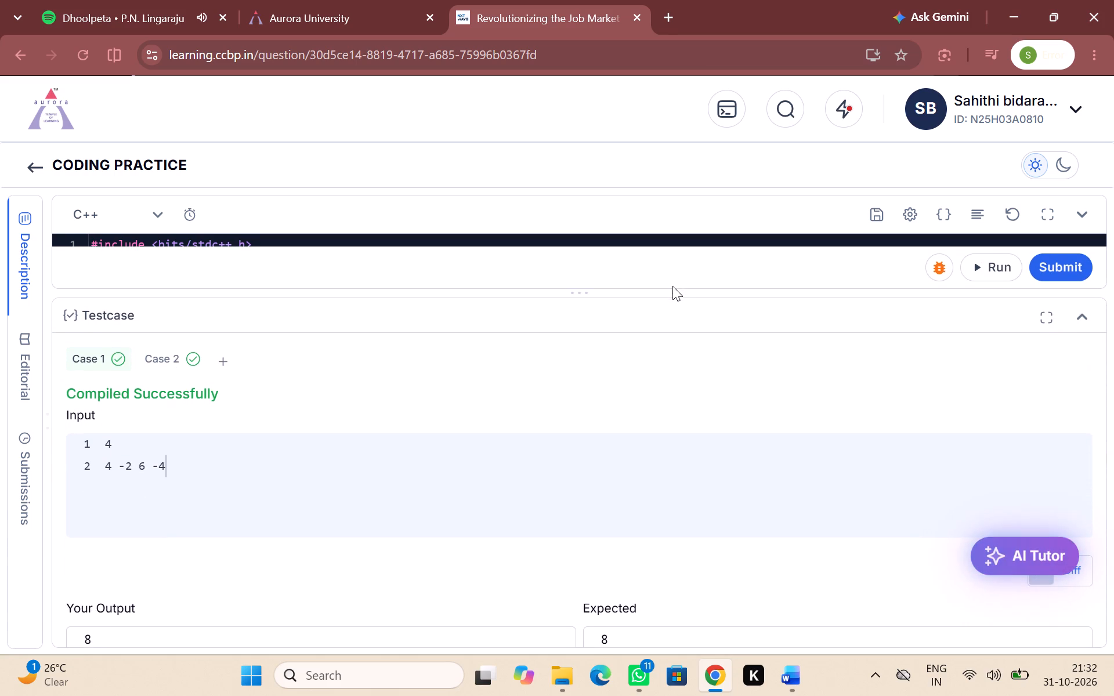
pyautogui.moveTo(672, 288); pyautogui.dragTo(701, 233)
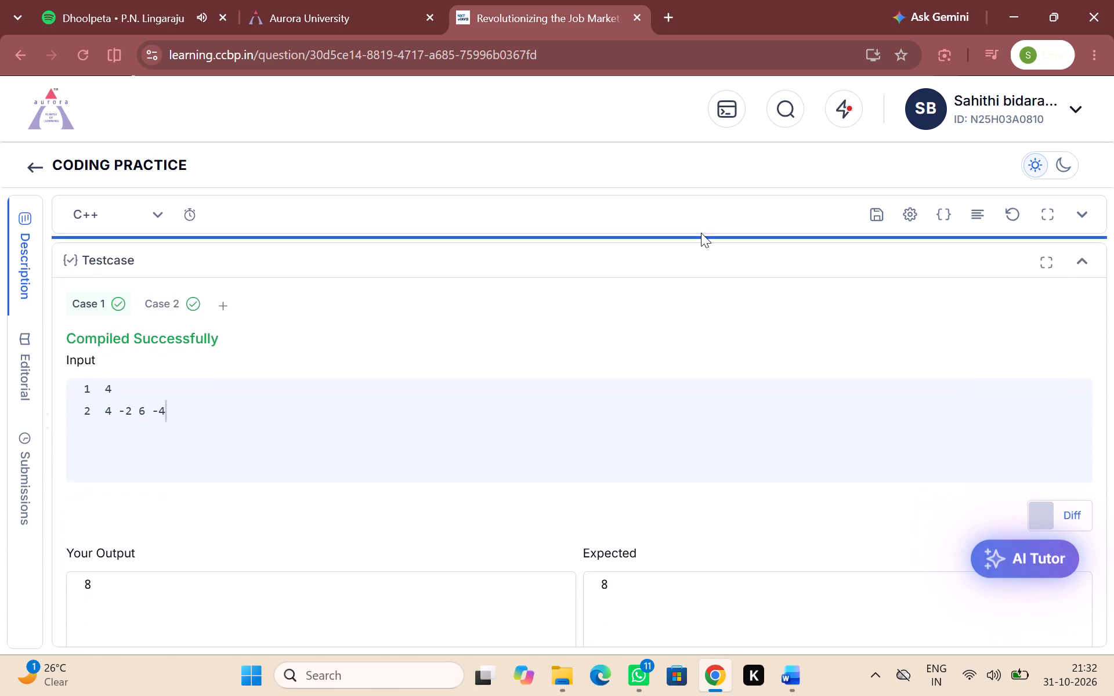
# Capture a screenshot of the Case 1 testcase results, from the Testcase header down to the output and expected boxes.
pyautogui.press('Print')
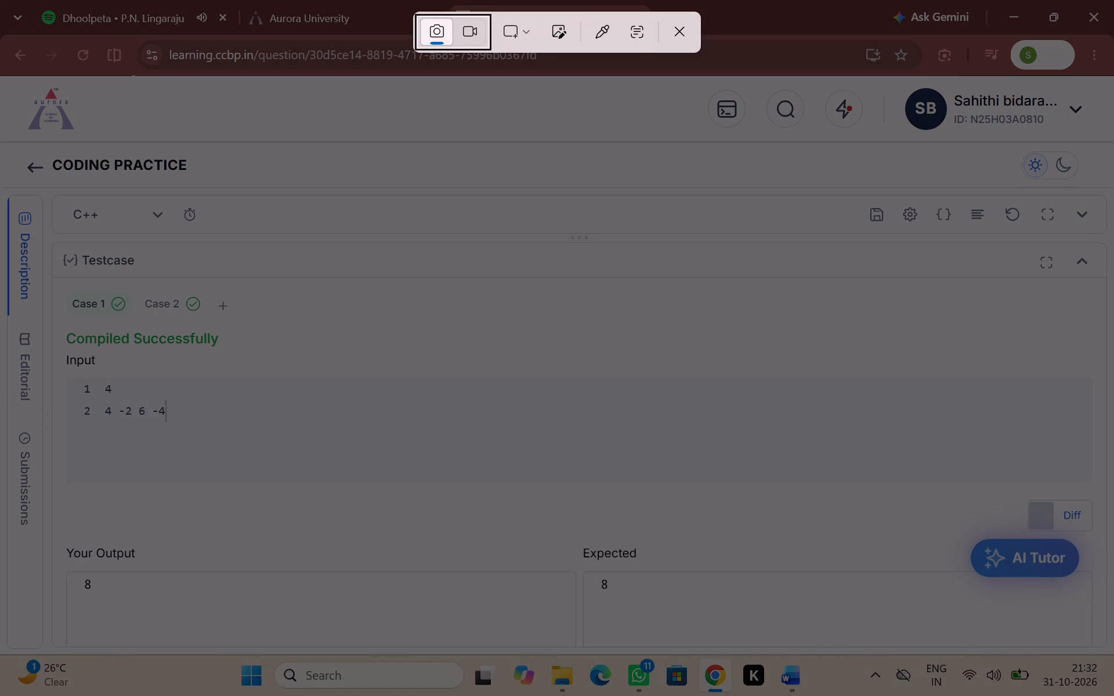
pyautogui.moveTo(55, 244); pyautogui.dragTo(890, 637)
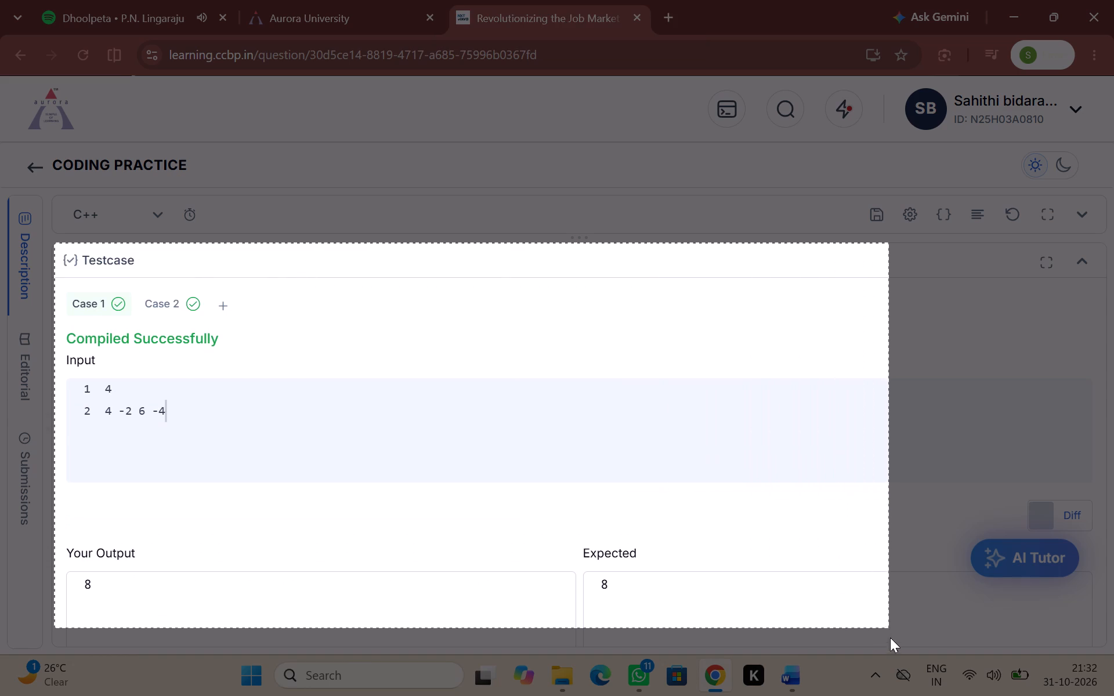
pyautogui.moveTo(890, 637); pyautogui.dragTo(946, 622)
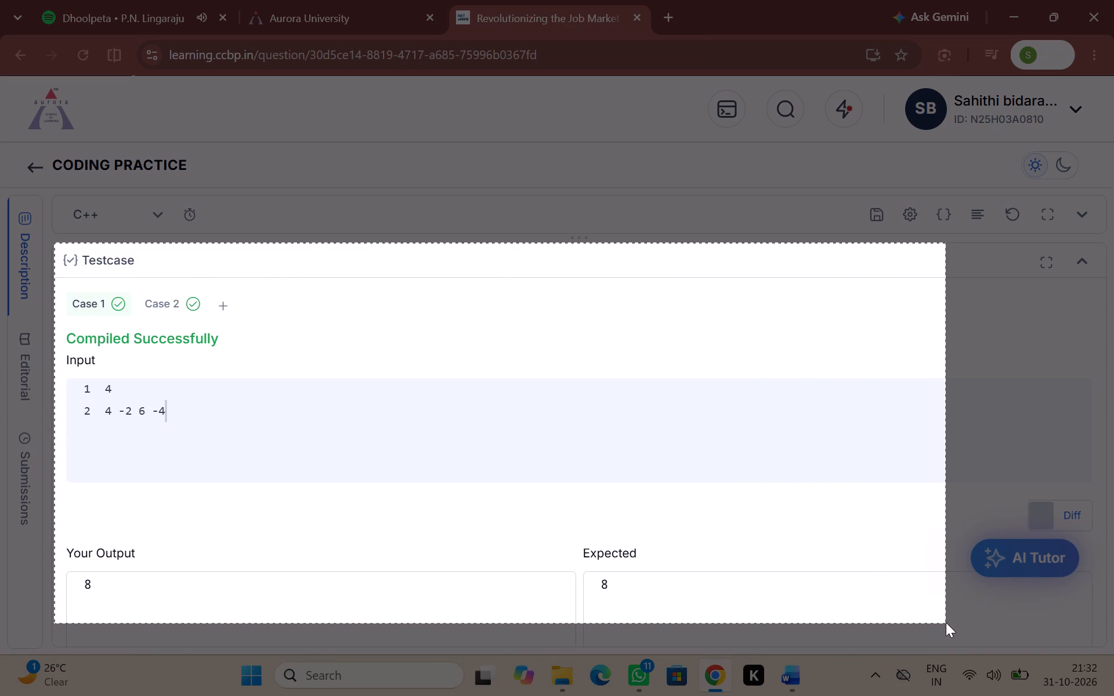
pyautogui.moveTo(946, 622); pyautogui.dragTo(971, 618)
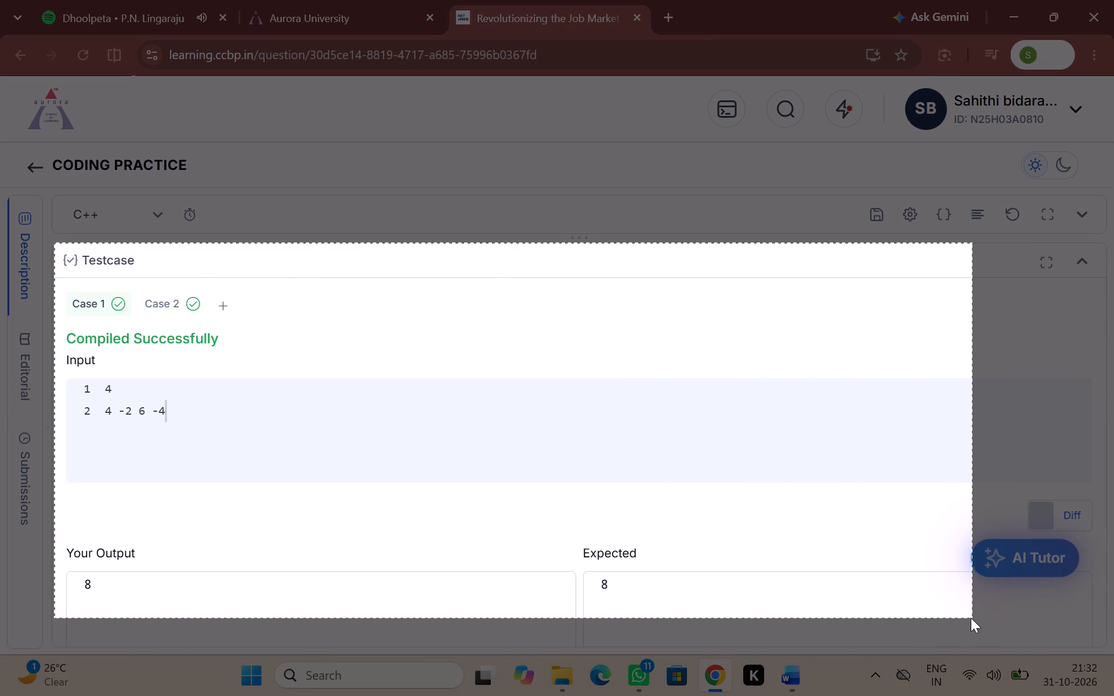
pyautogui.moveTo(971, 618); pyautogui.dragTo(967, 618)
# Switch to Word and paste the testcase screenshot below the Largest Subarray Sum code.
pyautogui.click(800, 672)
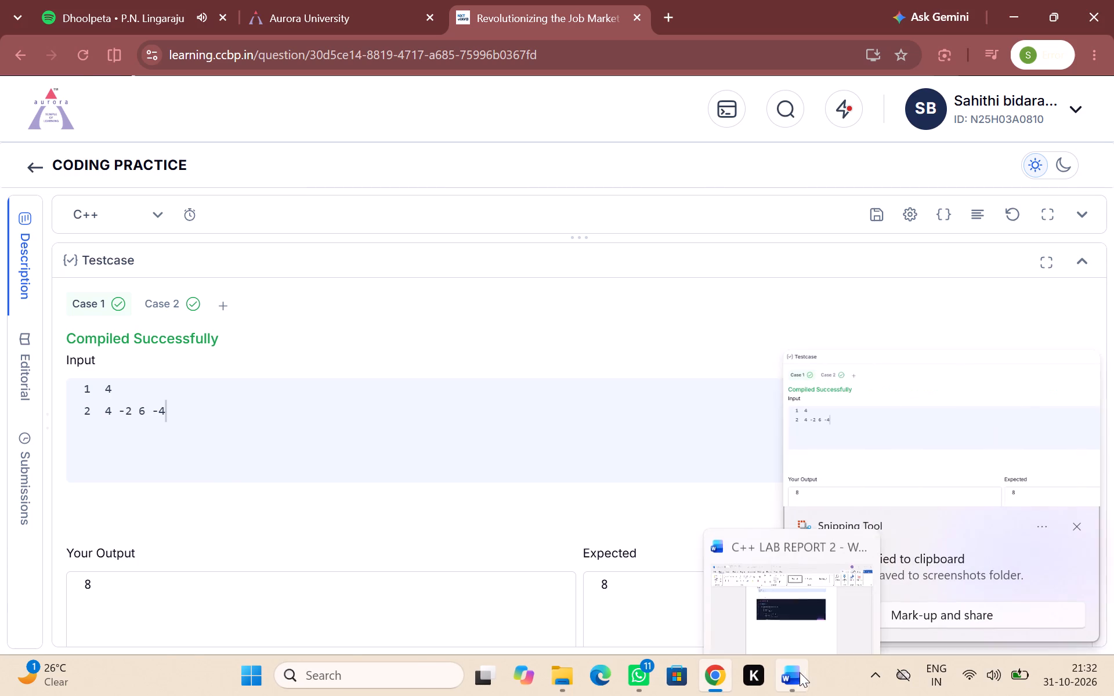
pyautogui.hotkey('ctrl', 'v')
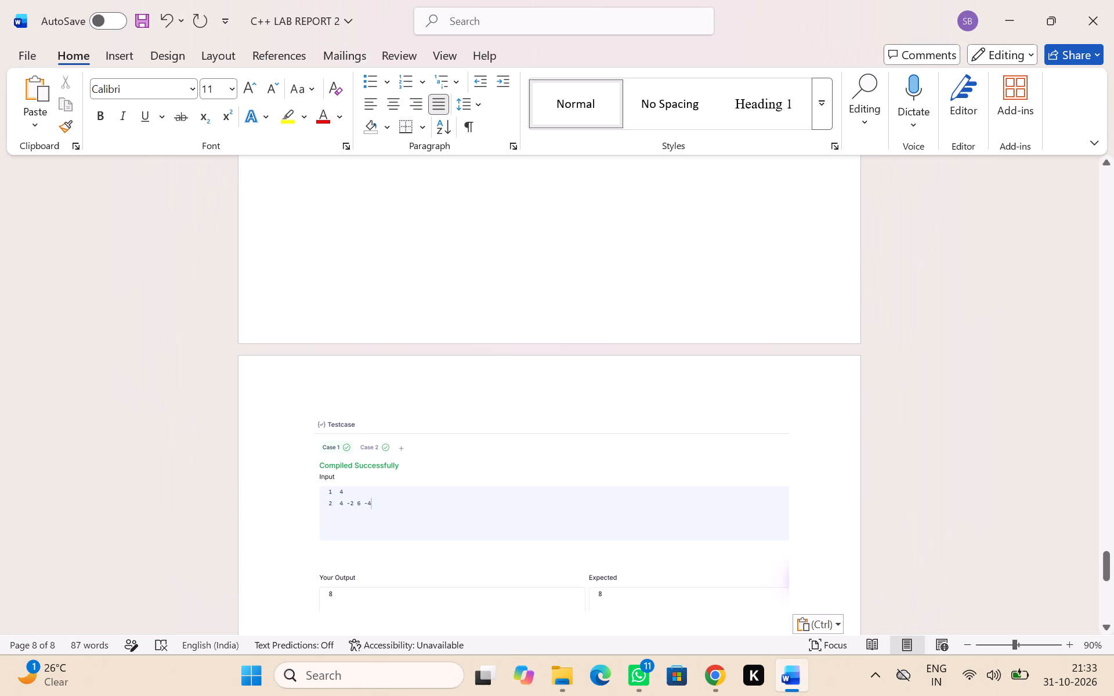
# Add the numbered heading "1. MOST FREQUENT ELEMENT" between the MODULE 1 title and the Most Frequent Element statement screenshot.
pyautogui.scroll(8, 535, 251)
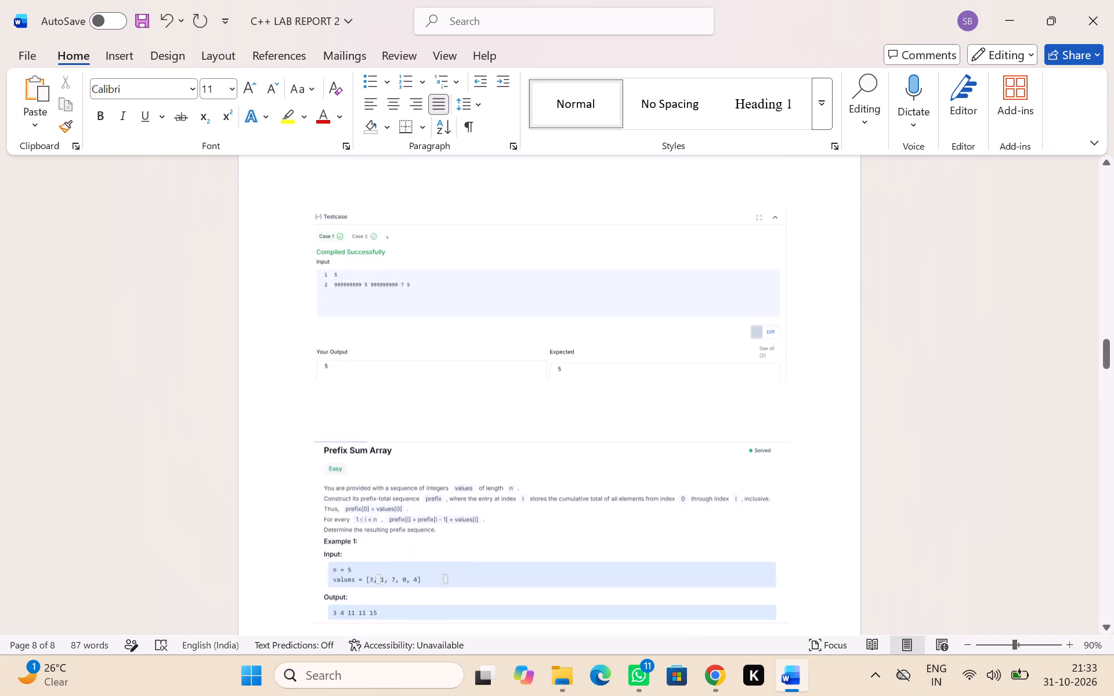
pyautogui.scroll(2, 535, 251)
pyautogui.scroll(-4, 535, 251)
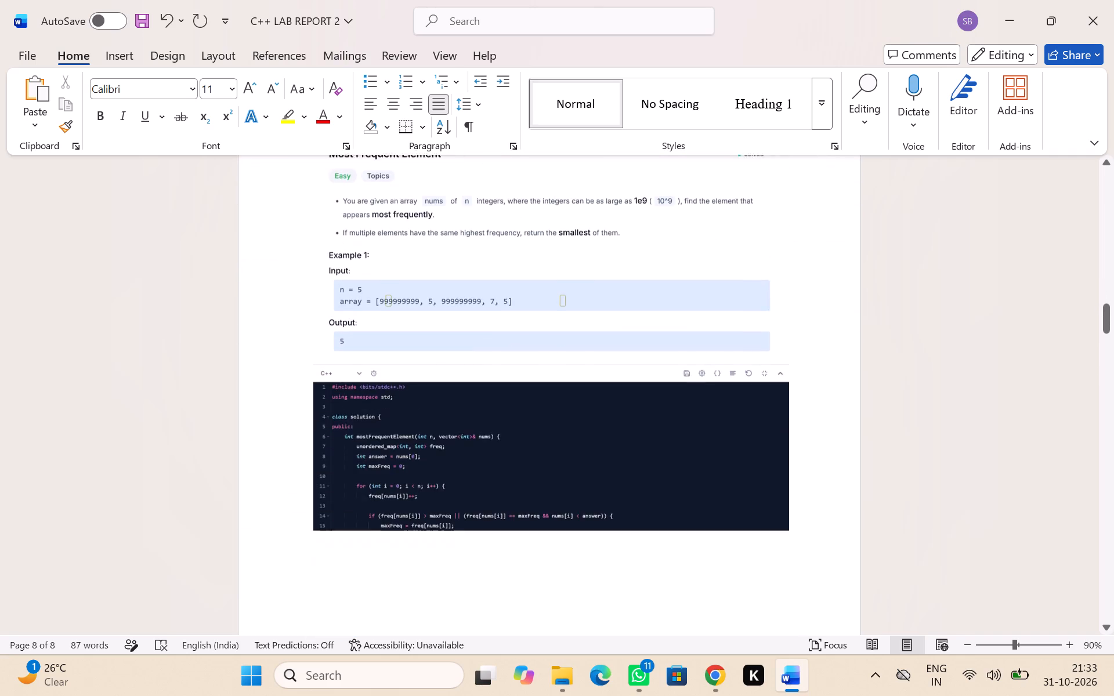
pyautogui.scroll(2, 535, 251)
pyautogui.click(438, 255)
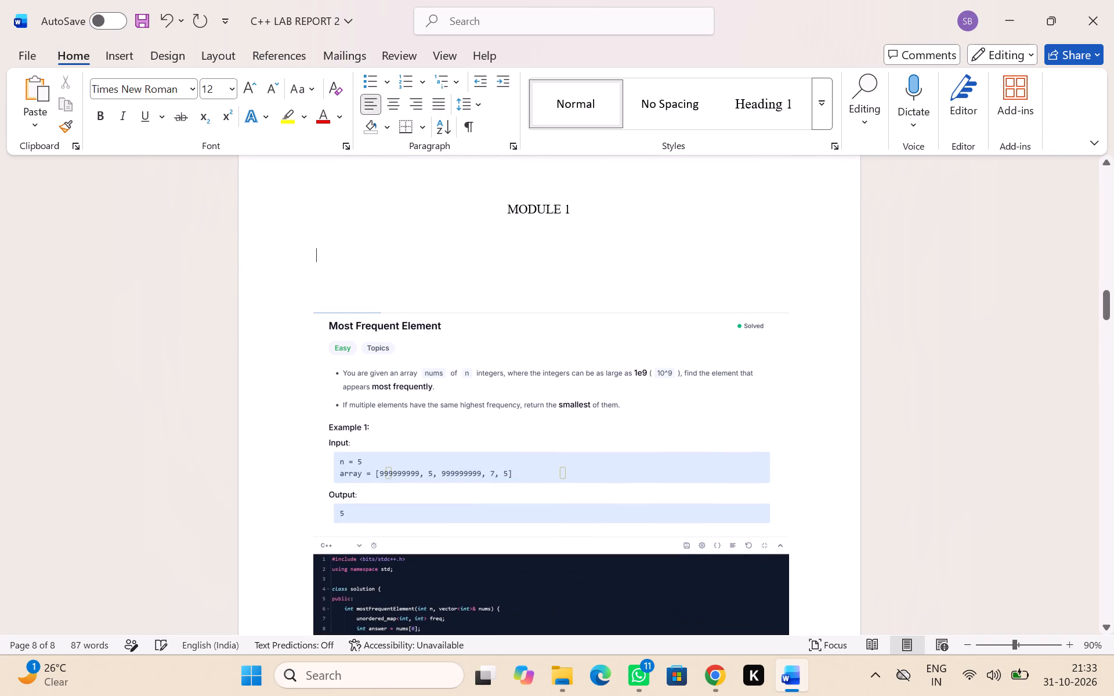
pyautogui.press('`')
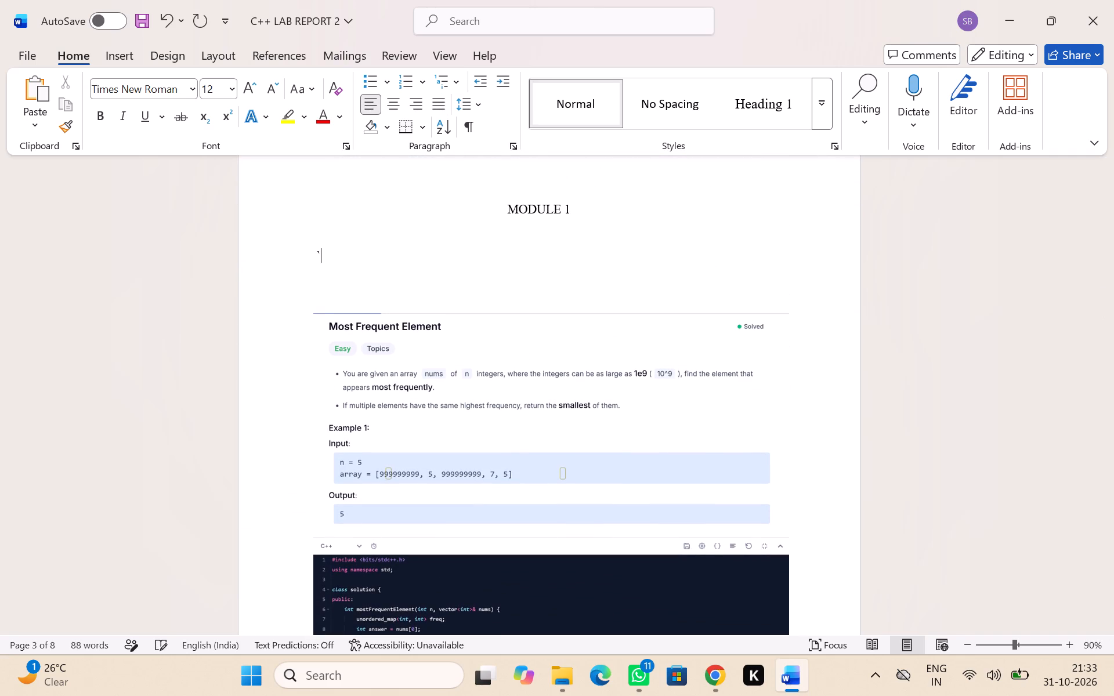
pyautogui.press('BackSpace')
pyautogui.press('1')
pyautogui.write('.')
pyautogui.press('space')
pyautogui.press('m')
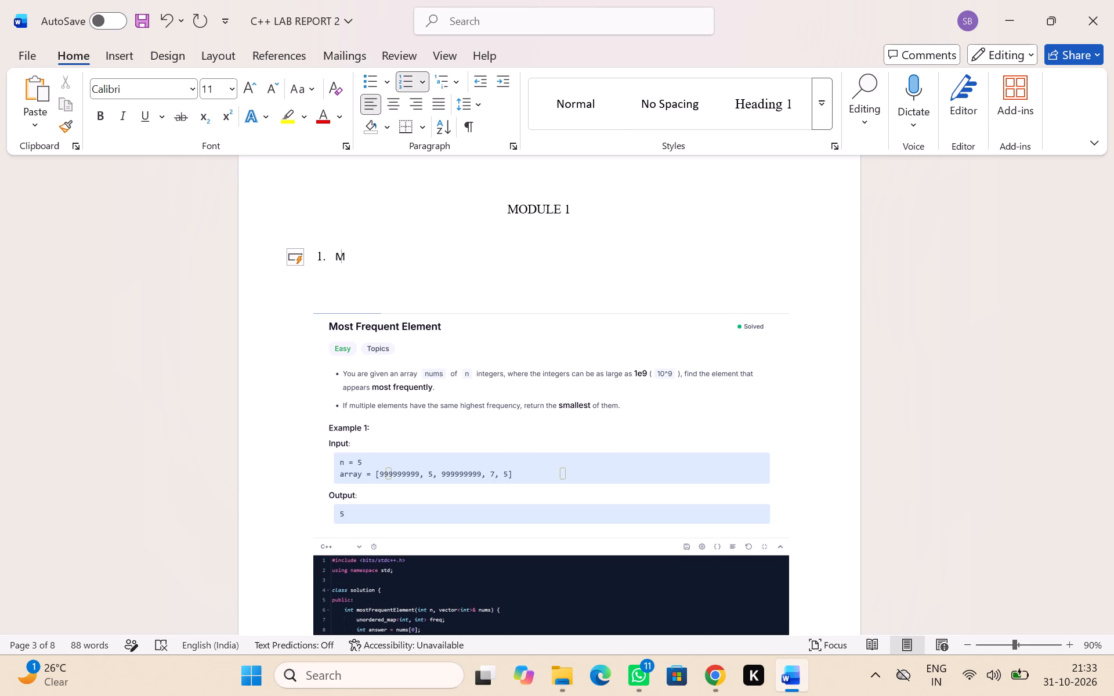
pyautogui.press('o')
pyautogui.write('ST')
pyautogui.press('space')
pyautogui.write('FRE')
pyautogui.write('QUENT')
pyautogui.press('space')
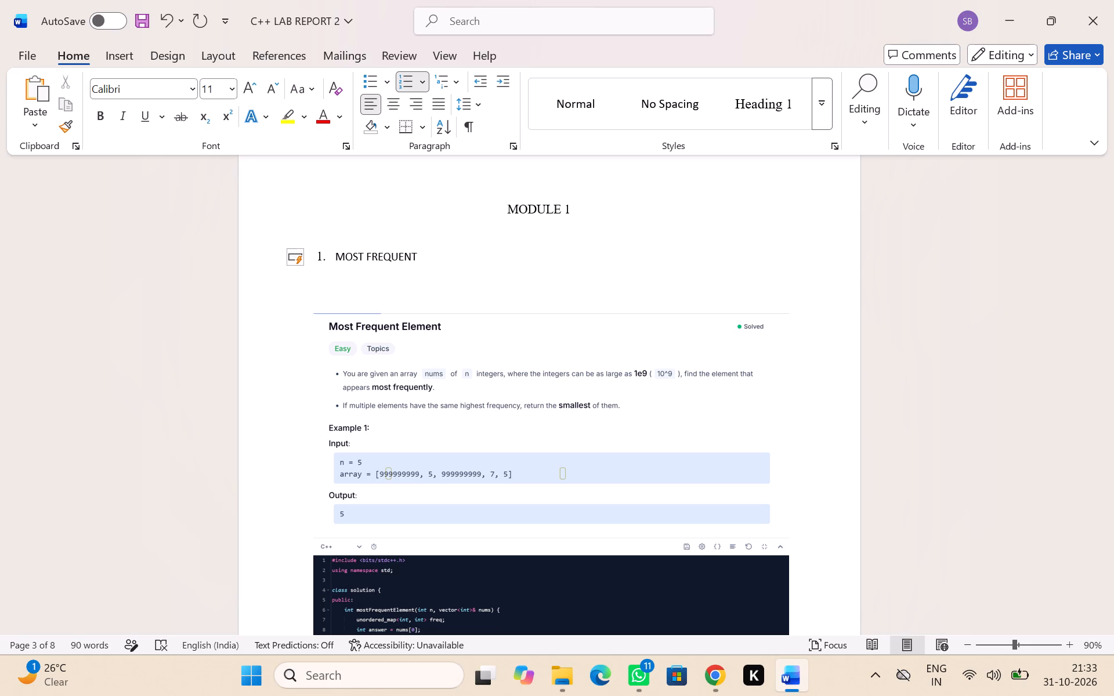
pyautogui.write('ELE')
pyautogui.write('MENT')
pyautogui.press('space')
# Colour the MOST FREQUENT ELEMENT heading text red.
pyautogui.moveTo(308, 252); pyautogui.dragTo(468, 272)
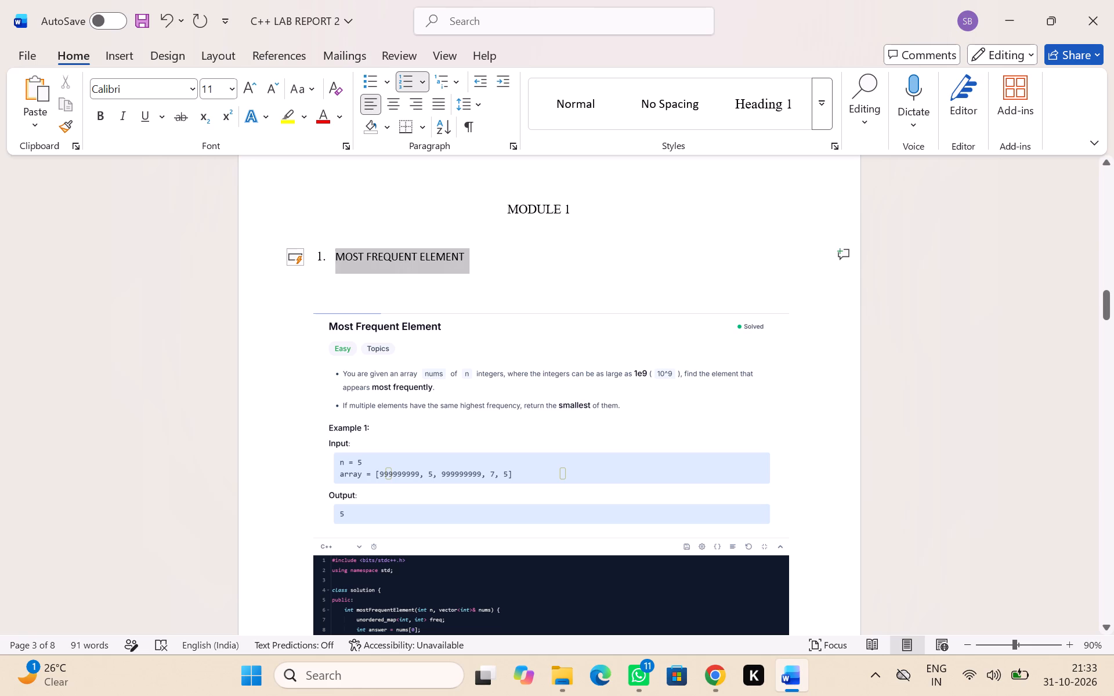
pyautogui.moveTo(468, 272); pyautogui.dragTo(486, 271)
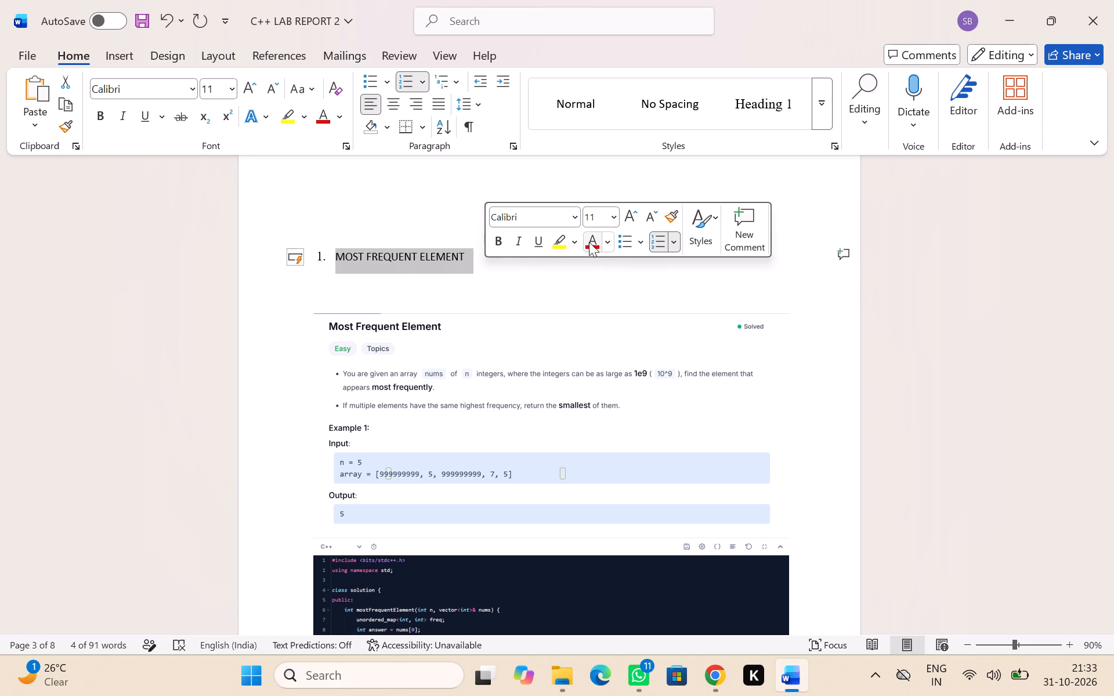
pyautogui.click(589, 242)
pyautogui.click(523, 271)
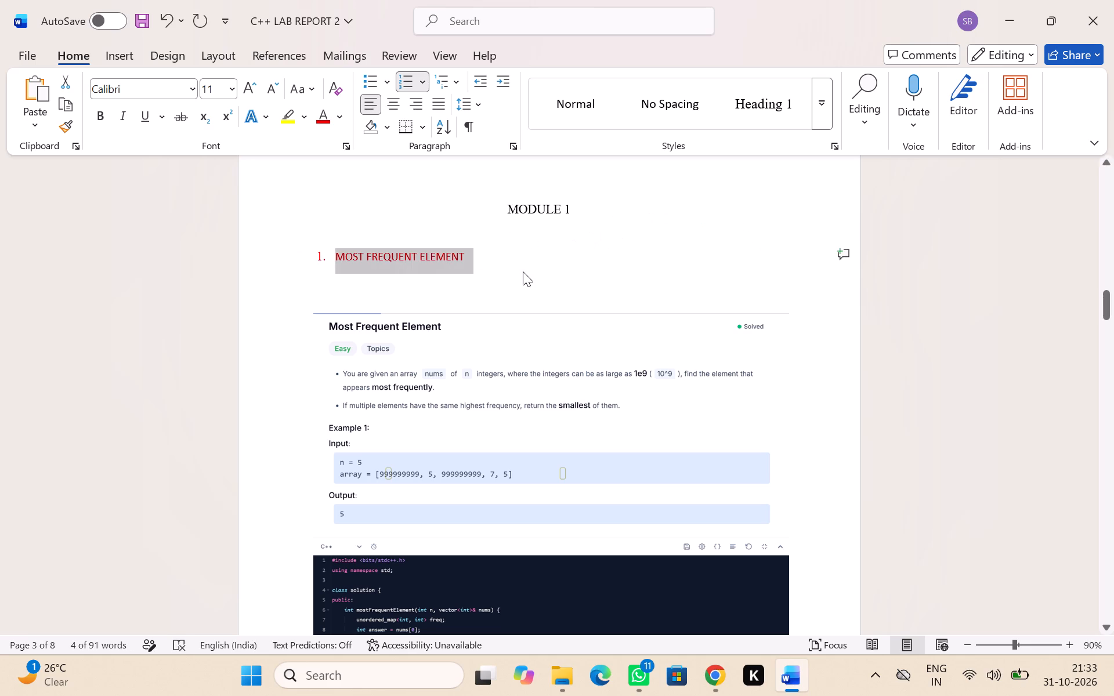
# Add the numbered heading "2. PREFIX SUM ARRAY" on a new line above the Prefix Sum Array statement screenshot.
pyautogui.scroll(-4, 523, 271)
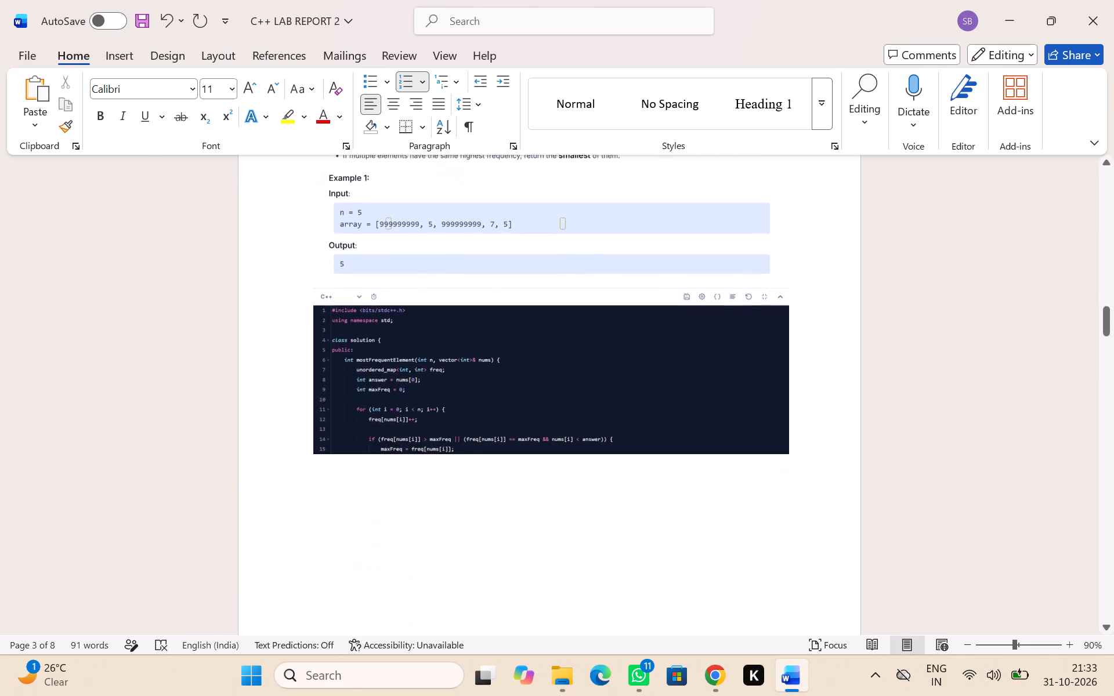
pyautogui.scroll(-3, 523, 271)
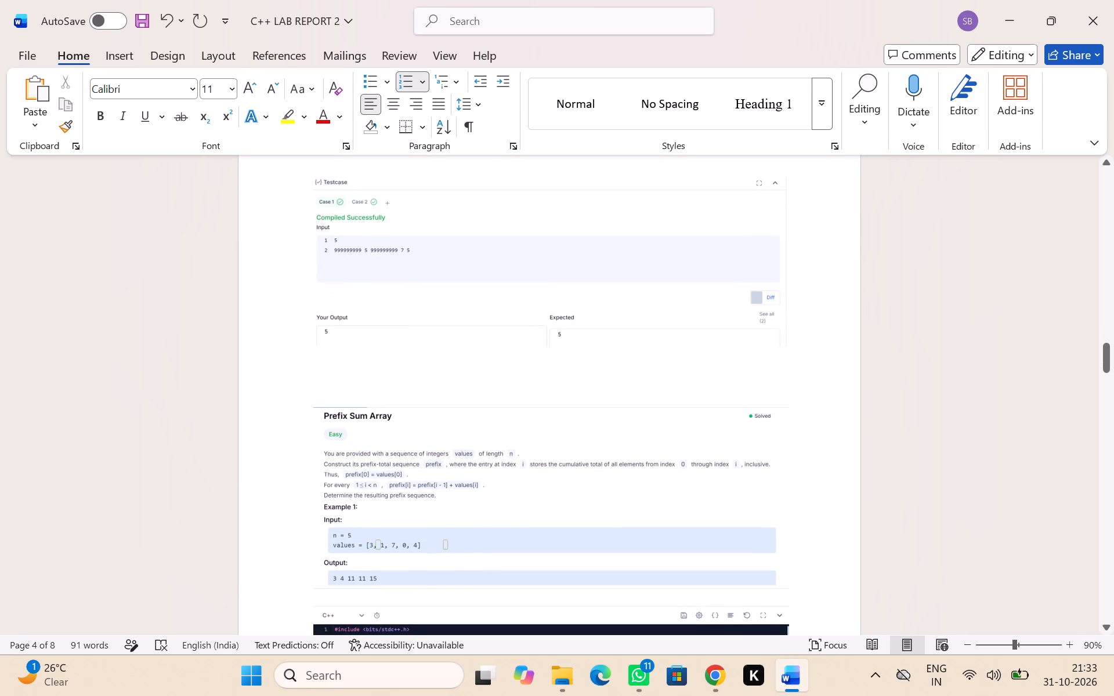
pyautogui.click(324, 375)
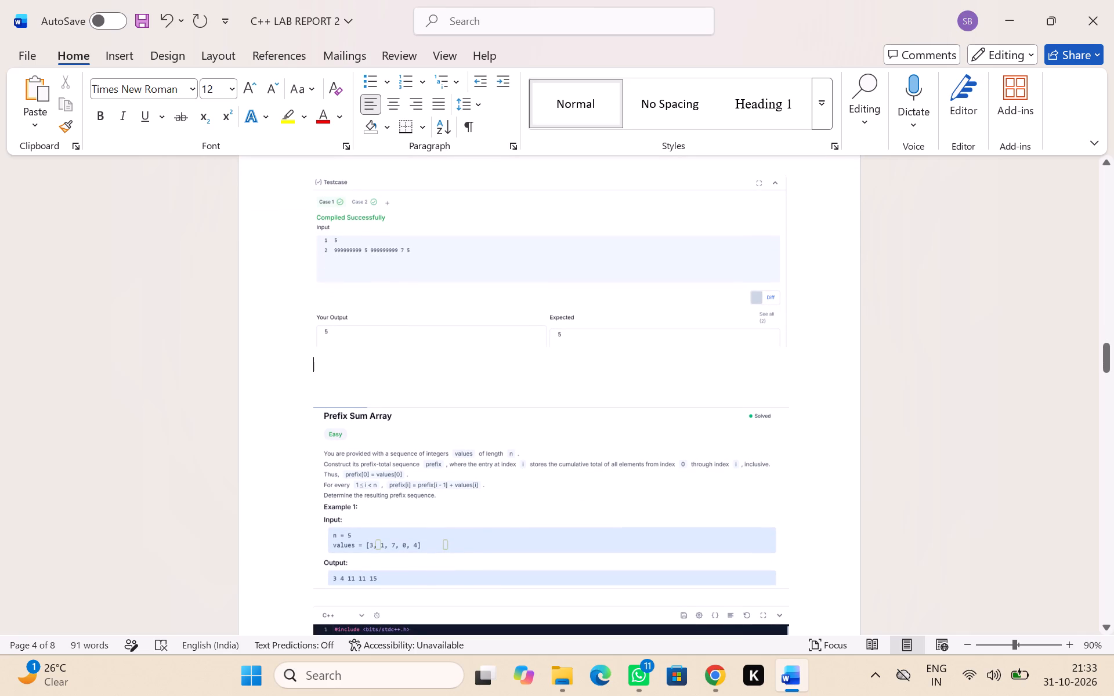
pyautogui.press('Return')
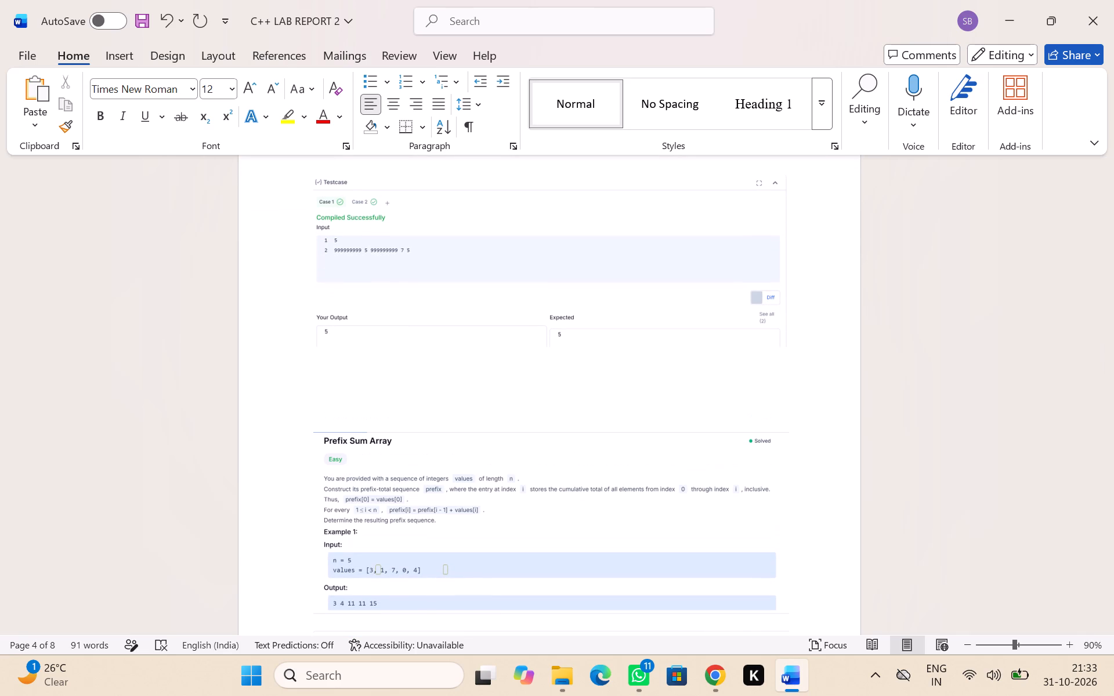
pyautogui.write('2.')
pyautogui.press('space')
pyautogui.write('PRE')
pyautogui.write('FIX')
pyautogui.press('space')
pyautogui.write('SUM')
pyautogui.press('space')
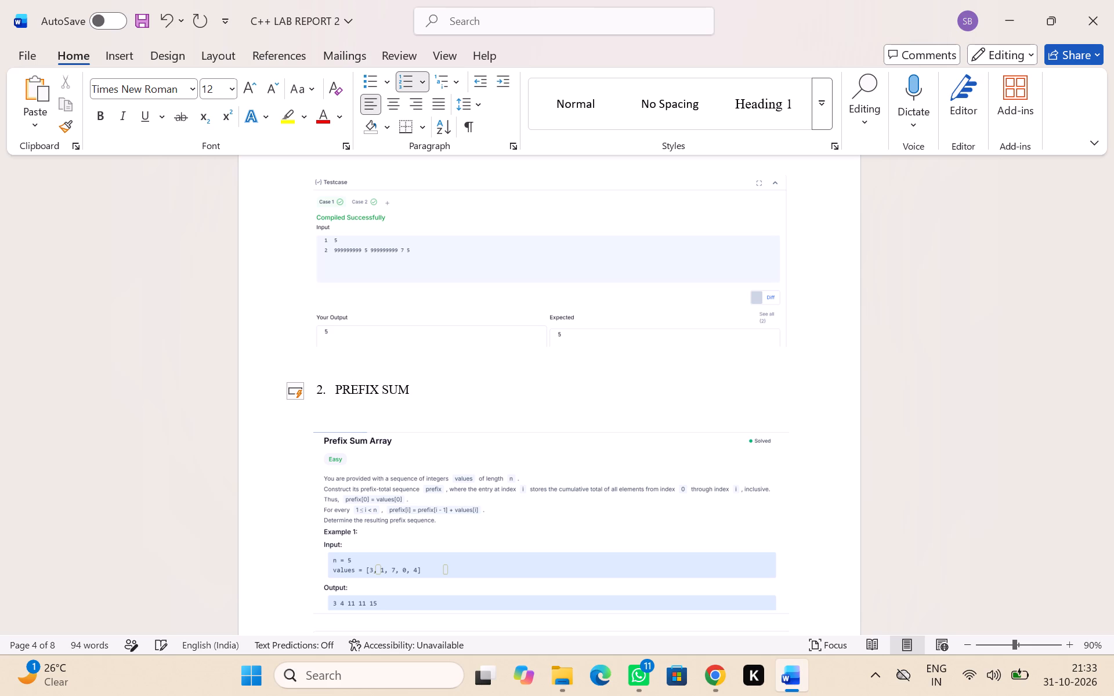
pyautogui.write('ARRAY')
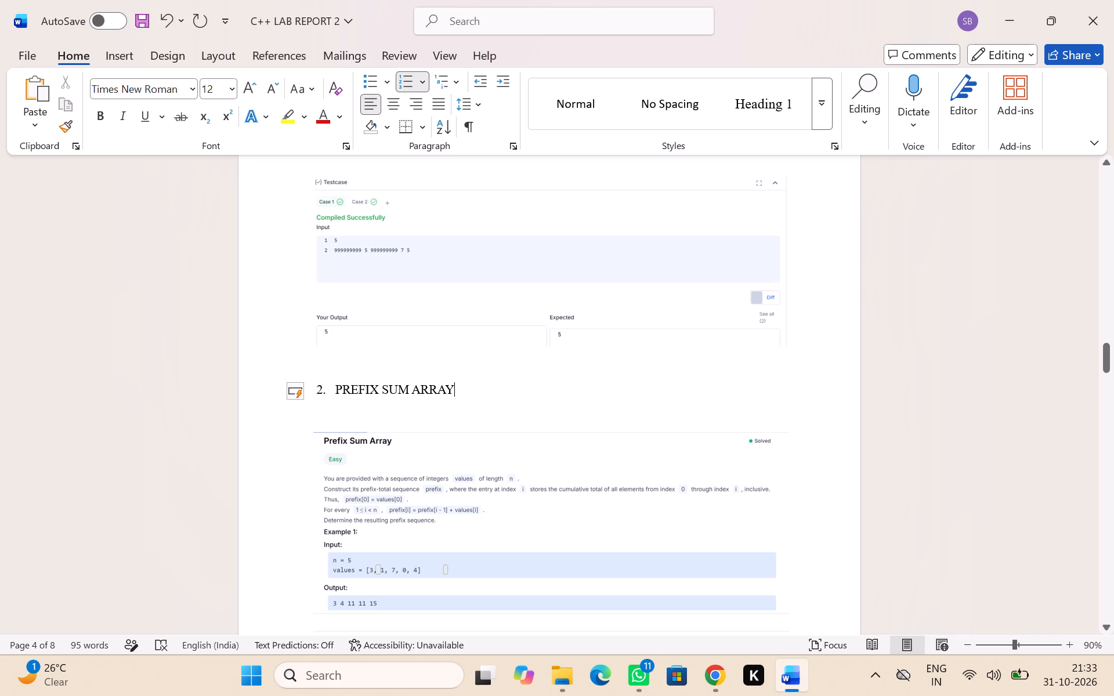
# Colour the PREFIX SUM ARRAY heading text red.
pyautogui.moveTo(312, 386); pyautogui.dragTo(445, 385)
pyautogui.moveTo(445, 385); pyautogui.dragTo(462, 397)
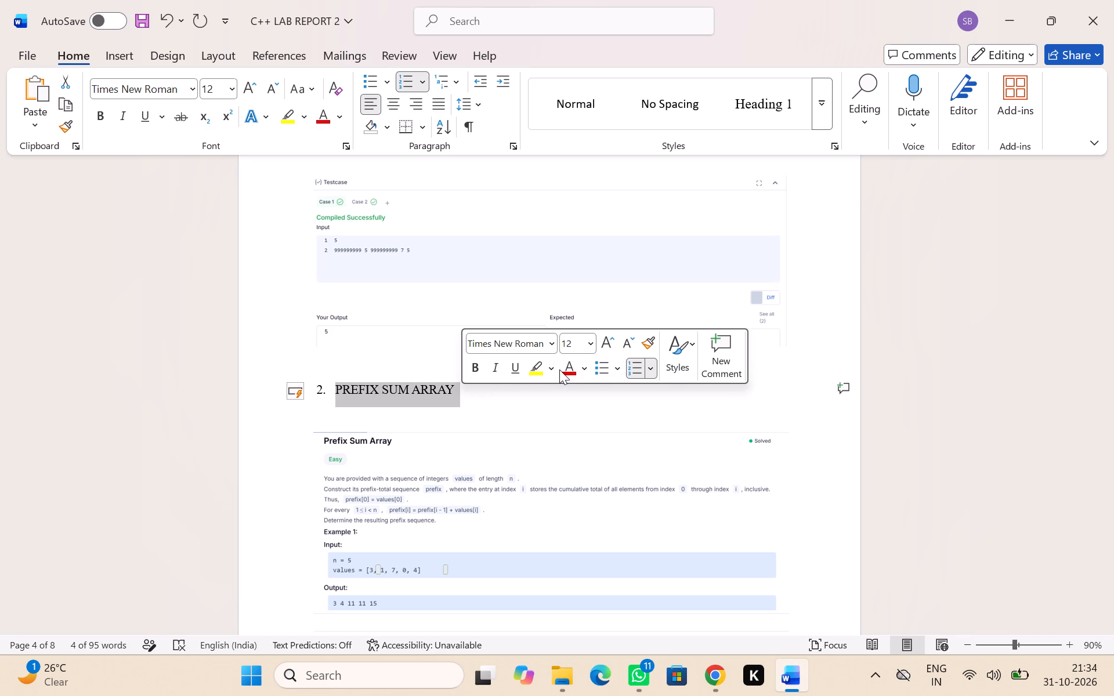
pyautogui.click(567, 369)
pyautogui.click(527, 409)
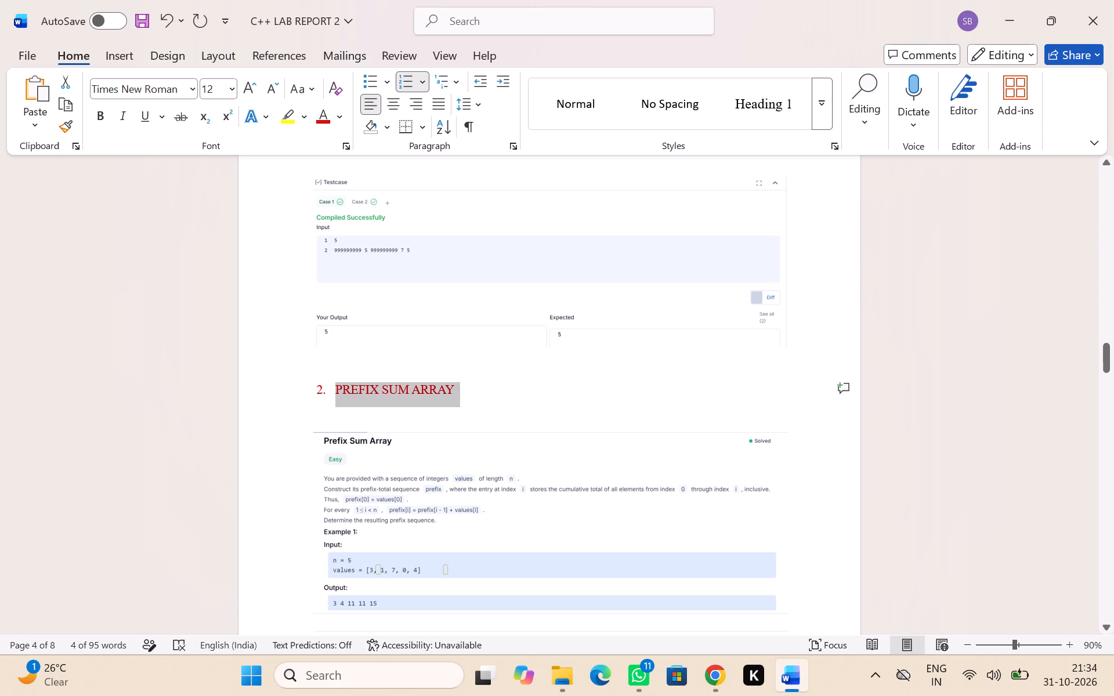
# Add the numbered heading "3. MAXIMUM SUMFIXED WINDOW" on a new line above the Maximum Sum Fixed Window statement screenshot.
pyautogui.scroll(-2, 527, 409)
pyautogui.scroll(1, 527, 409)
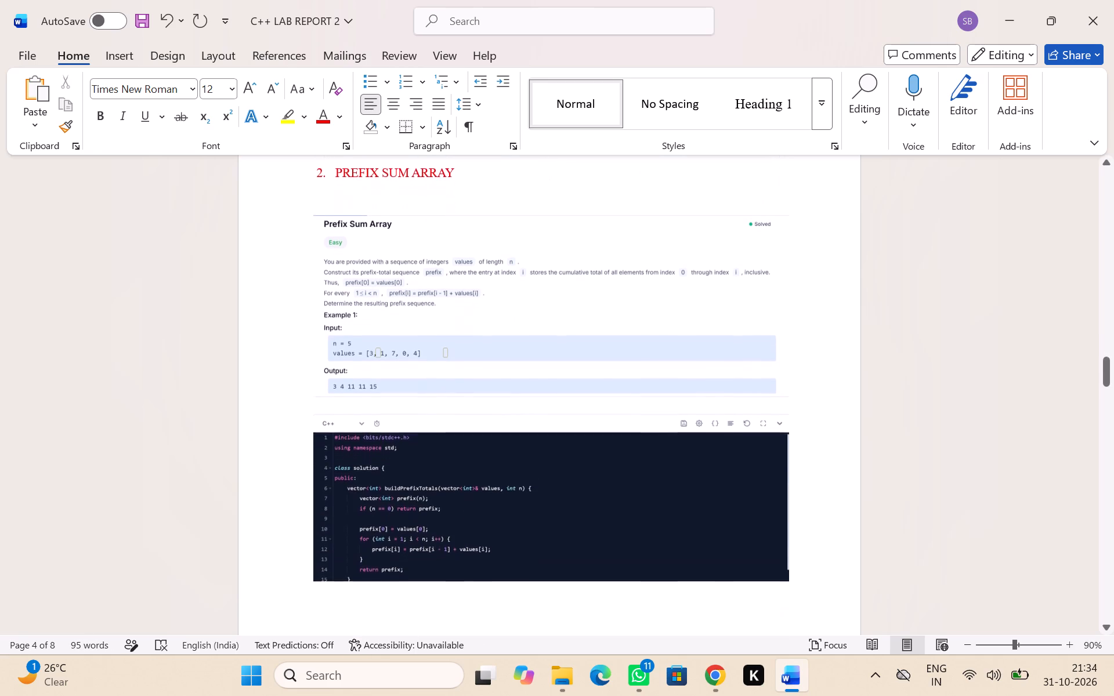
pyautogui.scroll(3, 527, 409)
pyautogui.scroll(-1, 527, 409)
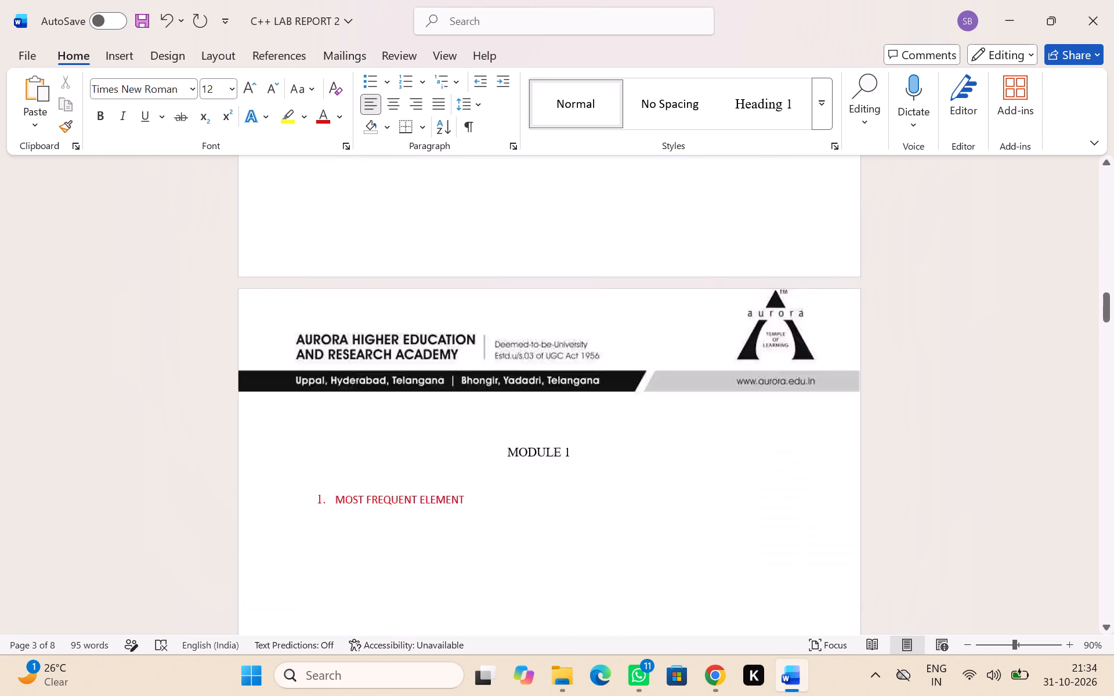
pyautogui.scroll(-5, 527, 409)
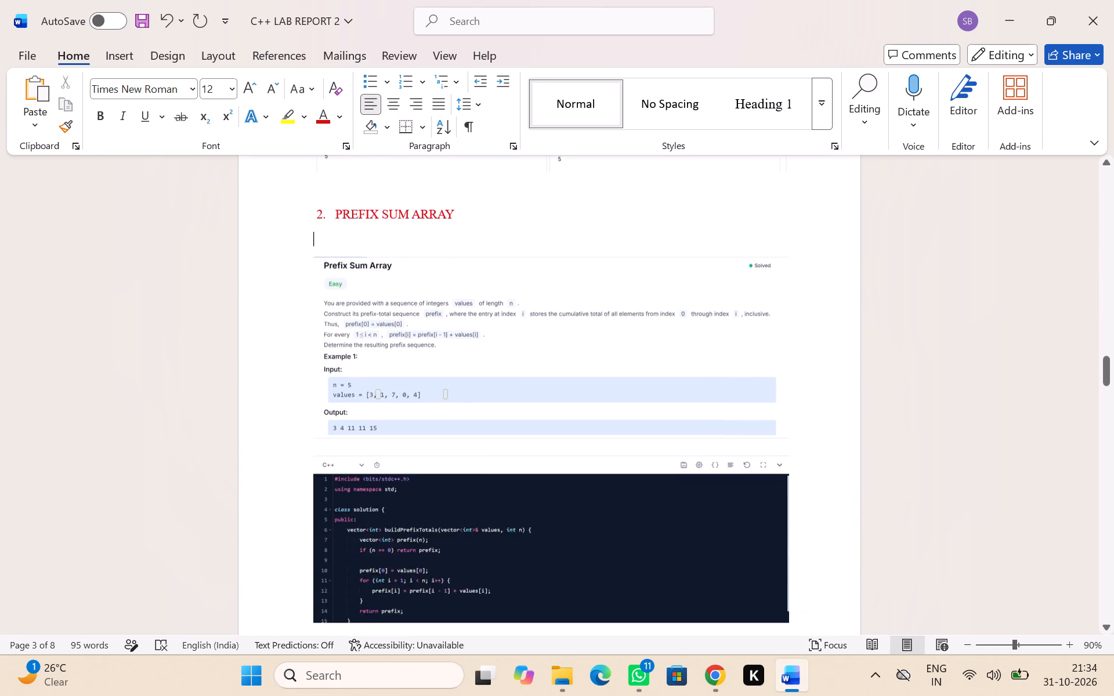
pyautogui.scroll(-6, 527, 409)
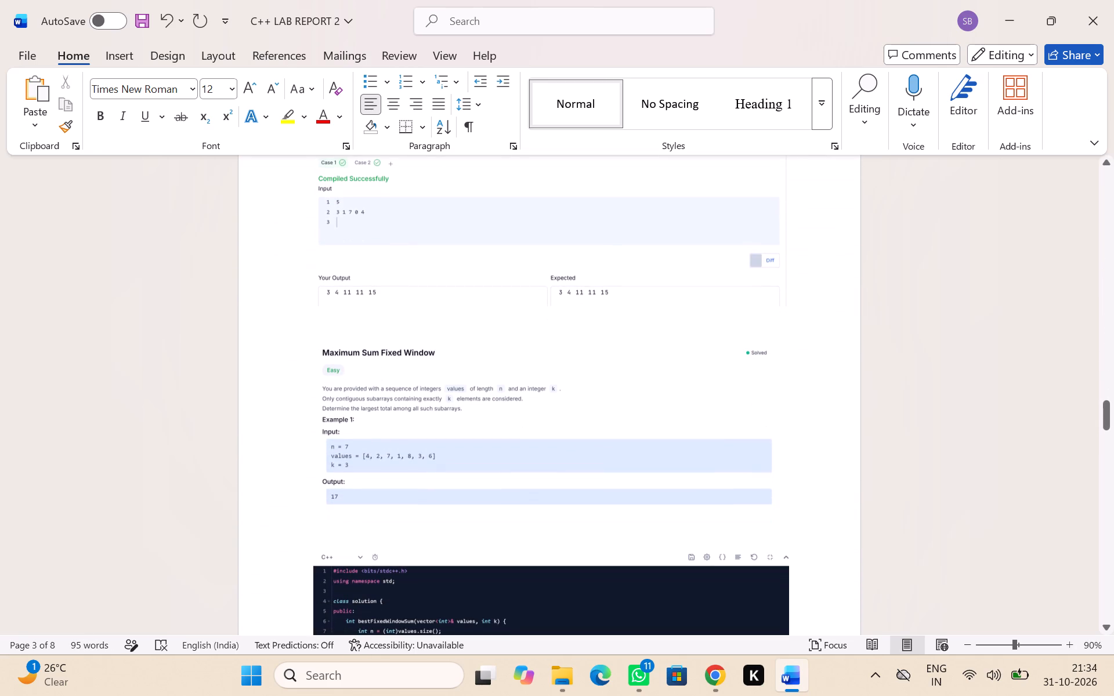
pyautogui.click(792, 309)
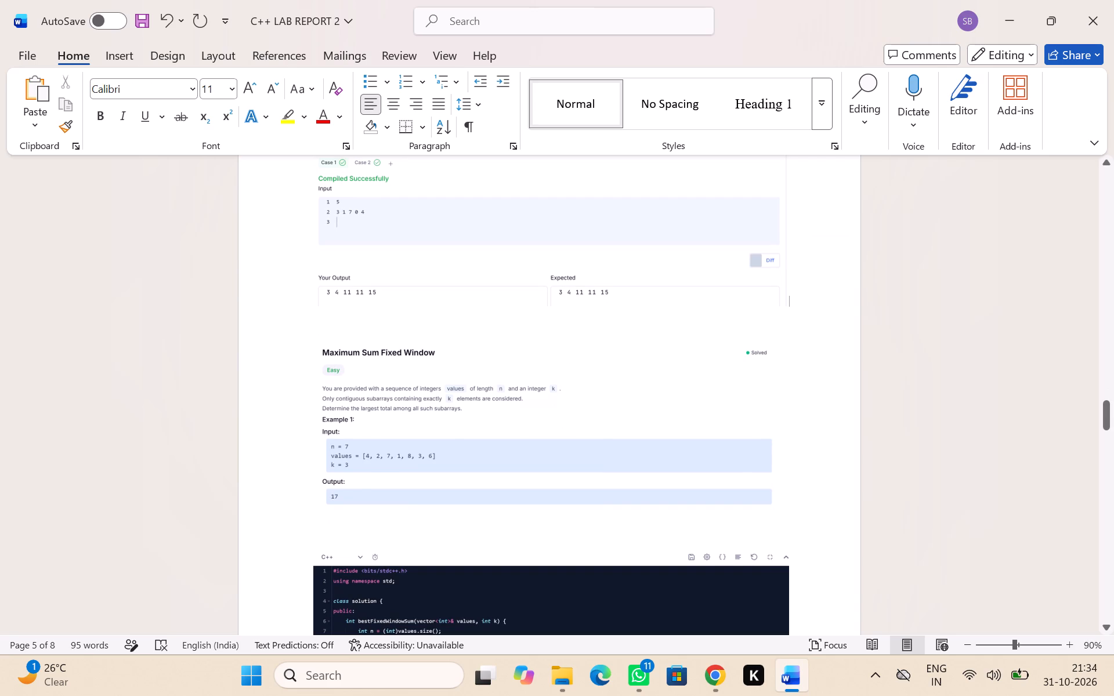
pyautogui.press('Return')
pyautogui.press('Return')
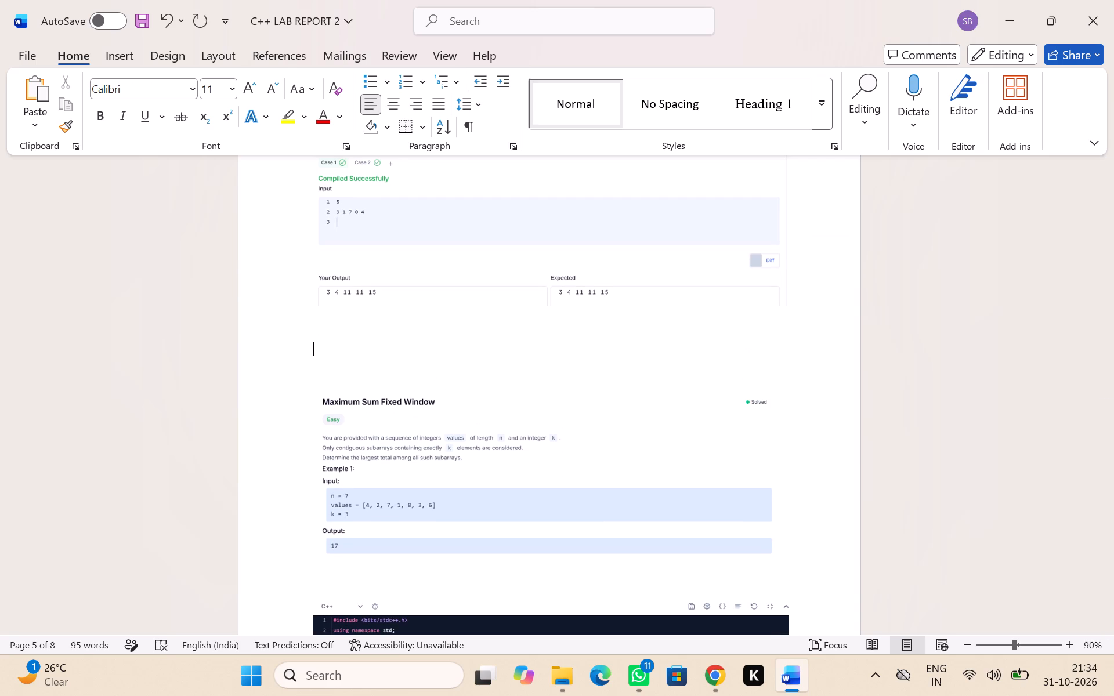
pyautogui.write('3.')
pyautogui.press('space')
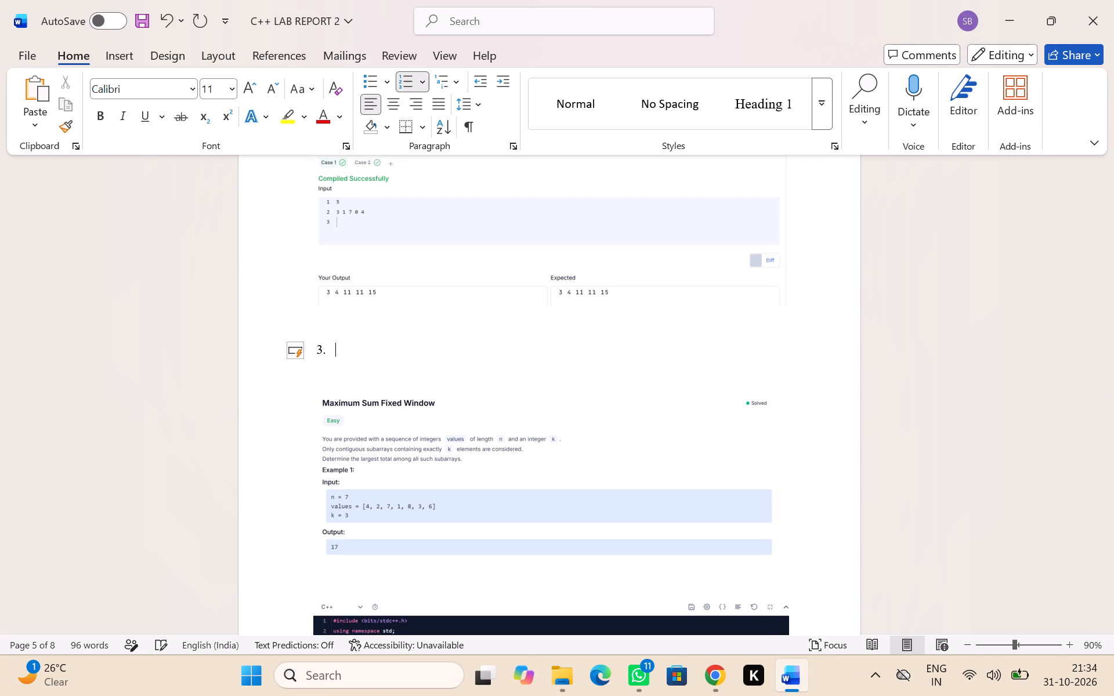
pyautogui.write('MAX')
pyautogui.write('IMUM')
pyautogui.press('space')
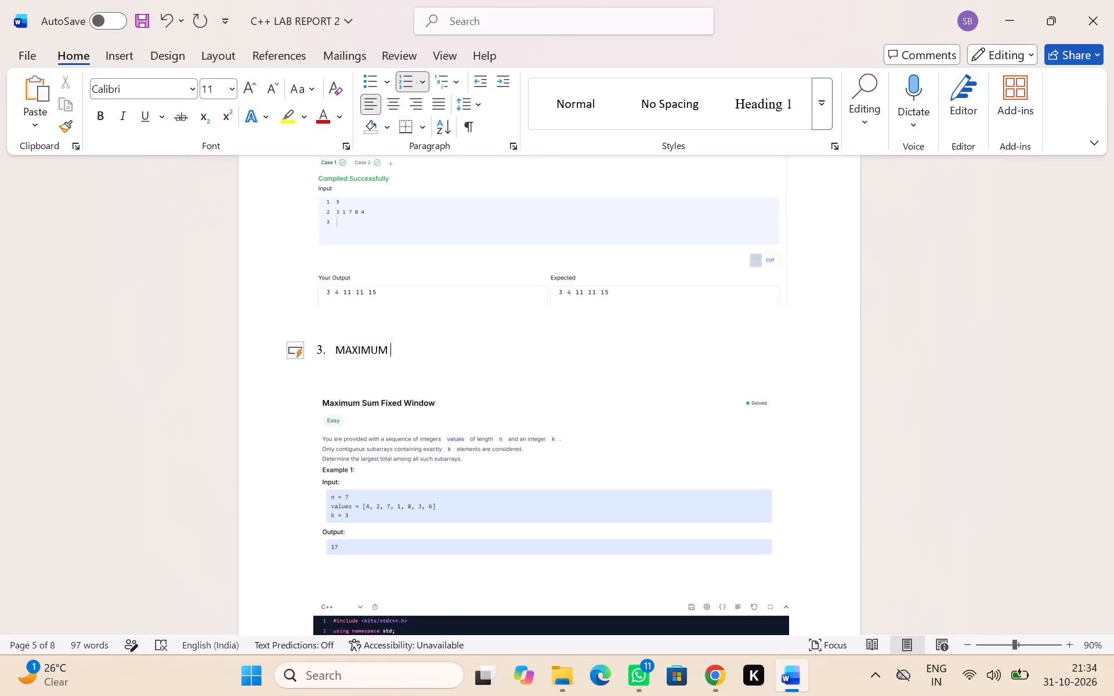
pyautogui.write('SUM')
pyautogui.write('FIXED')
pyautogui.press('space')
pyautogui.write('WINDOW')
pyautogui.press('space')
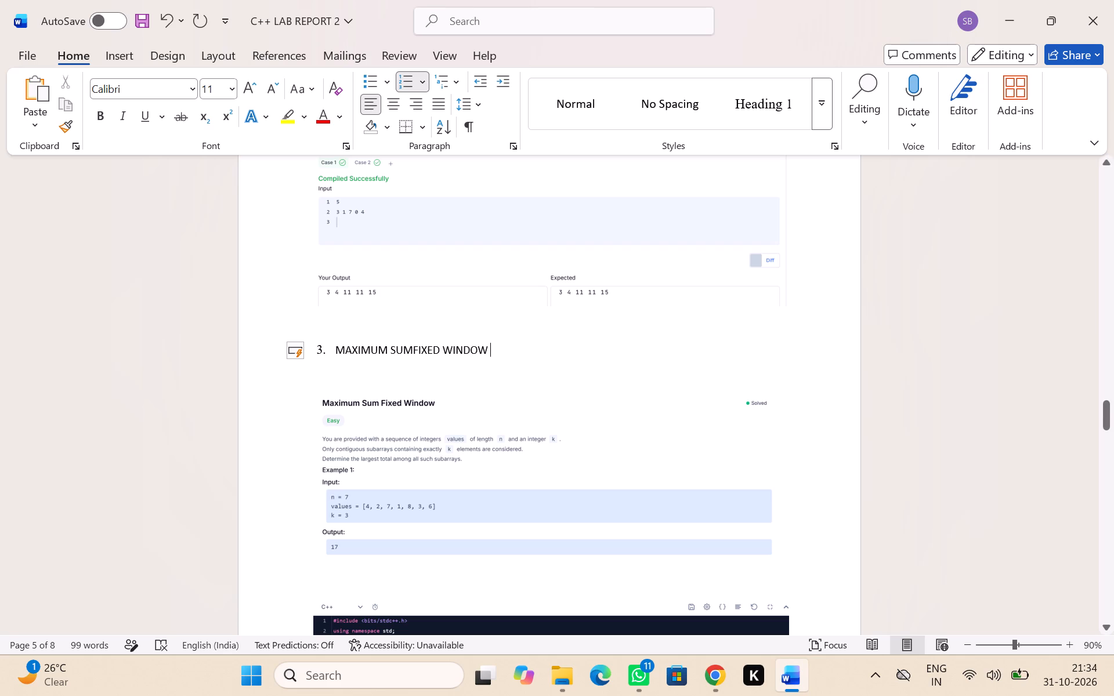
# Colour the MAXIMUM SUMFIXED WINDOW heading text red.
pyautogui.moveTo(331, 352); pyautogui.dragTo(509, 353)
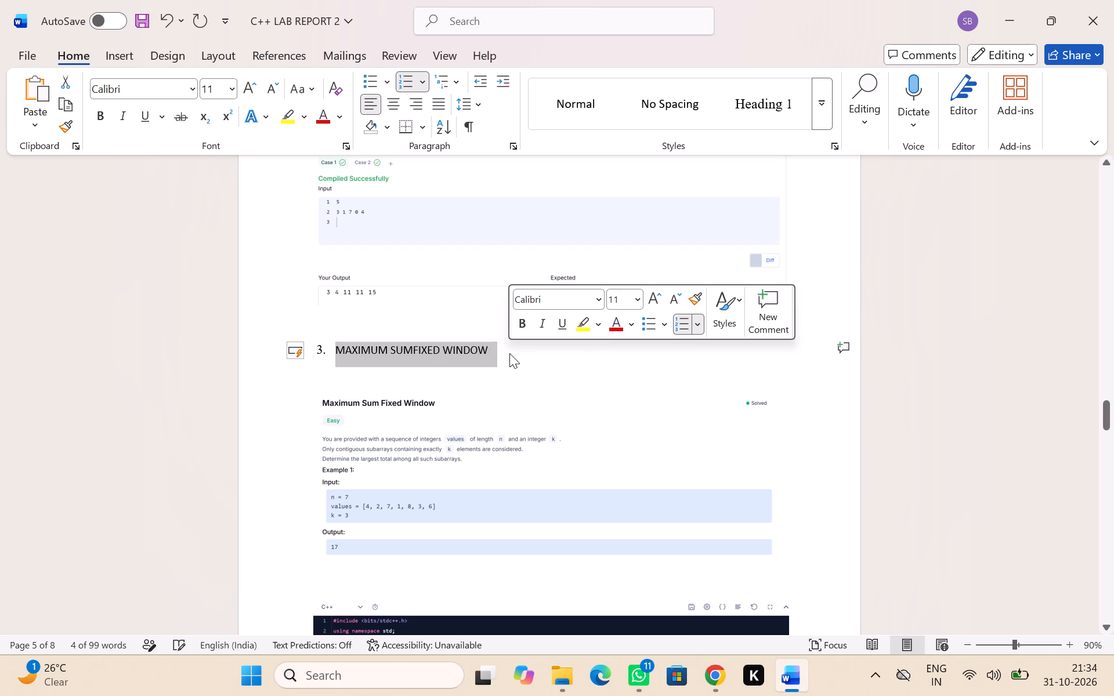
pyautogui.click(613, 325)
pyautogui.click(592, 361)
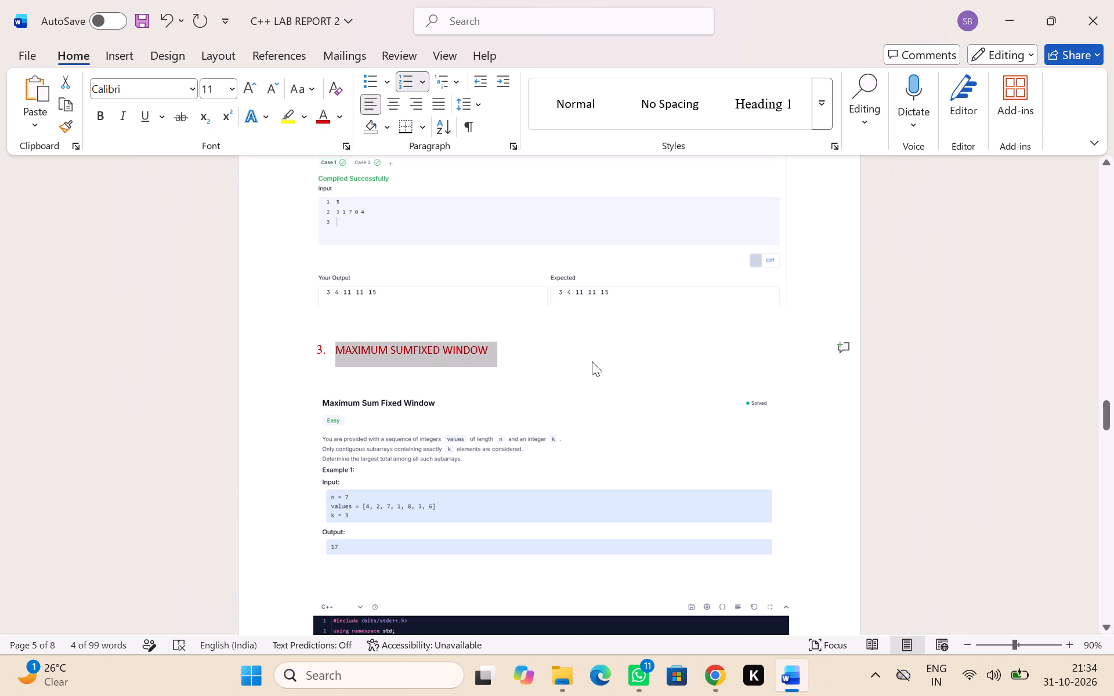
# Add the numbered heading "4. LONGEST SUB-ARRAY WITH SUM K" above the Longest Sub-Array with Sum K statement screenshot.
pyautogui.scroll(-6, 592, 361)
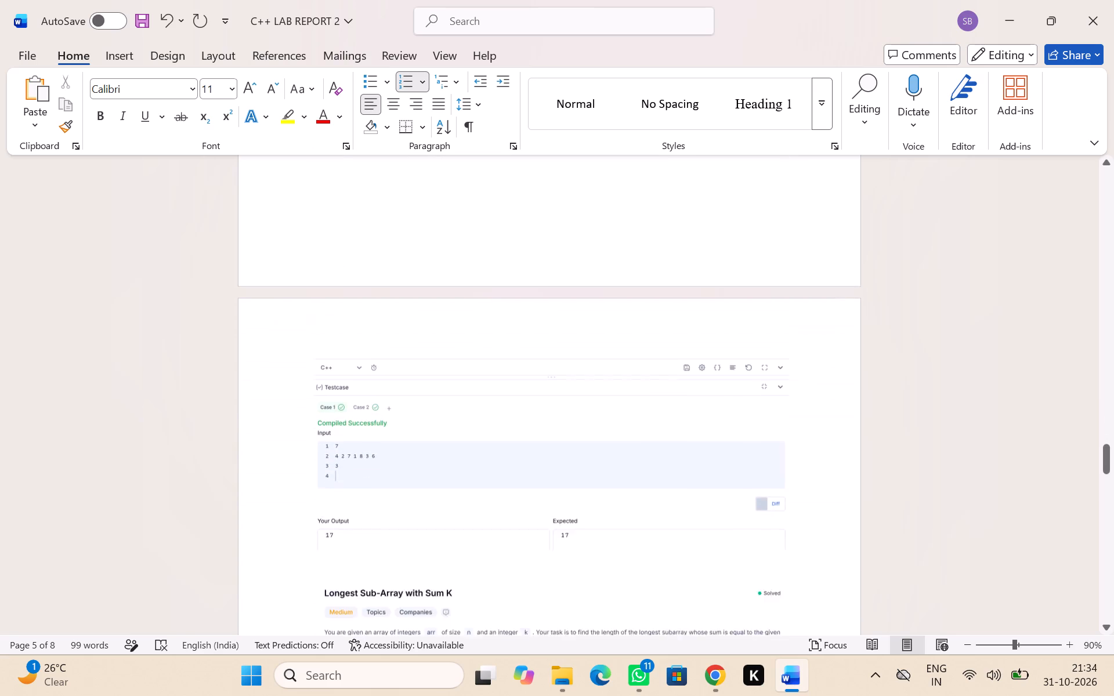
pyautogui.scroll(-2, 592, 361)
pyautogui.click(800, 314)
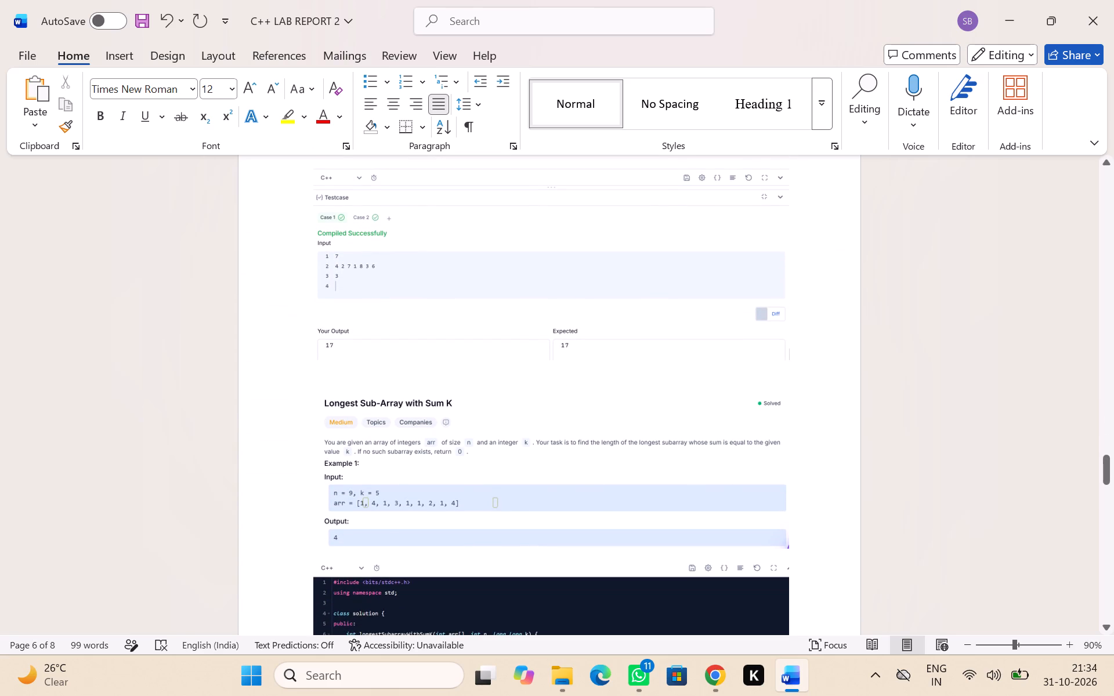
pyautogui.press('Return')
pyautogui.press('Return')
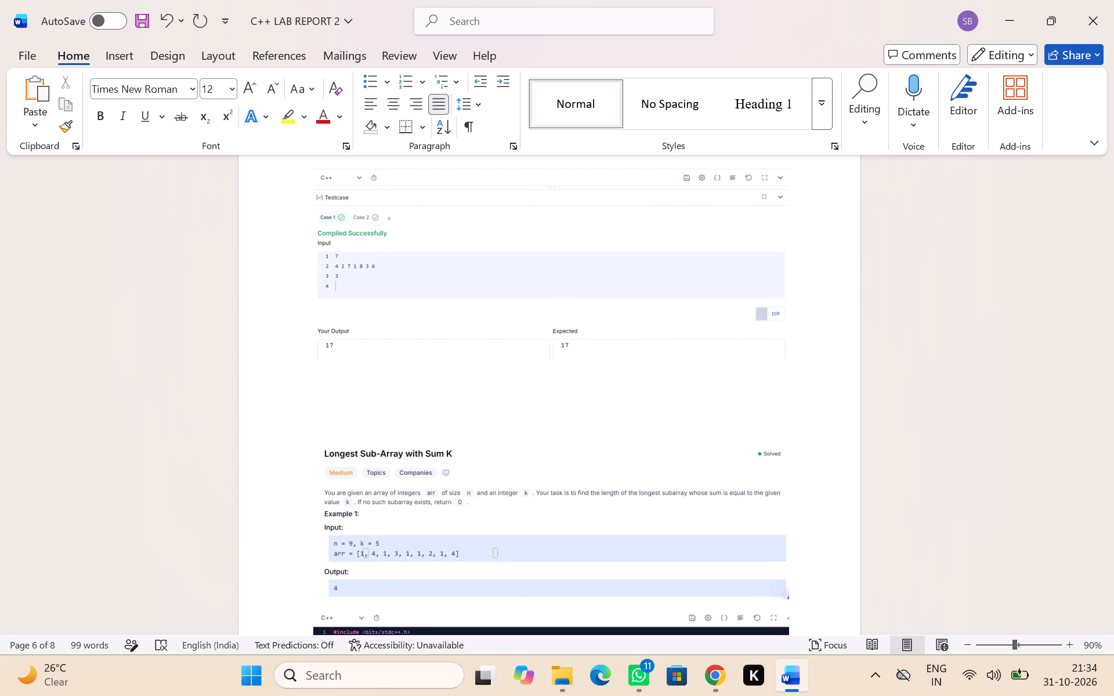
pyautogui.press('BackSpace')
pyautogui.write('4.')
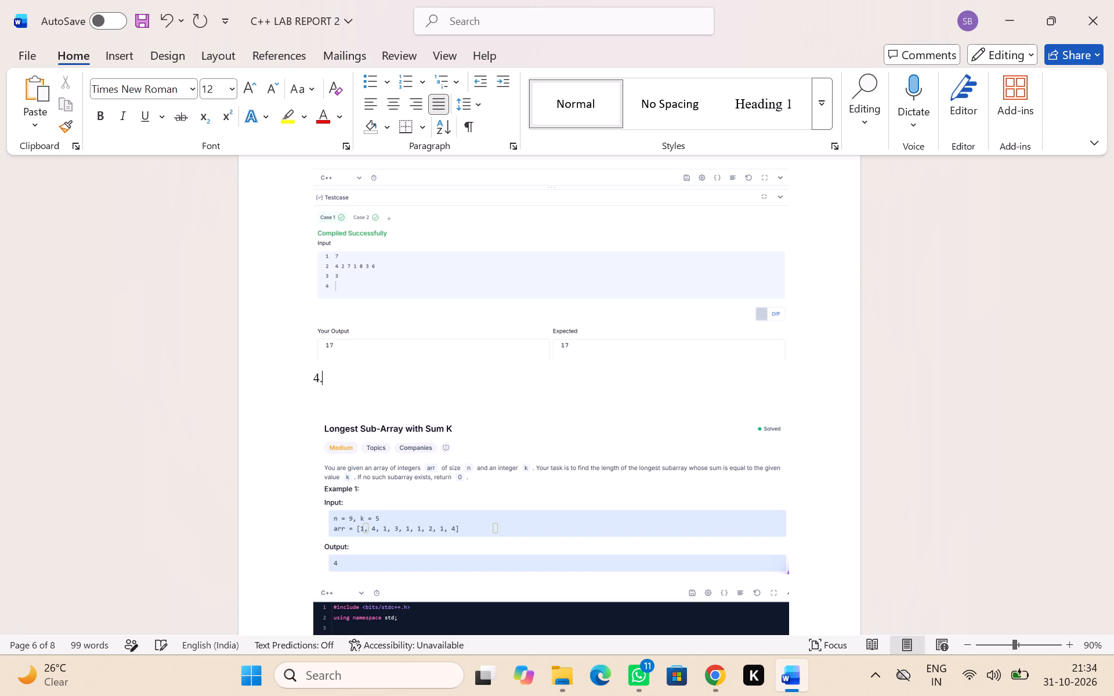
pyautogui.press('space')
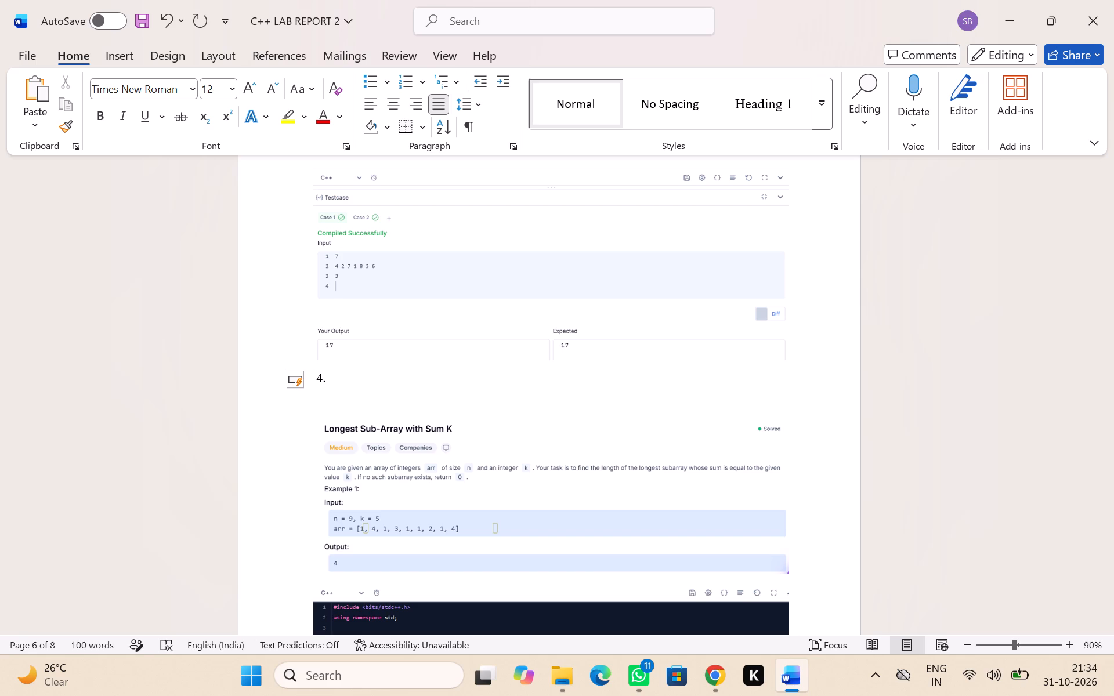
pyautogui.write('LON')
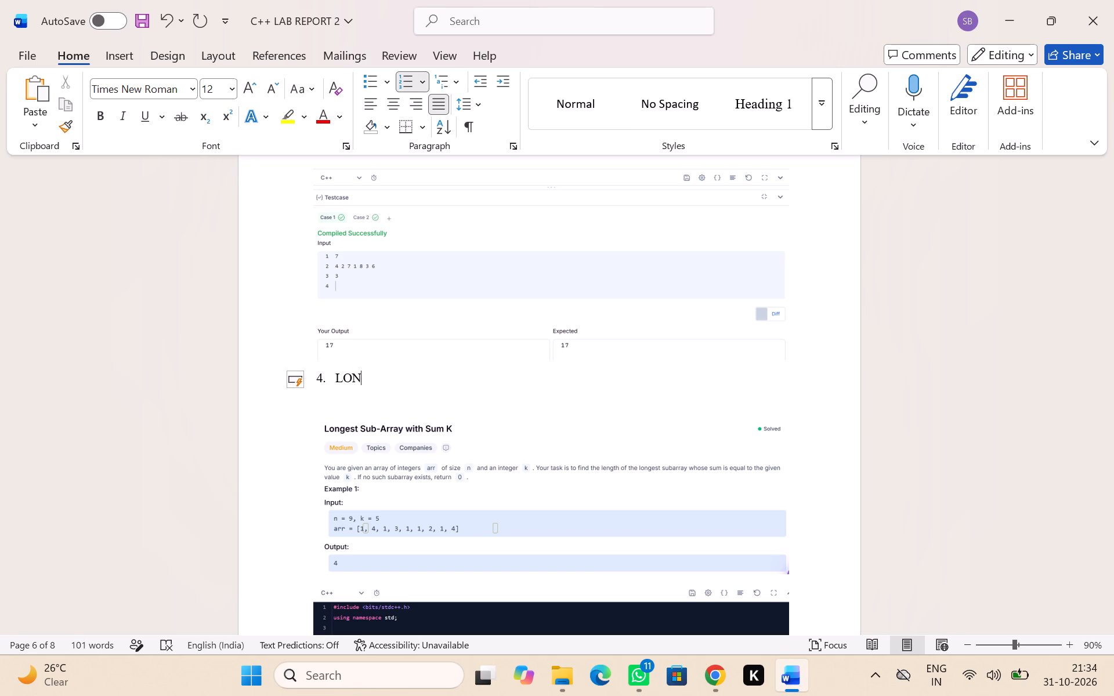
pyautogui.press('h')
pyautogui.press('BackSpace')
pyautogui.write('GEST')
pyautogui.press('space')
pyautogui.write('SUN')
pyautogui.press('BackSpace')
pyautogui.press('b')
pyautogui.write('-AE')
pyautogui.press('BackSpace')
pyautogui.write('RRAY WITH')
pyautogui.press('space')
pyautogui.write('SUM')
pyautogui.press('space')
pyautogui.press('k')
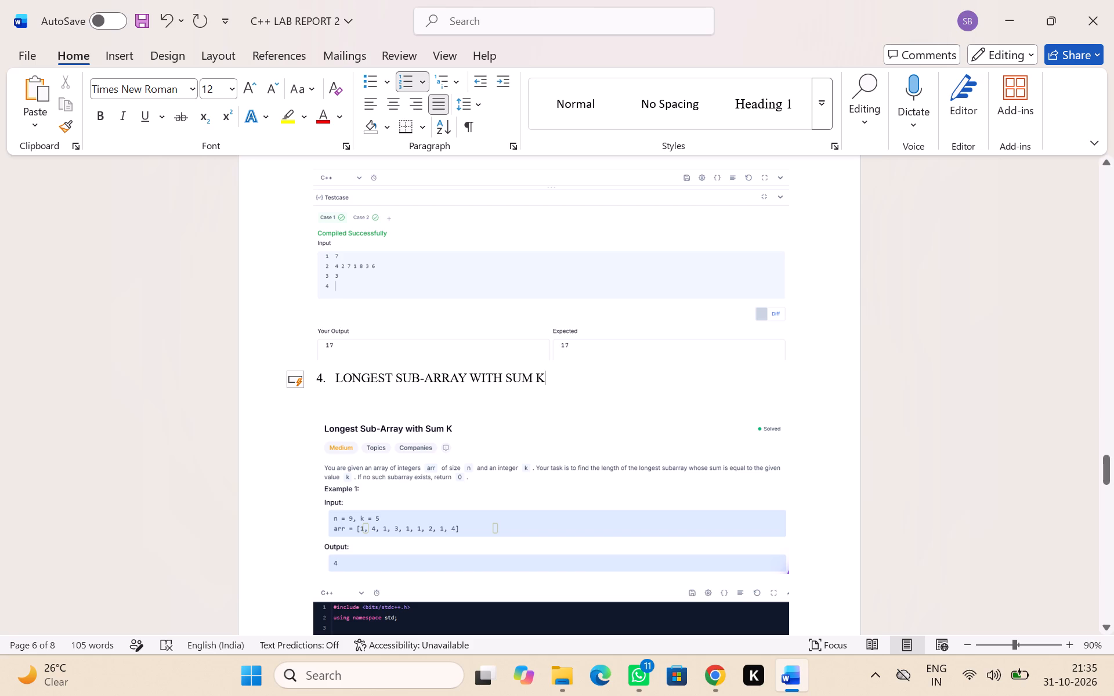
# Colour the LONGEST SUB-ARRAY WITH SUM K heading text red.
pyautogui.moveTo(333, 375); pyautogui.dragTo(574, 373)
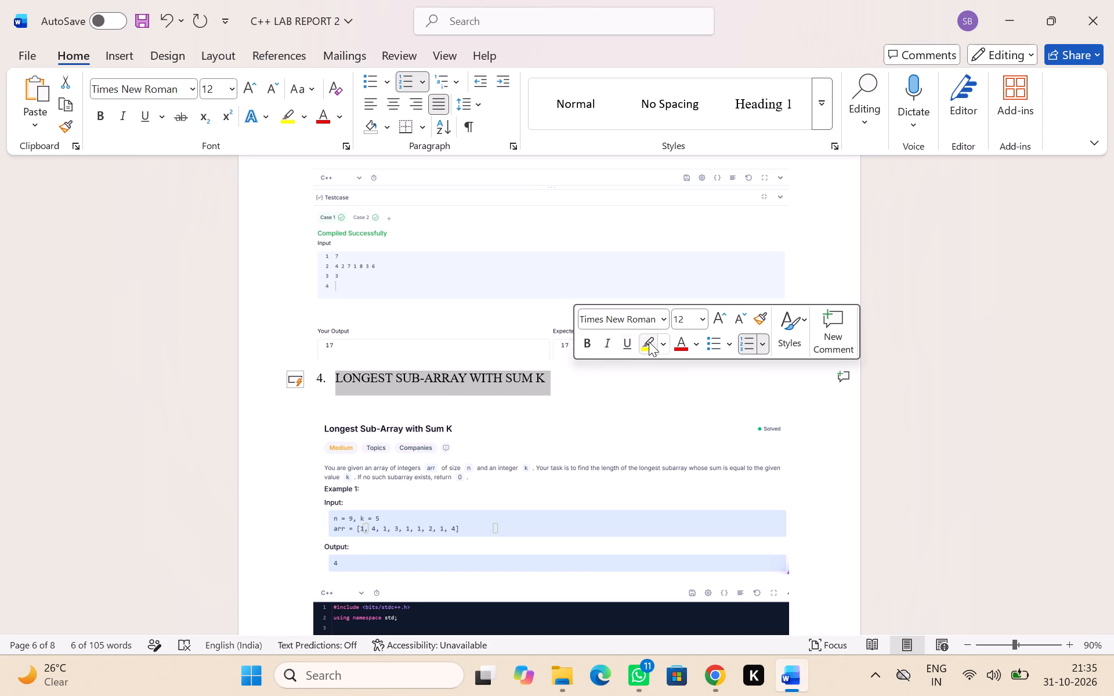
pyautogui.click(678, 348)
pyautogui.click(617, 400)
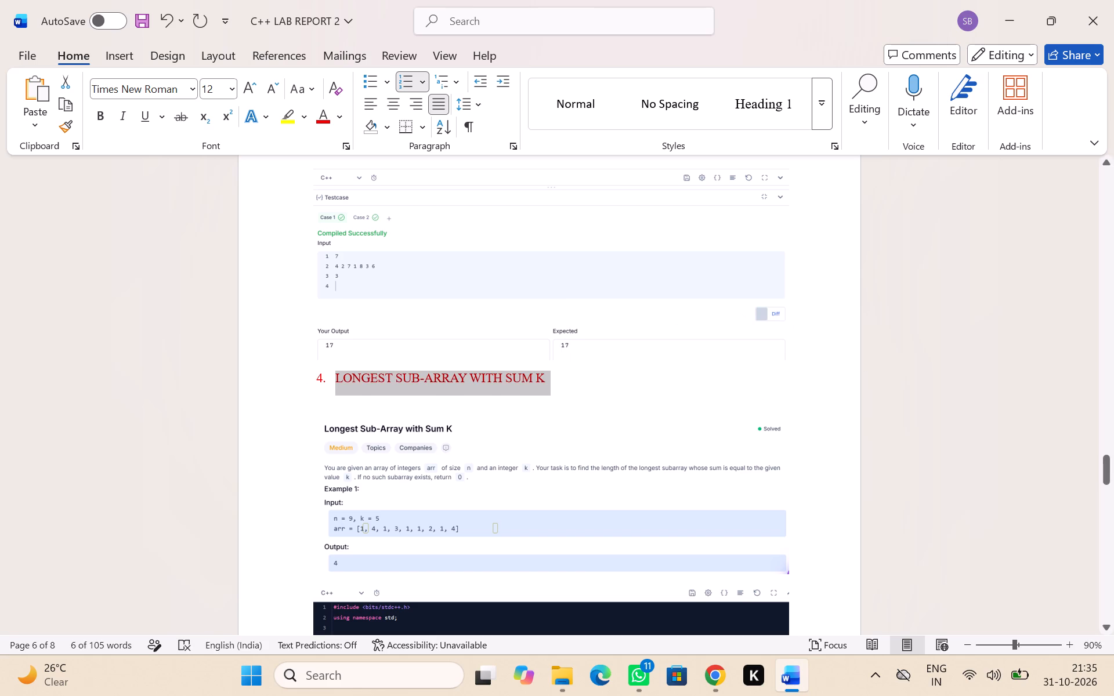
# Add the numbered heading "5.LARGEST SUBARRAY SUM" on a new line above the Largest Subarray Sum statement screenshot.
pyautogui.scroll(-7, 617, 400)
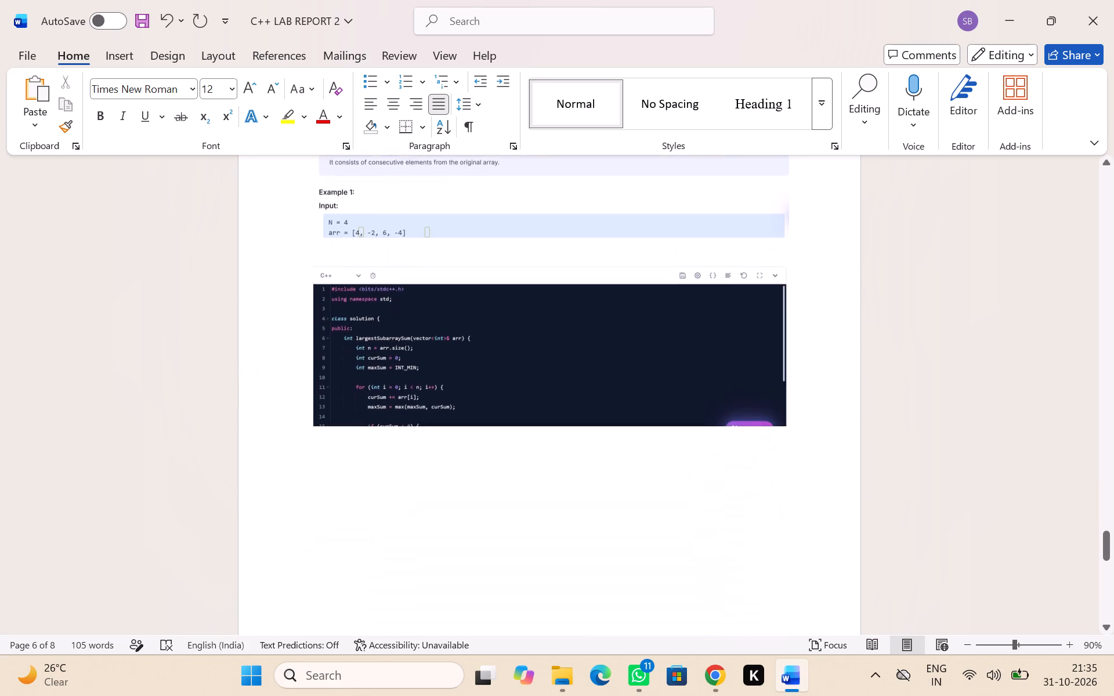
pyautogui.scroll(2, 617, 400)
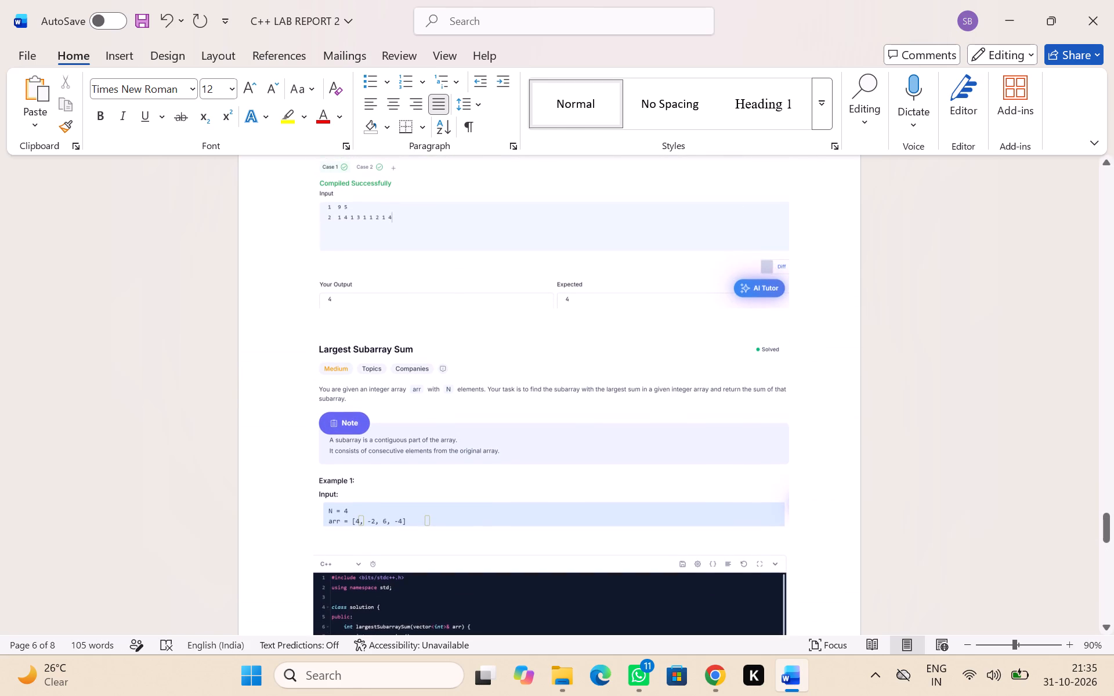
pyautogui.click(794, 316)
pyautogui.press('Return')
pyautogui.press('Return')
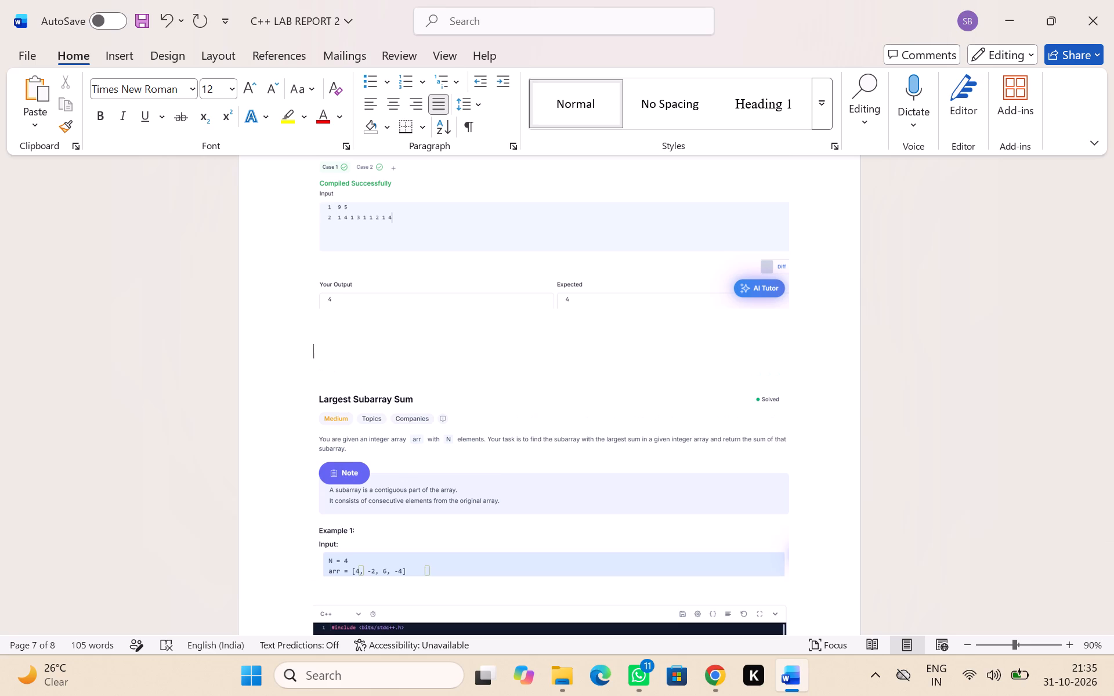
pyautogui.write('5.')
pyautogui.write('LAR')
pyautogui.write('GEST')
pyautogui.press('space')
pyautogui.write('SU')
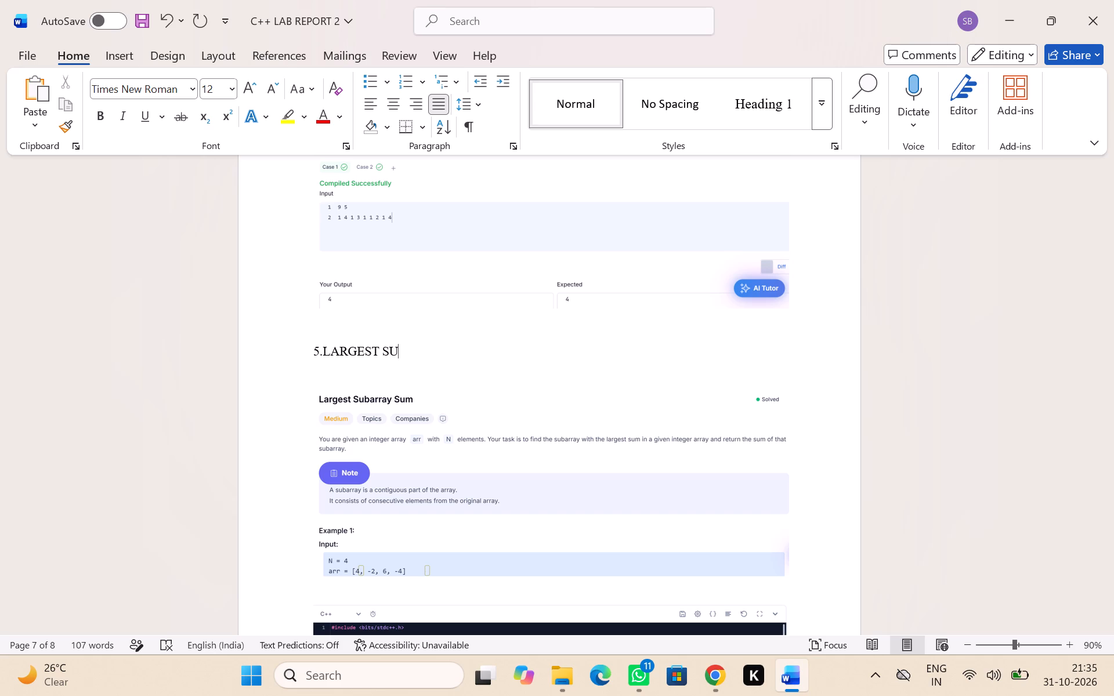
pyautogui.write('BARRA')
pyautogui.write('Y')
pyautogui.press('space')
pyautogui.write('SW')
pyautogui.press('BackSpace')
pyautogui.write('UM')
pyautogui.press('space')
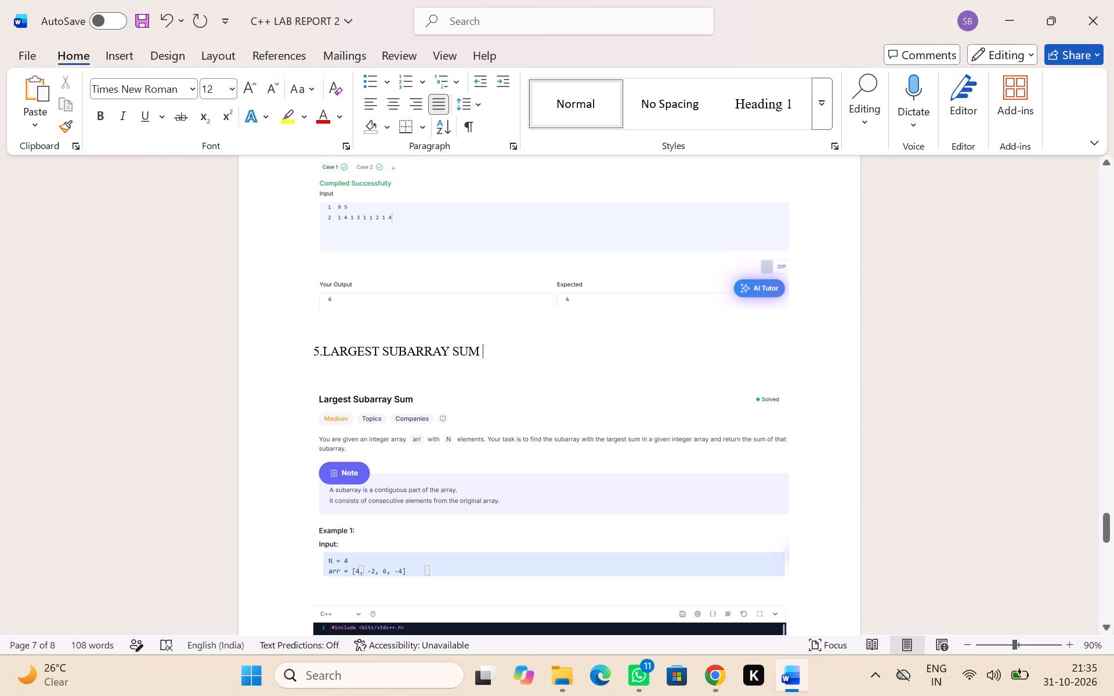
# Colour the LARGEST SUBARRAY SUM heading text and its number 5 red.
pyautogui.moveTo(321, 347); pyautogui.dragTo(498, 360)
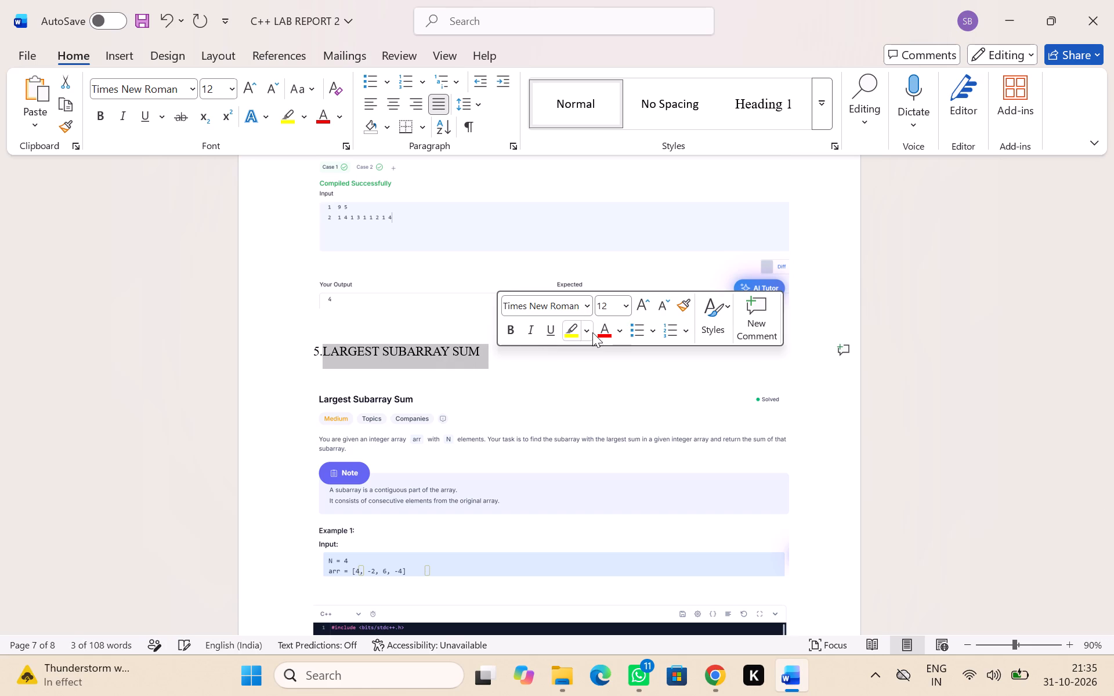
pyautogui.click(596, 335)
pyautogui.click(553, 379)
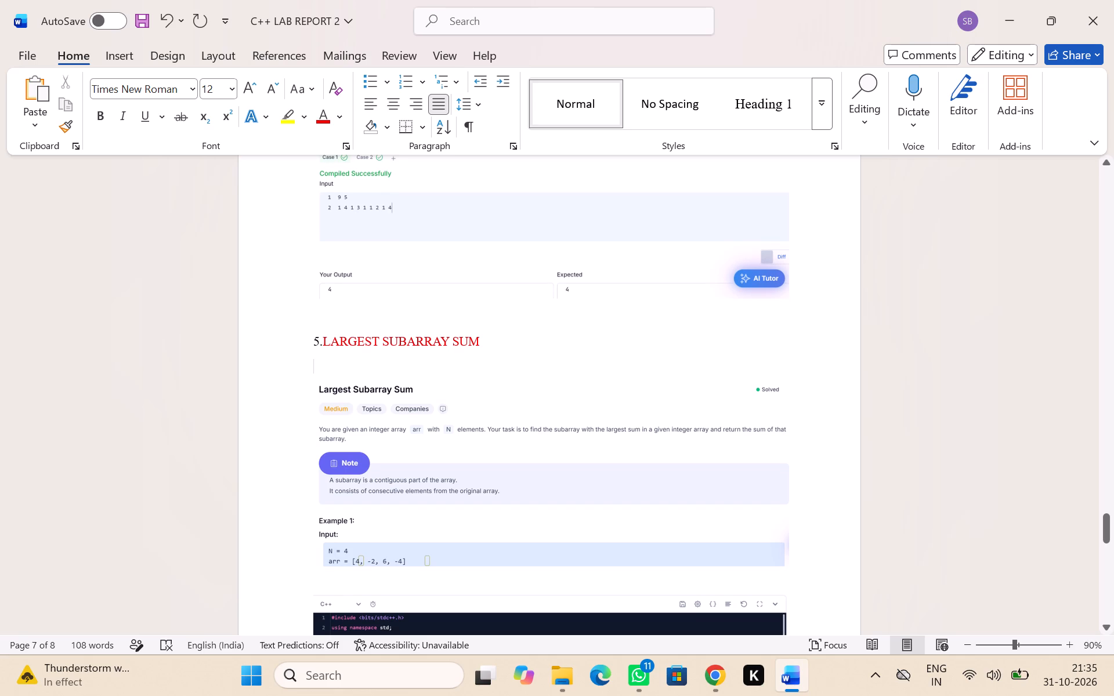
pyautogui.moveTo(312, 343); pyautogui.dragTo(320, 343)
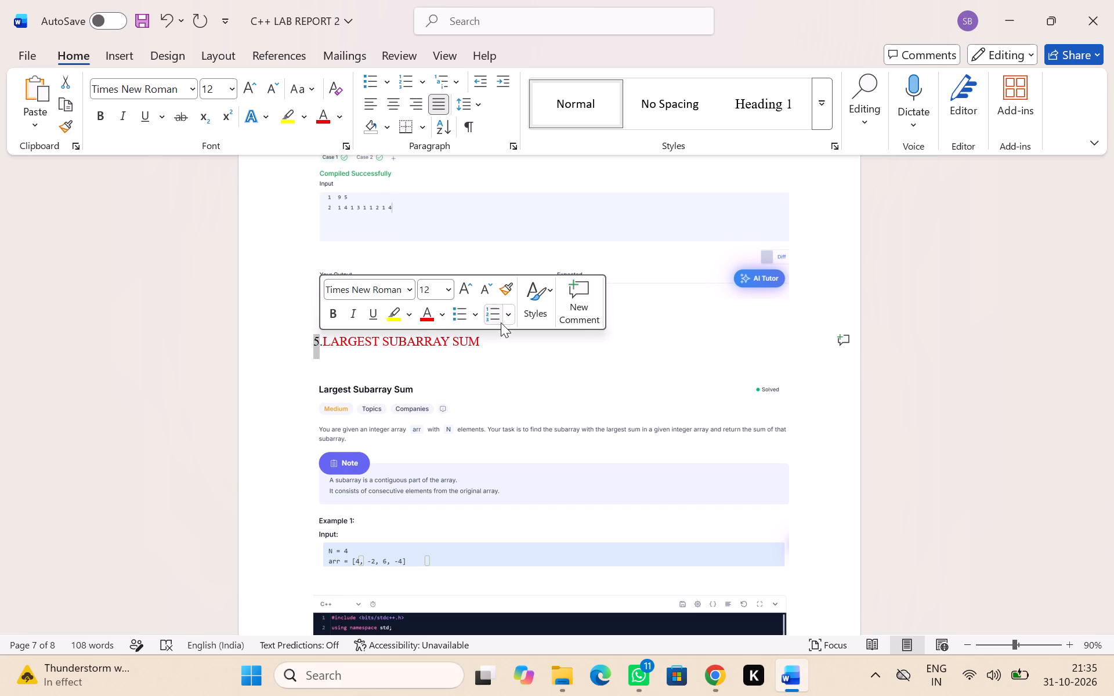
pyautogui.click(429, 324)
pyautogui.click(505, 358)
# Copy the Aurora Higher Education banner from the MODULE 1 page and paste it onto the page with the Most Frequent Element testcase.
pyautogui.scroll(-4, 505, 358)
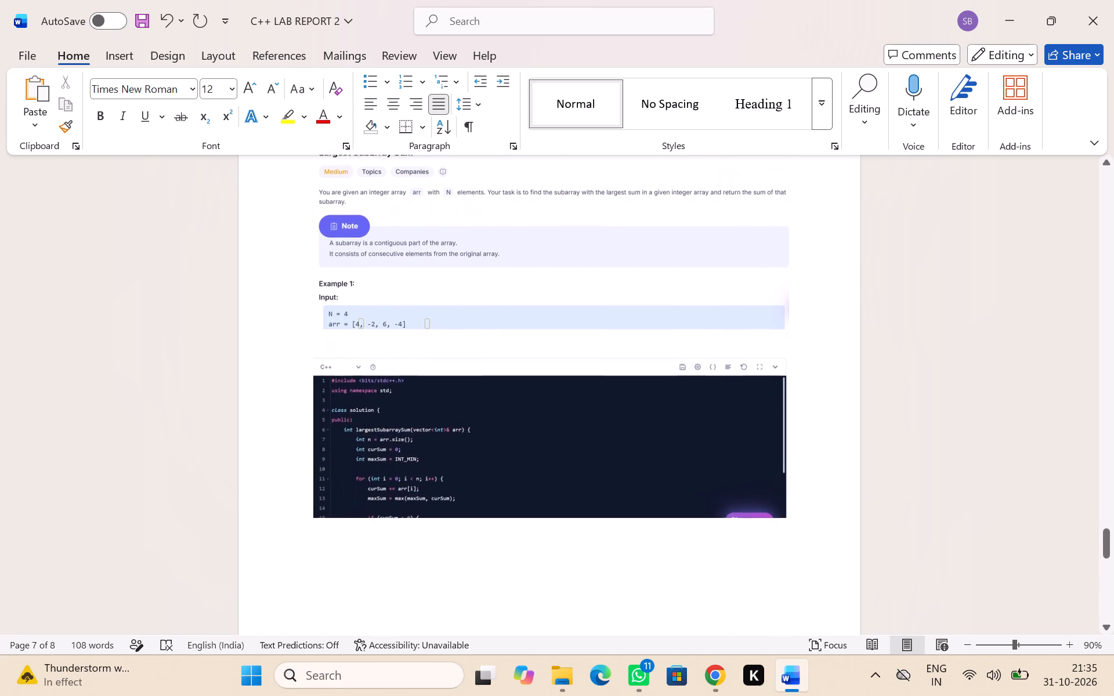
pyautogui.scroll(-2, 505, 358)
pyautogui.scroll(14, 505, 358)
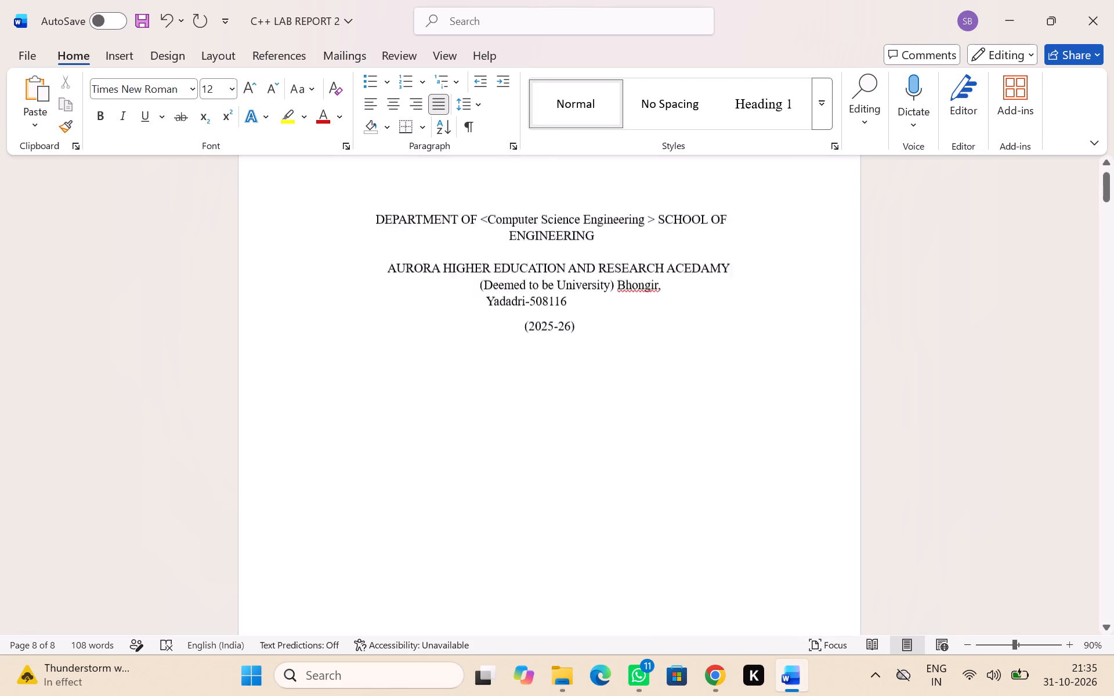
pyautogui.scroll(-5, 505, 358)
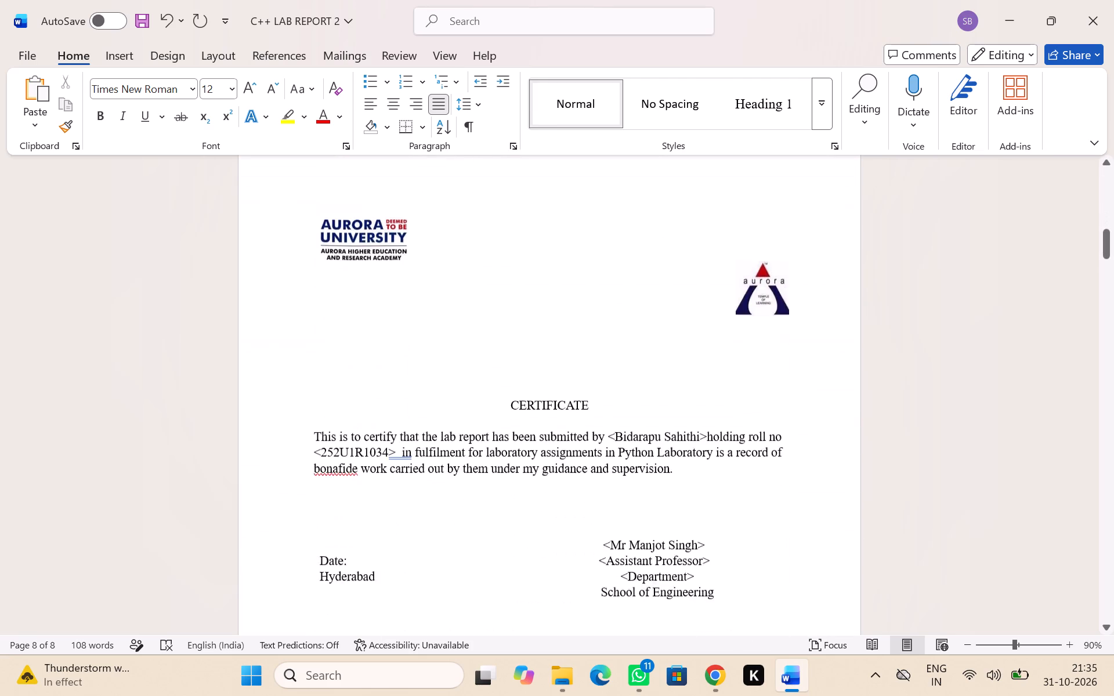
pyautogui.scroll(-5, 505, 358)
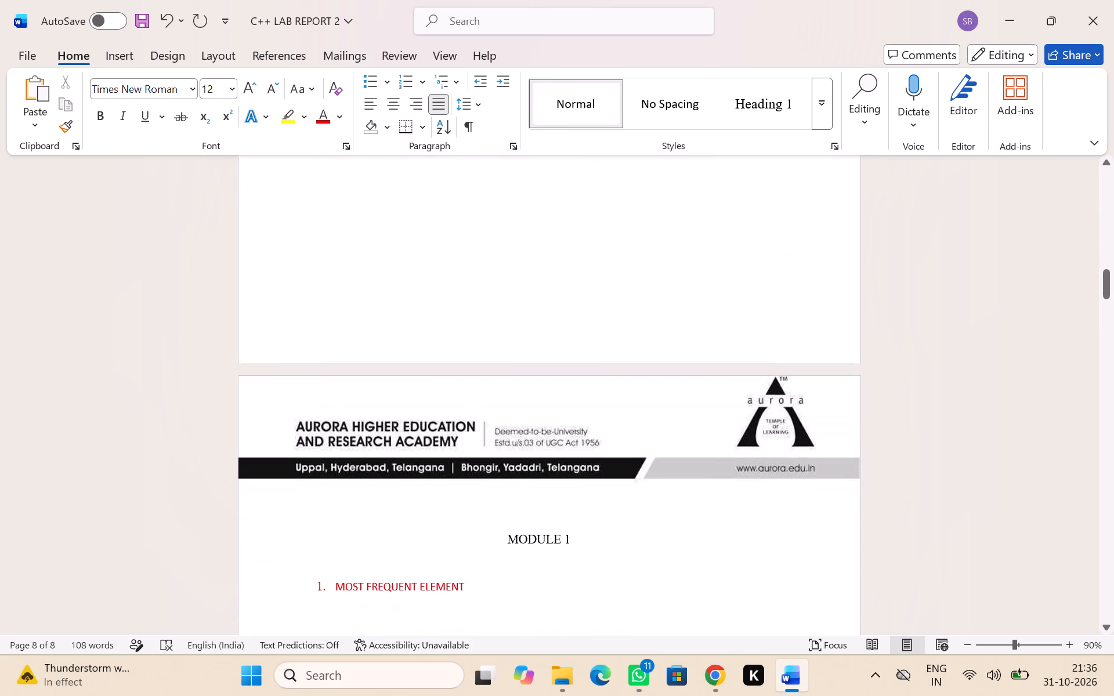
pyautogui.rightClick(495, 423)
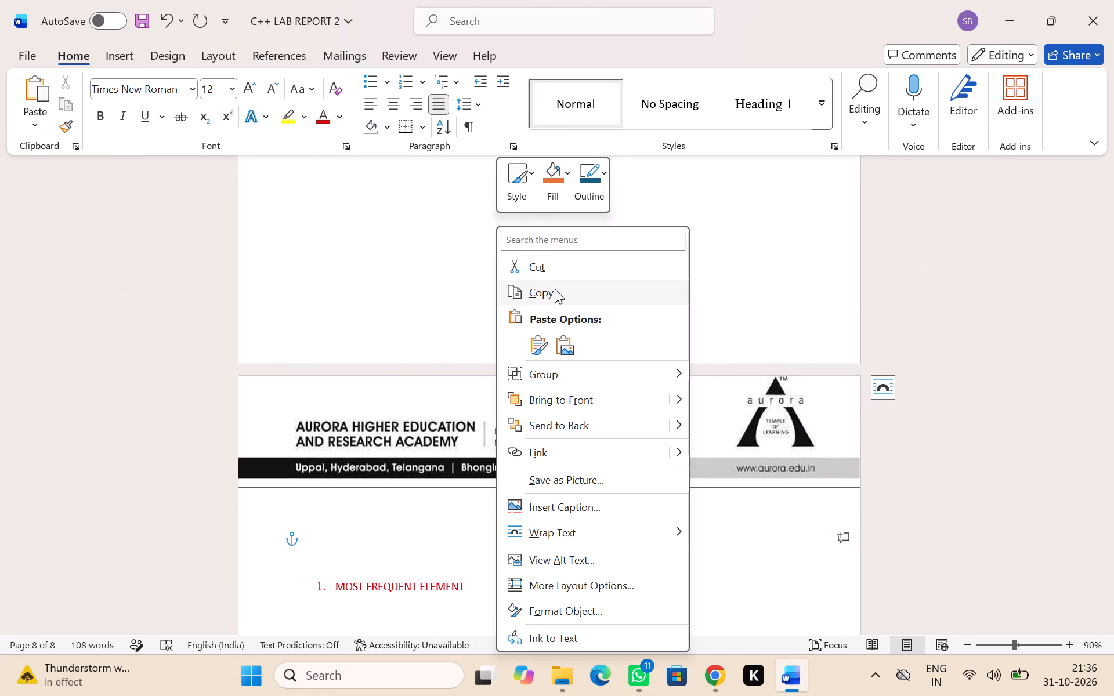
pyautogui.click(555, 289)
pyautogui.scroll(-4, 685, 503)
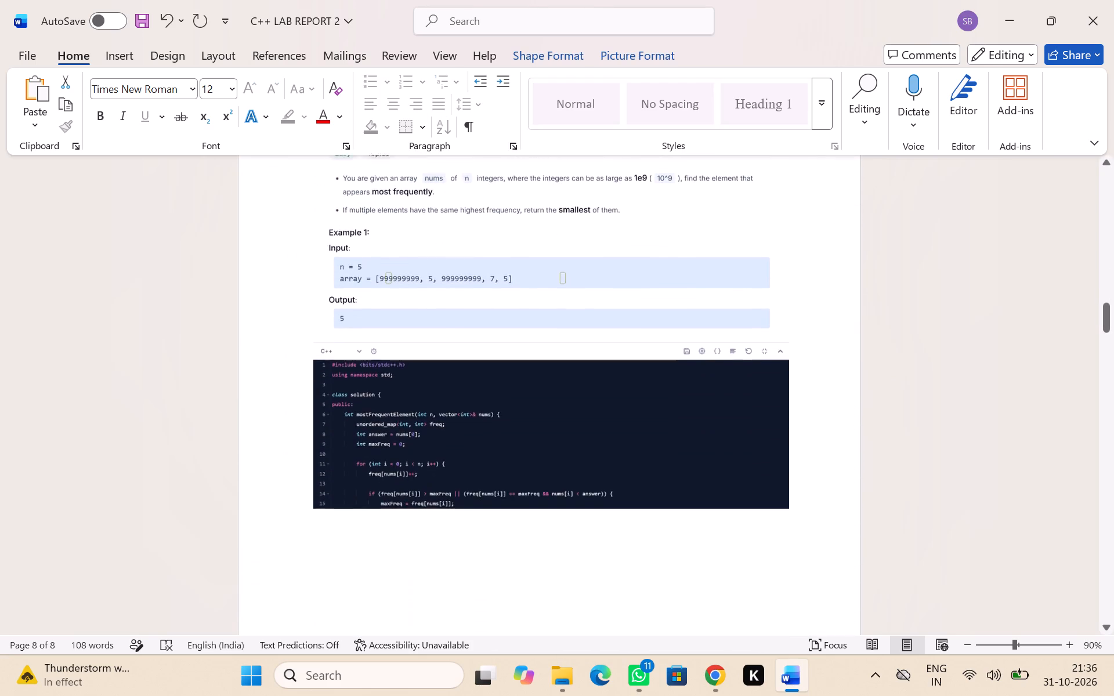
pyautogui.scroll(-3, 685, 503)
pyautogui.click(700, 391)
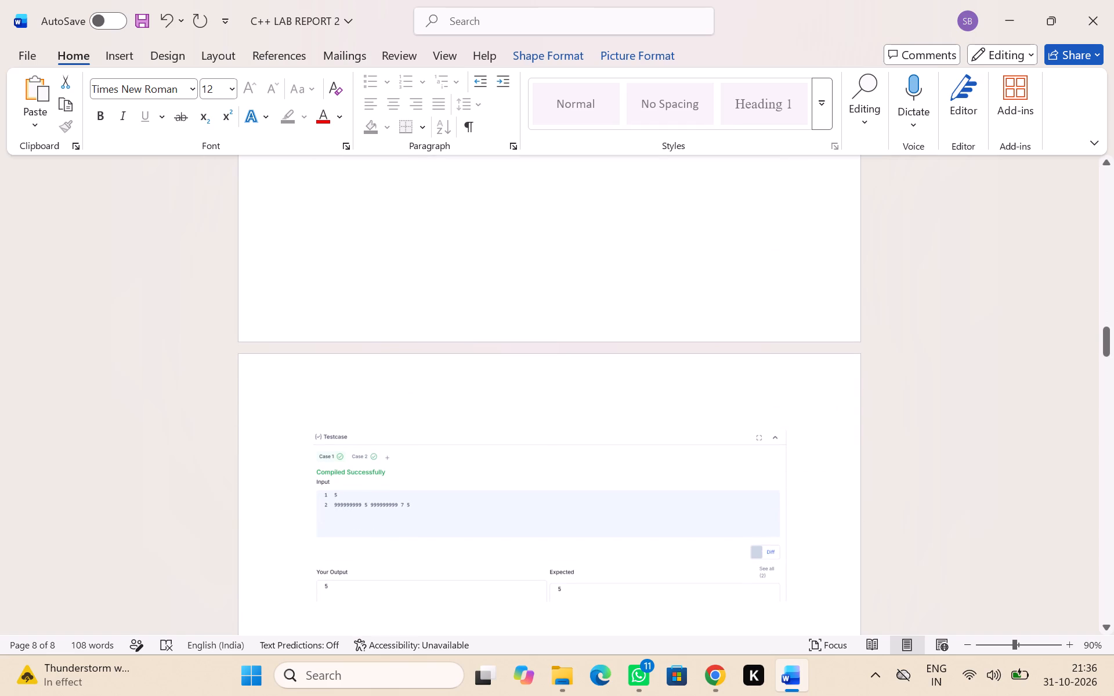
pyautogui.hotkey('ctrl', 'v')
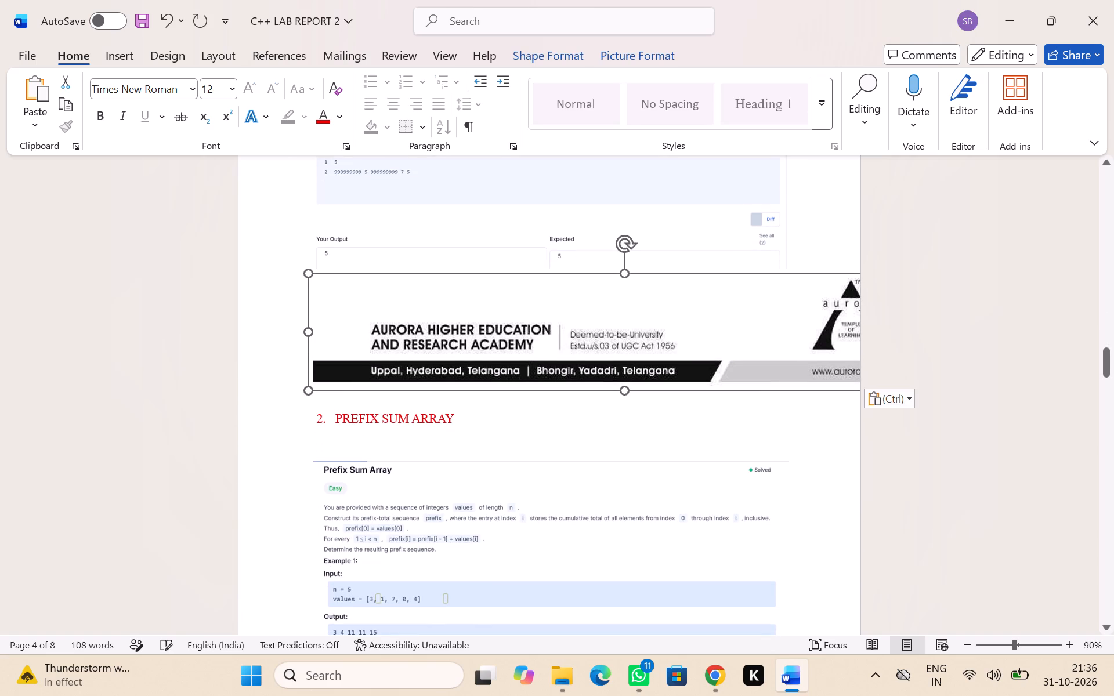
# Move the pasted banner to the top of the page, above the Most Frequent Element testcase, starting at the page's left edge.
pyautogui.moveTo(678, 382); pyautogui.dragTo(623, 219)
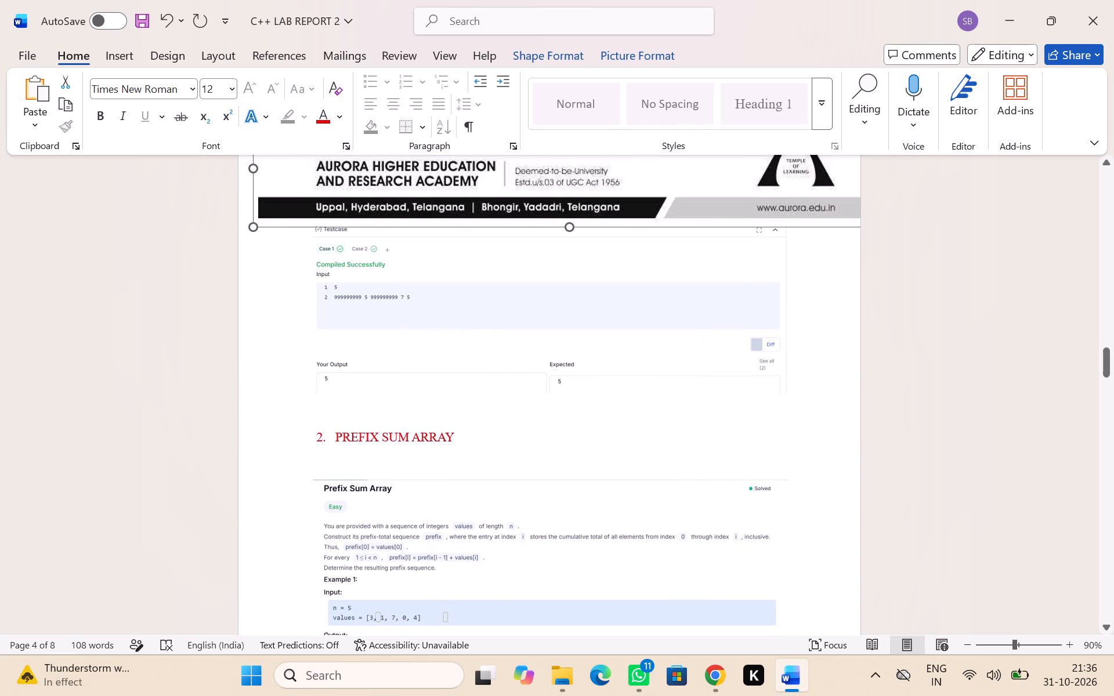
pyautogui.moveTo(623, 219); pyautogui.dragTo(625, 191)
pyautogui.scroll(1, 625, 191)
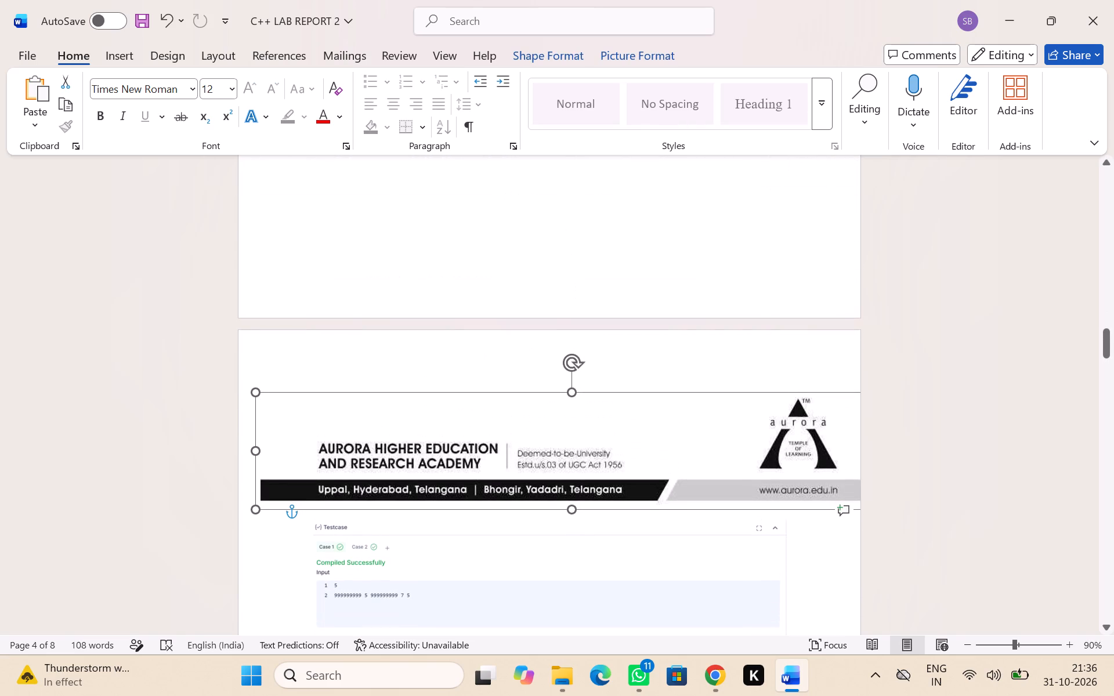
pyautogui.moveTo(525, 420); pyautogui.dragTo(523, 383)
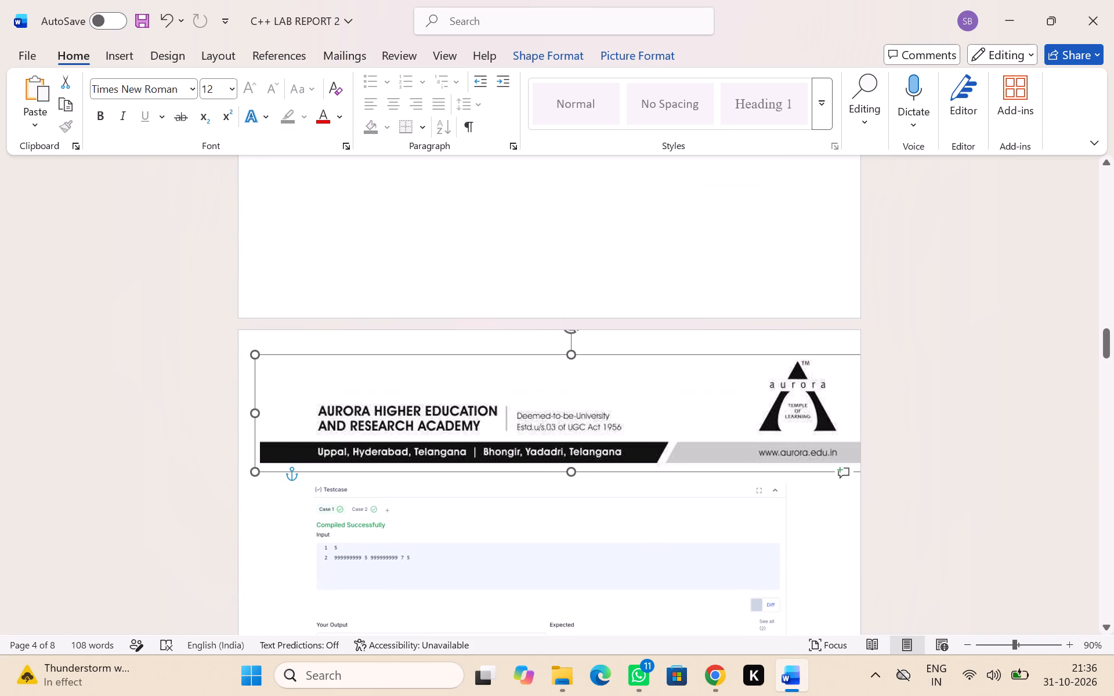
pyautogui.moveTo(523, 383); pyautogui.dragTo(507, 386)
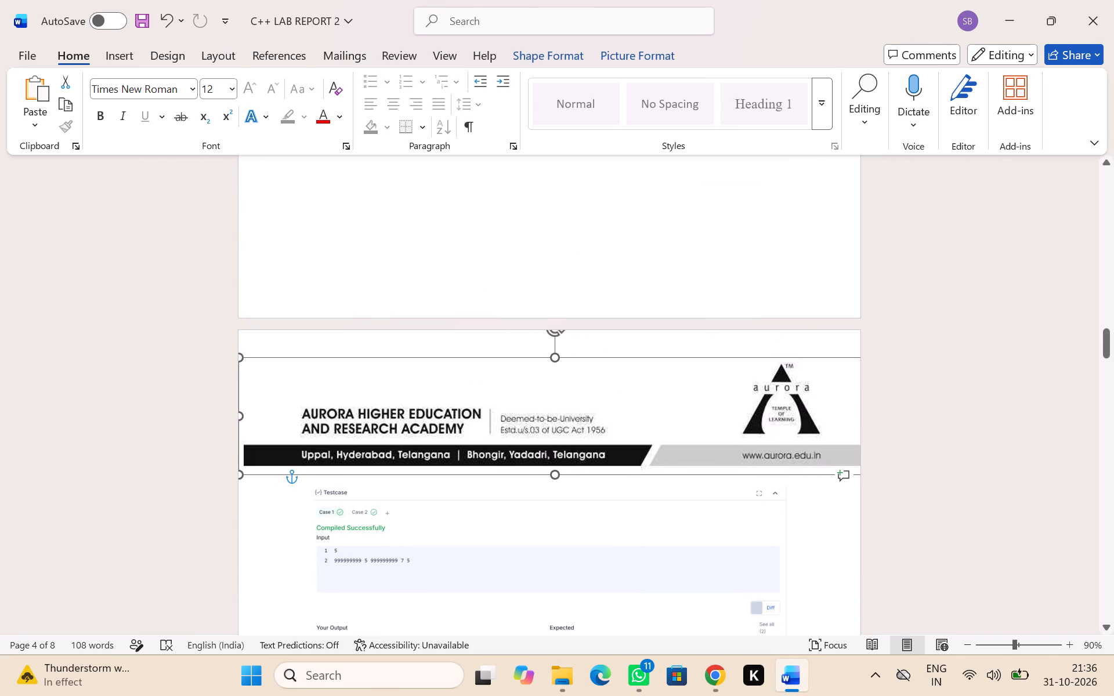
pyautogui.moveTo(507, 386); pyautogui.dragTo(507, 383)
pyautogui.click(925, 418)
# Paste the Aurora banner onto the page with the Prefix Sum Array testcase and position it across the top of that page.
pyautogui.scroll(-7, 925, 418)
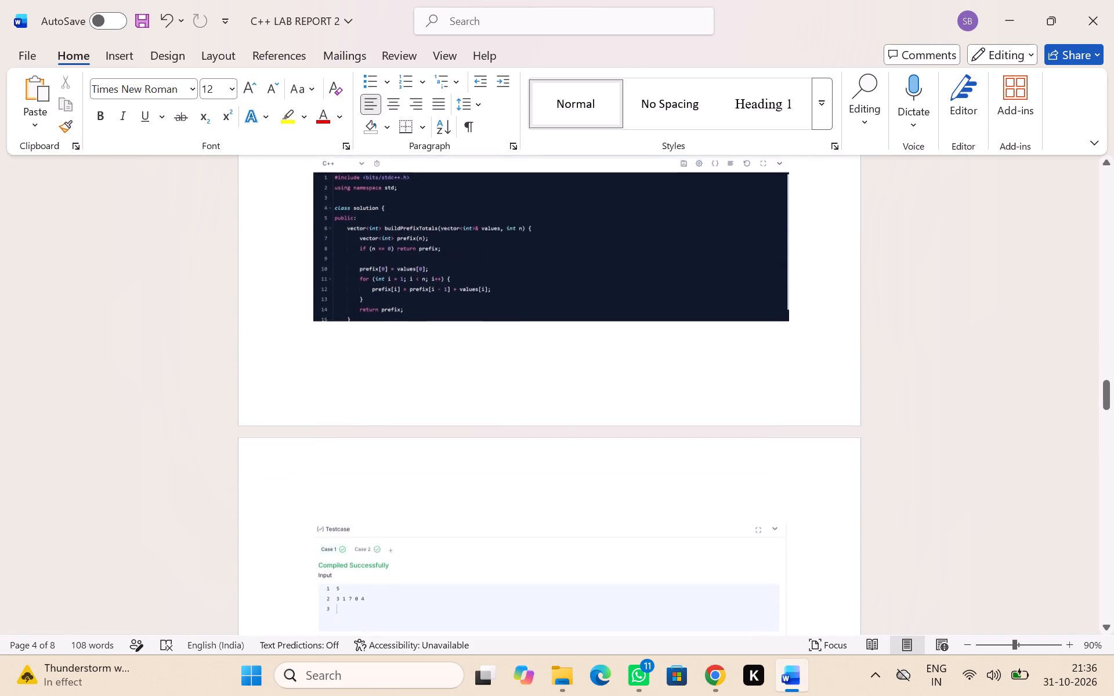
pyautogui.scroll(-1, 925, 418)
pyautogui.click(793, 359)
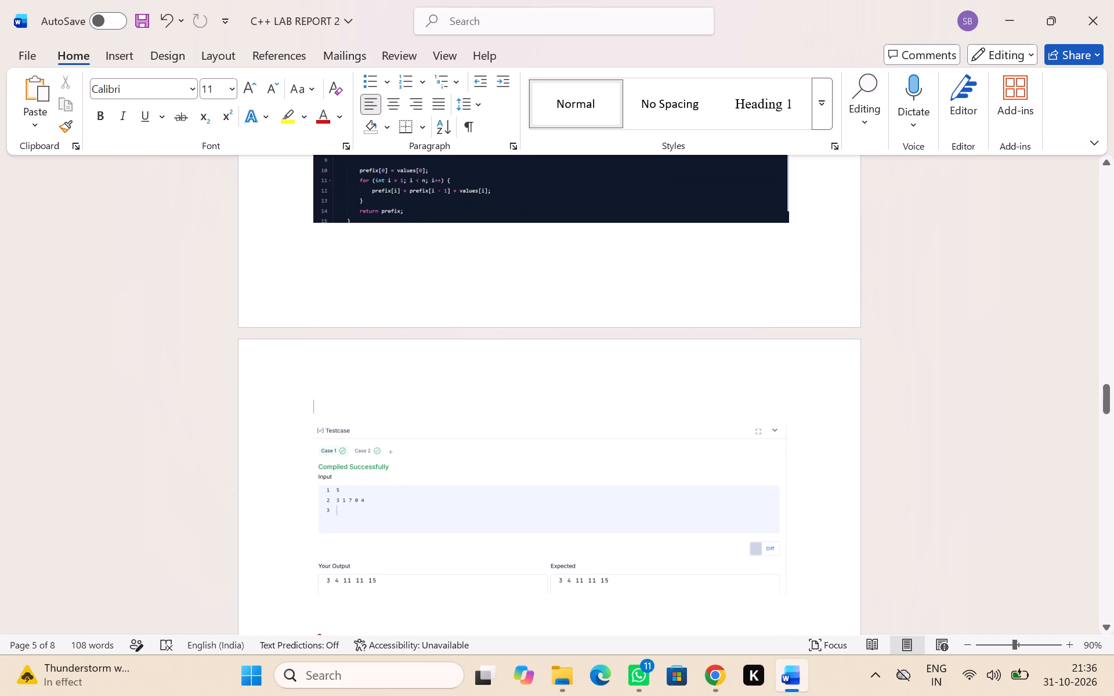
pyautogui.hotkey('ctrl', 'v')
pyautogui.moveTo(643, 557); pyautogui.dragTo(590, 390)
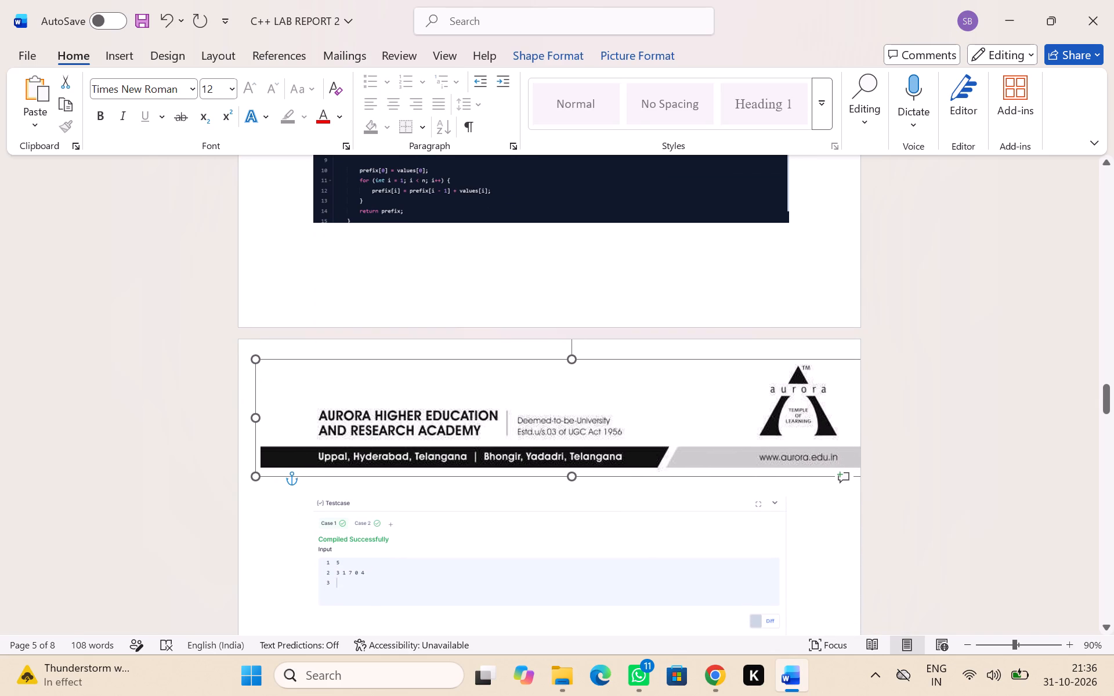
pyautogui.moveTo(590, 390); pyautogui.dragTo(570, 386)
pyautogui.click(1026, 368)
# Paste the Aurora banner onto the page with the Maximum Sum Fixed Window testcase and position it across the top of that page.
pyautogui.scroll(-1, 1026, 368)
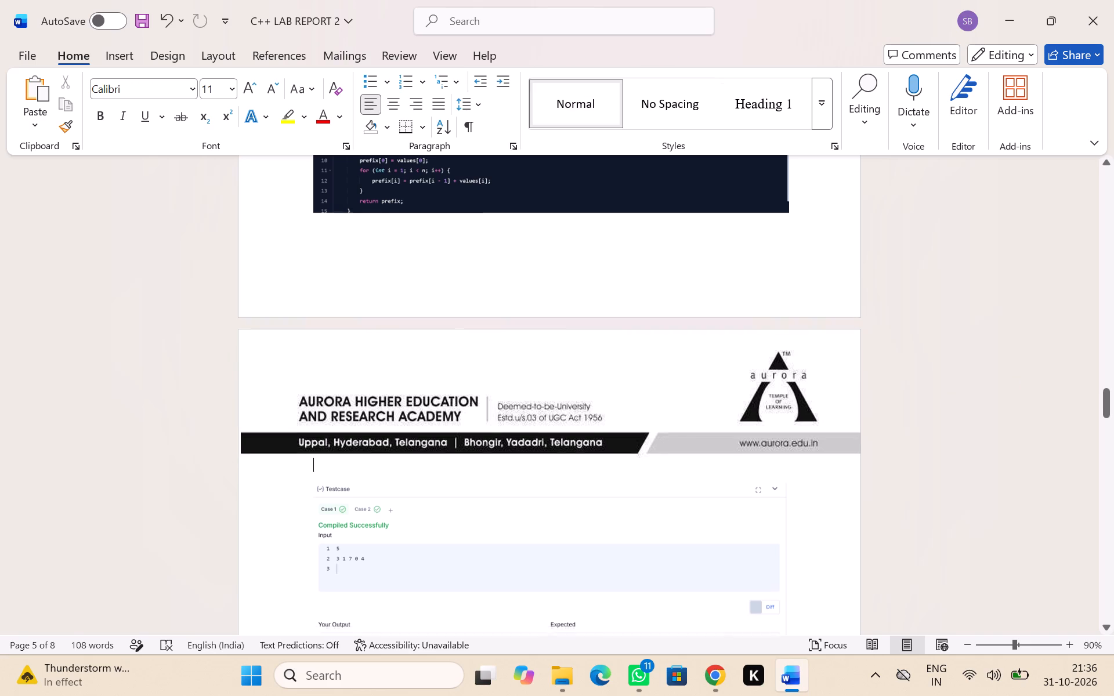
pyautogui.scroll(-5, 1026, 368)
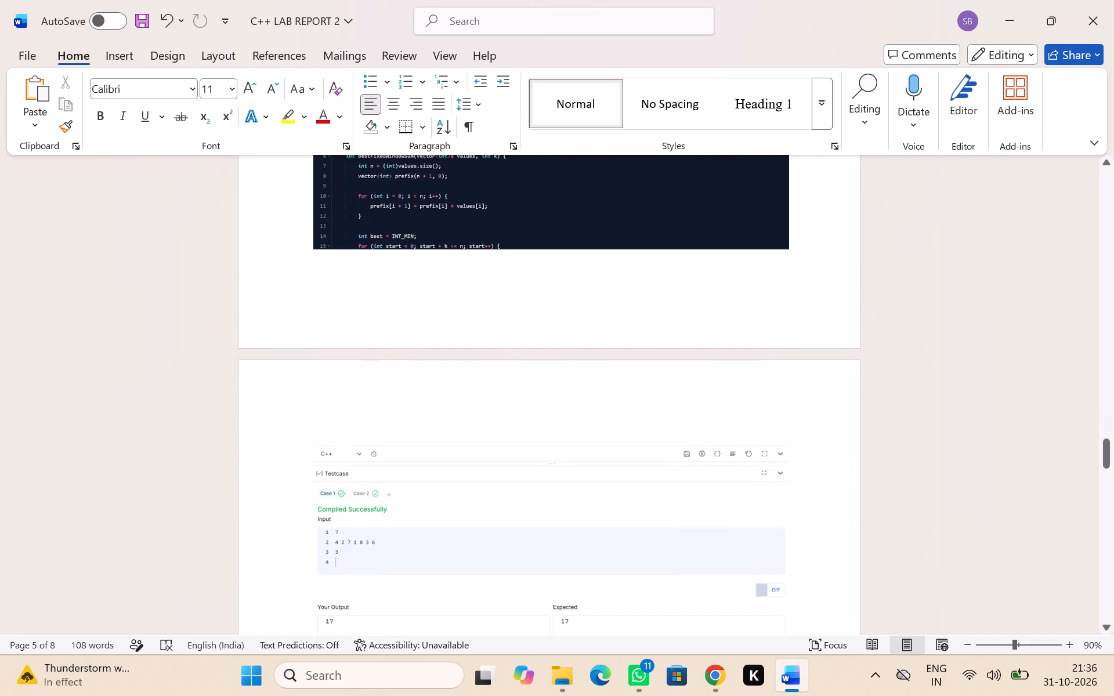
pyautogui.click(469, 379)
pyautogui.hotkey('ctrl', 'v')
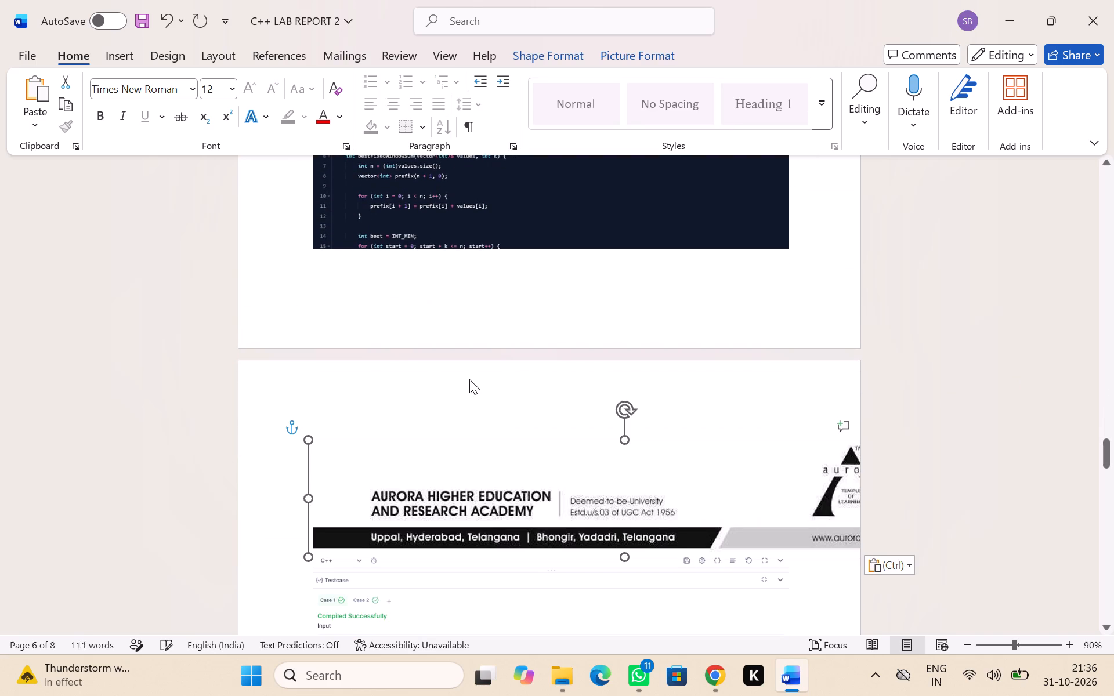
pyautogui.moveTo(485, 461); pyautogui.dragTo(431, 400)
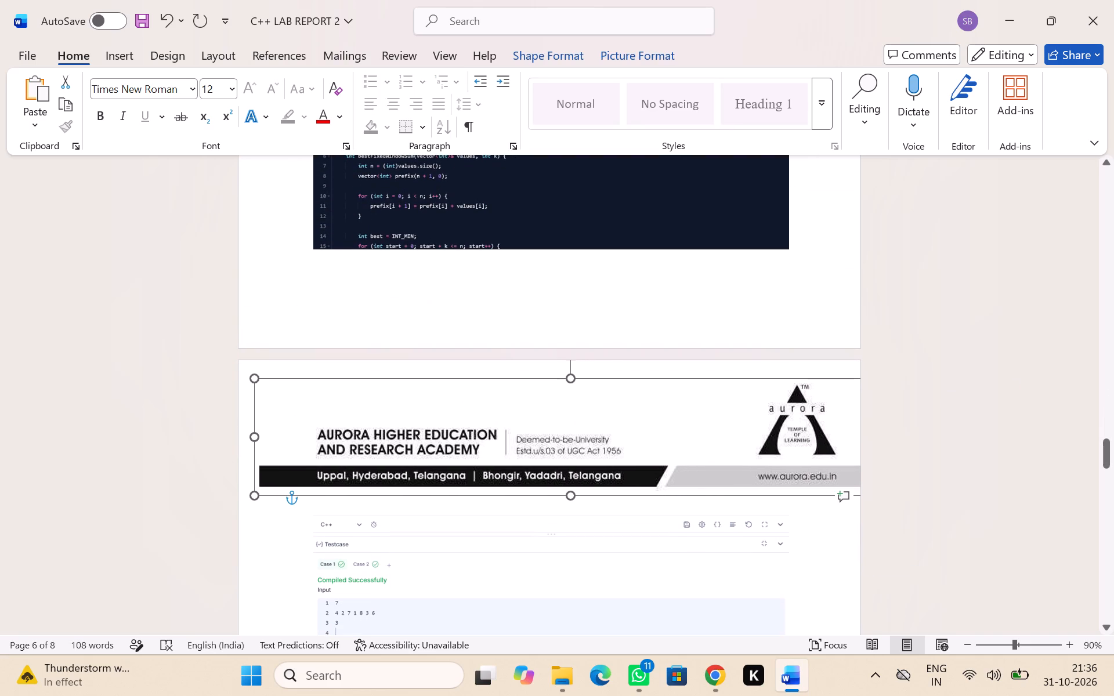
pyautogui.moveTo(431, 400); pyautogui.dragTo(419, 400)
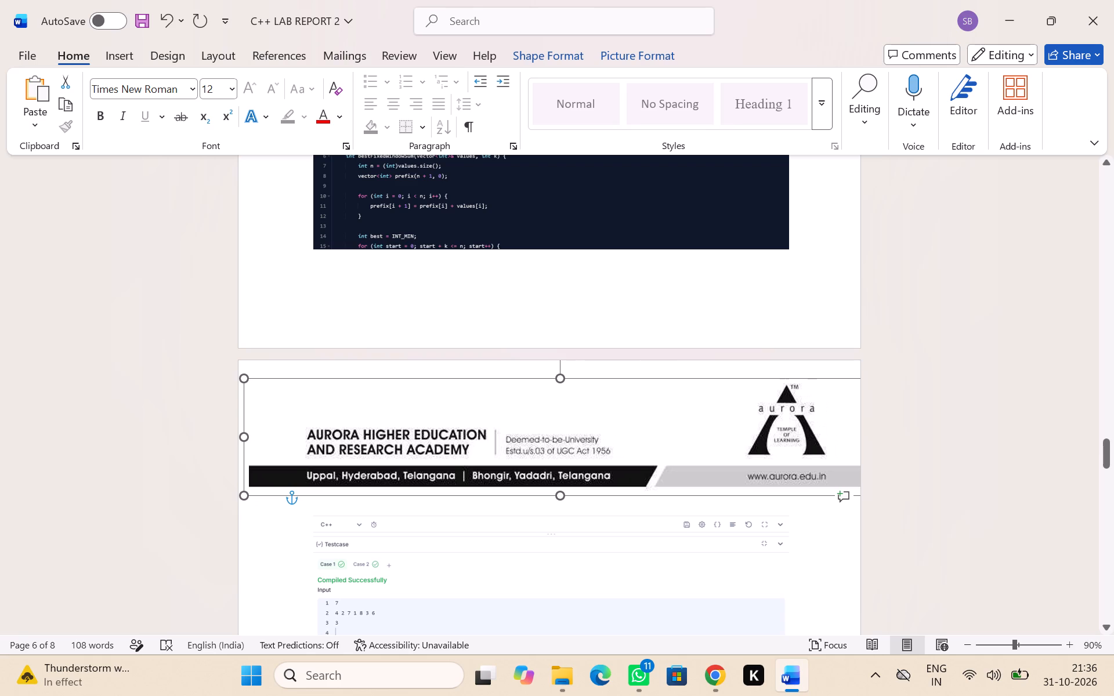
# Move the Aurora banner up flush with the top edge of the Maximum Sum Fixed Window testcase page, starting at the left edge.
pyautogui.moveTo(419, 400); pyautogui.dragTo(283, 280)
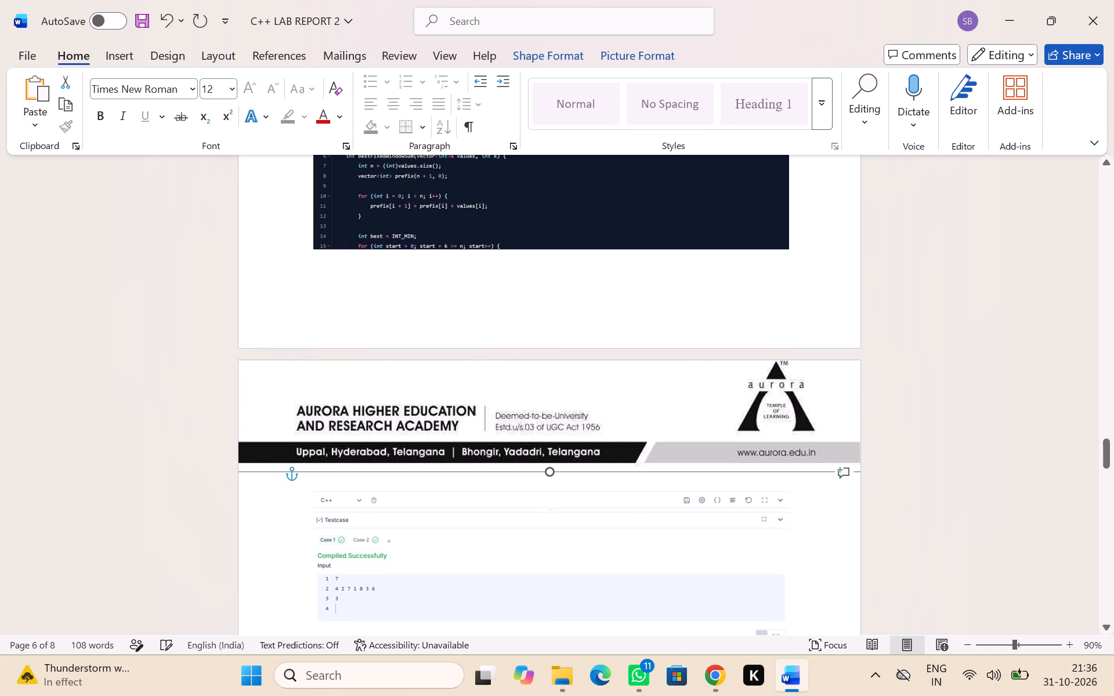
# Add blank lines above the longestSubarrayWithSumK testcase and paste the Aurora banner onto that page.
pyautogui.scroll(-4, 283, 280)
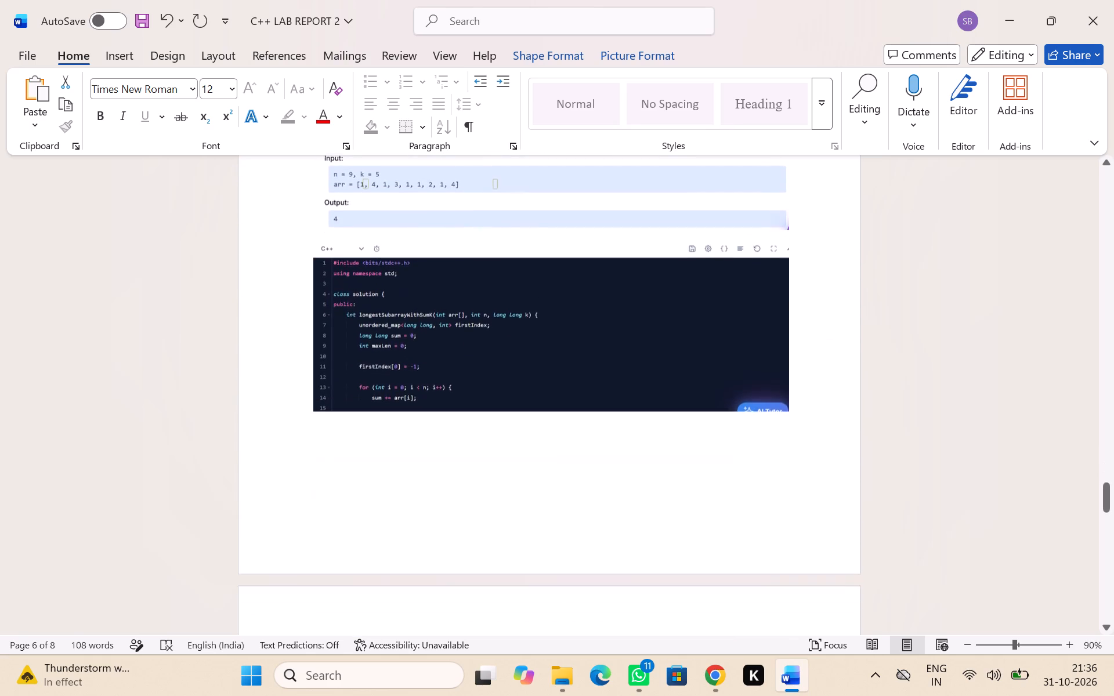
pyautogui.scroll(-2, 283, 280)
pyautogui.click(356, 391)
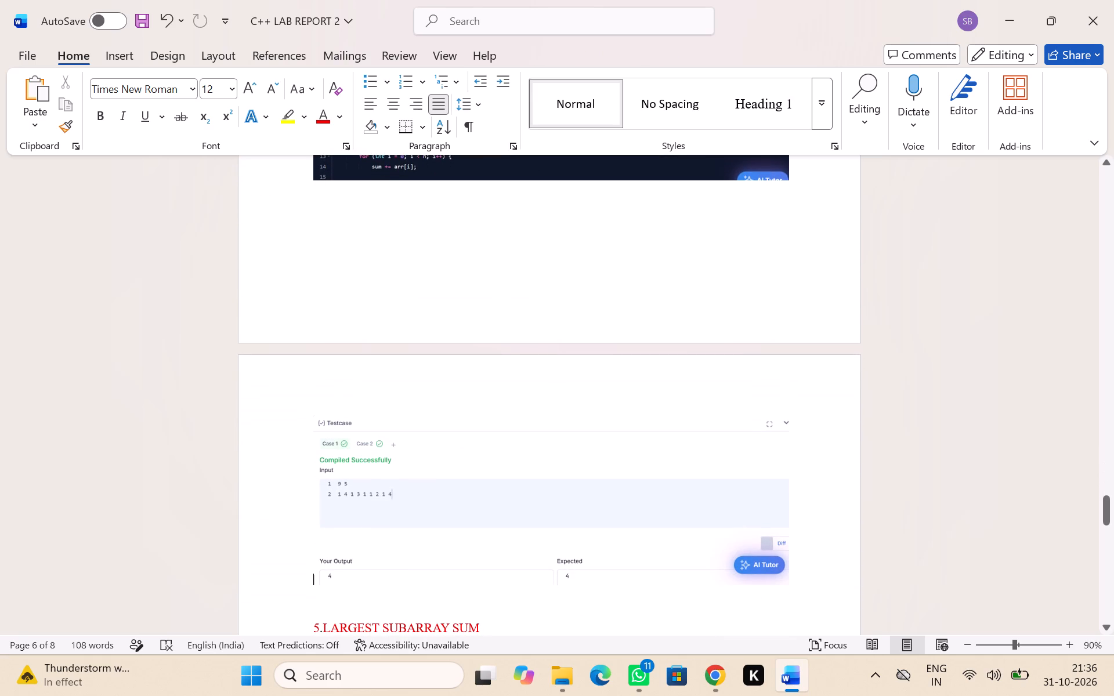
pyautogui.click(694, 386)
pyautogui.click(328, 402)
pyautogui.press('Return')
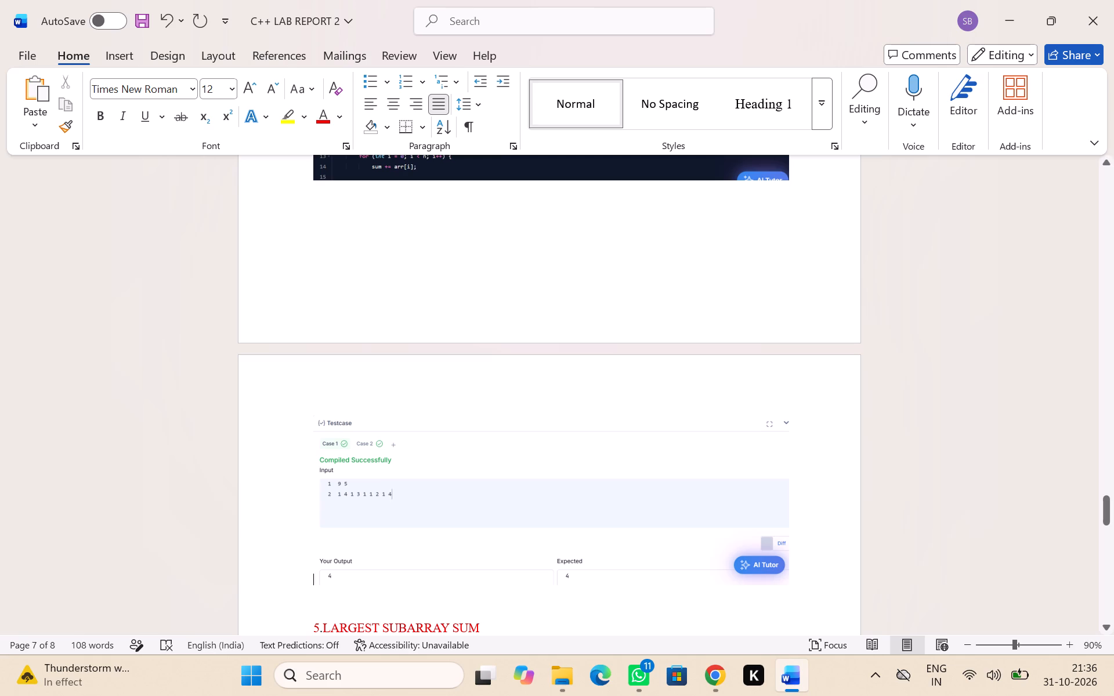
pyautogui.click(319, 402)
pyautogui.click(790, 265)
pyautogui.press('Return')
pyautogui.press('Return')
pyautogui.press('Return')
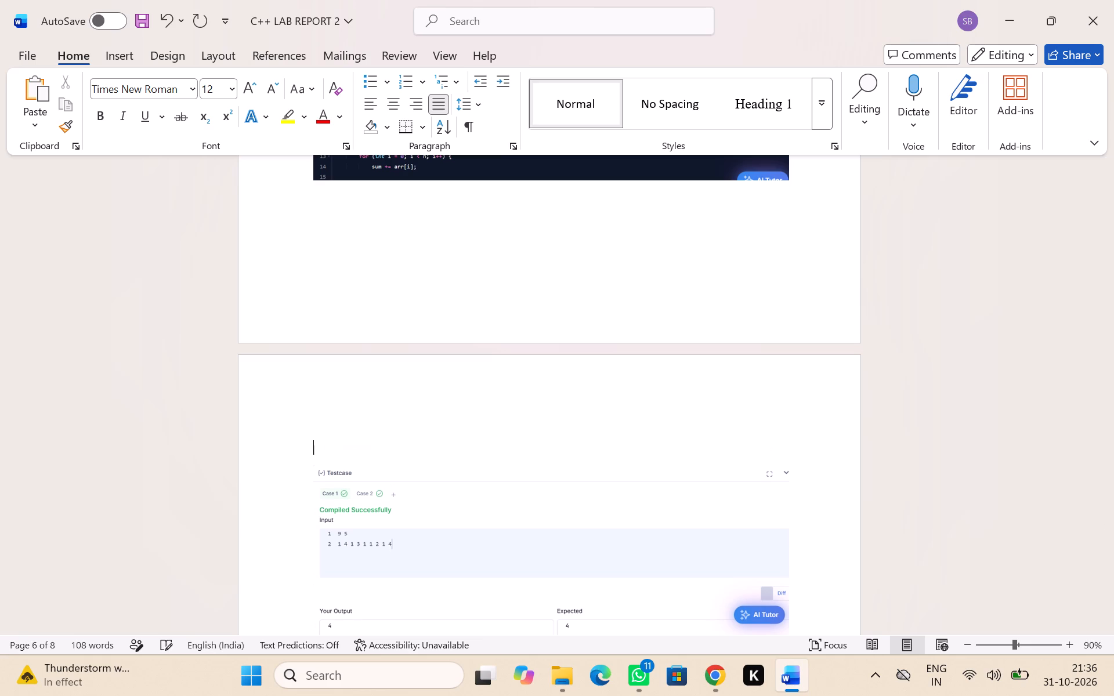
pyautogui.press('BackSpace')
pyautogui.hotkey('ctrl', 'v')
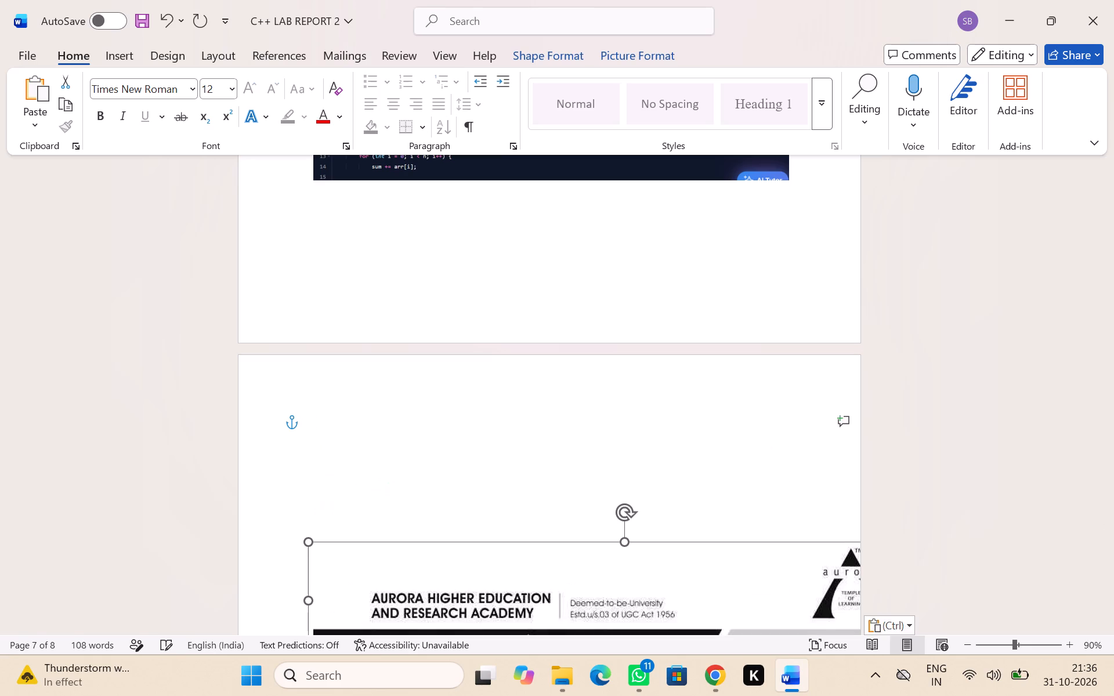
# Move the pasted banner across the top of the page, above the longestSubarrayWithSumK testcase, starting at the page's left edge.
pyautogui.moveTo(601, 558); pyautogui.dragTo(598, 552)
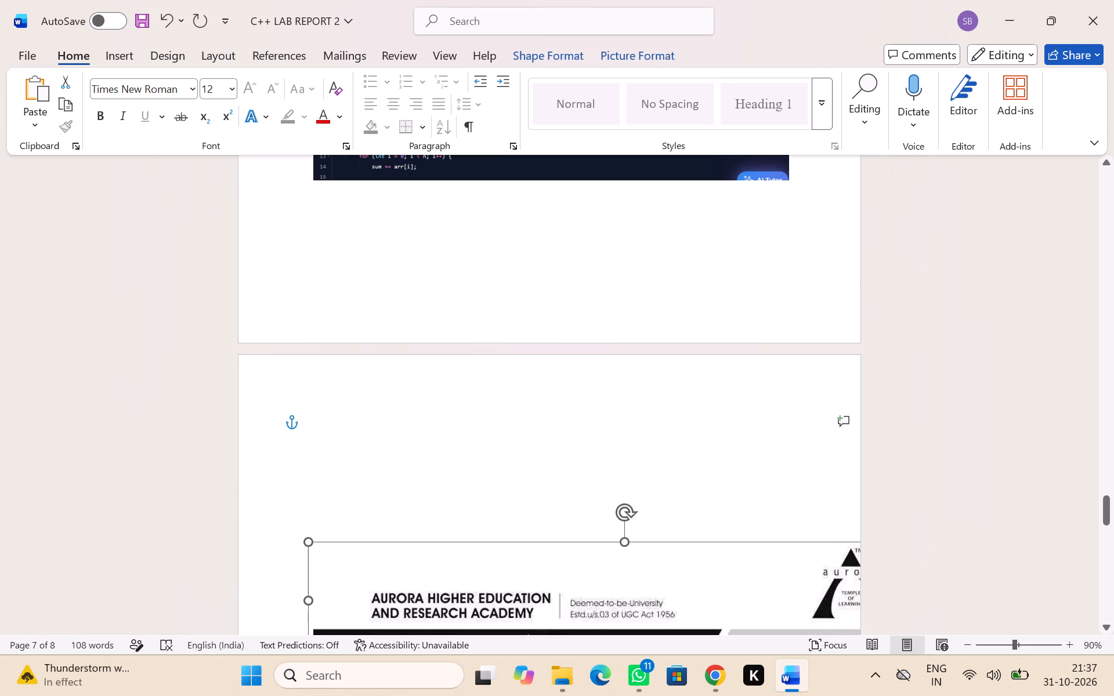
pyautogui.moveTo(598, 552); pyautogui.dragTo(523, 390)
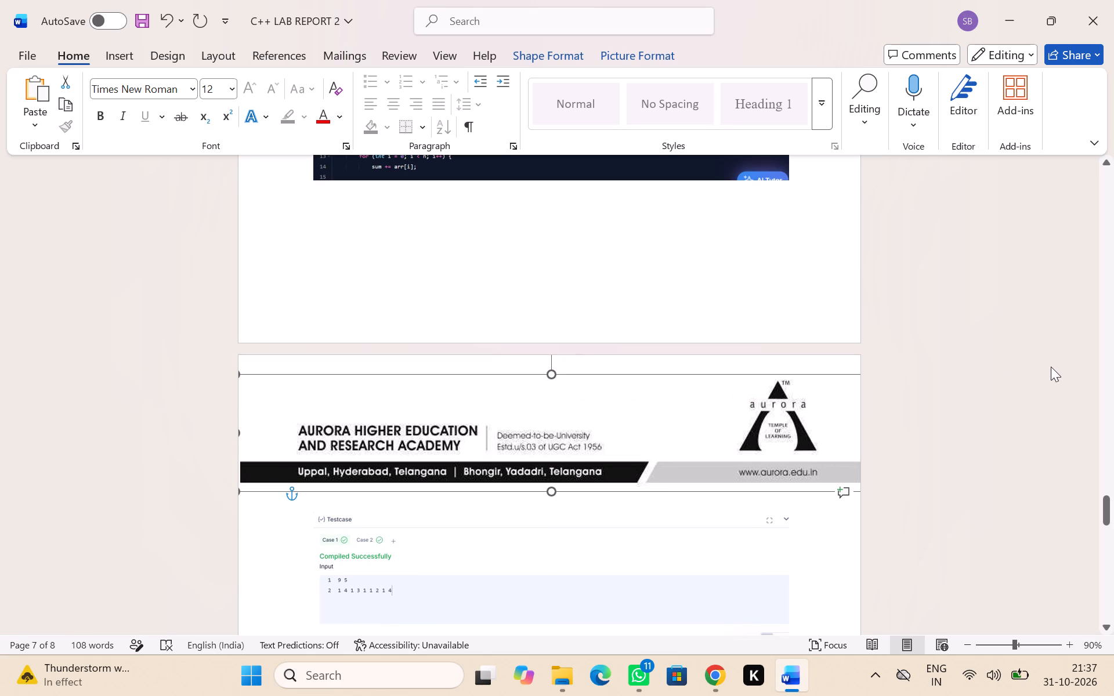
pyautogui.click(1053, 366)
# Add a blank line above the Largest Subarray Sum testcase on the last page and paste the Aurora banner there.
pyautogui.scroll(-6, 1053, 366)
pyautogui.scroll(1, 1053, 366)
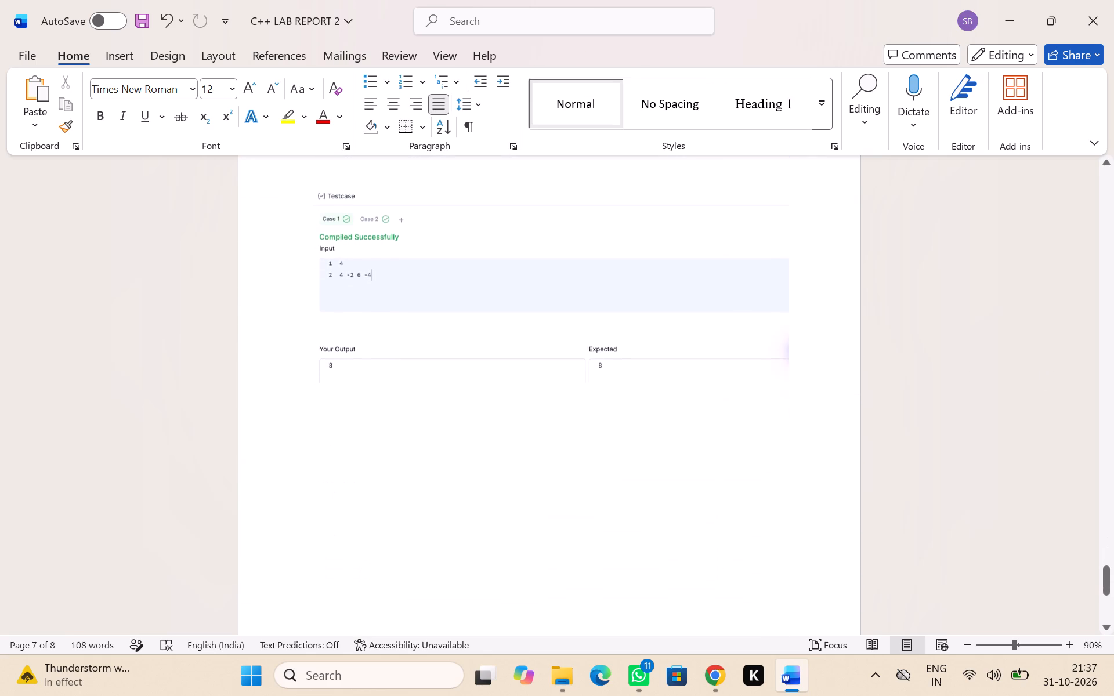
pyautogui.scroll(2, 1053, 366)
pyautogui.scroll(-1, 894, 394)
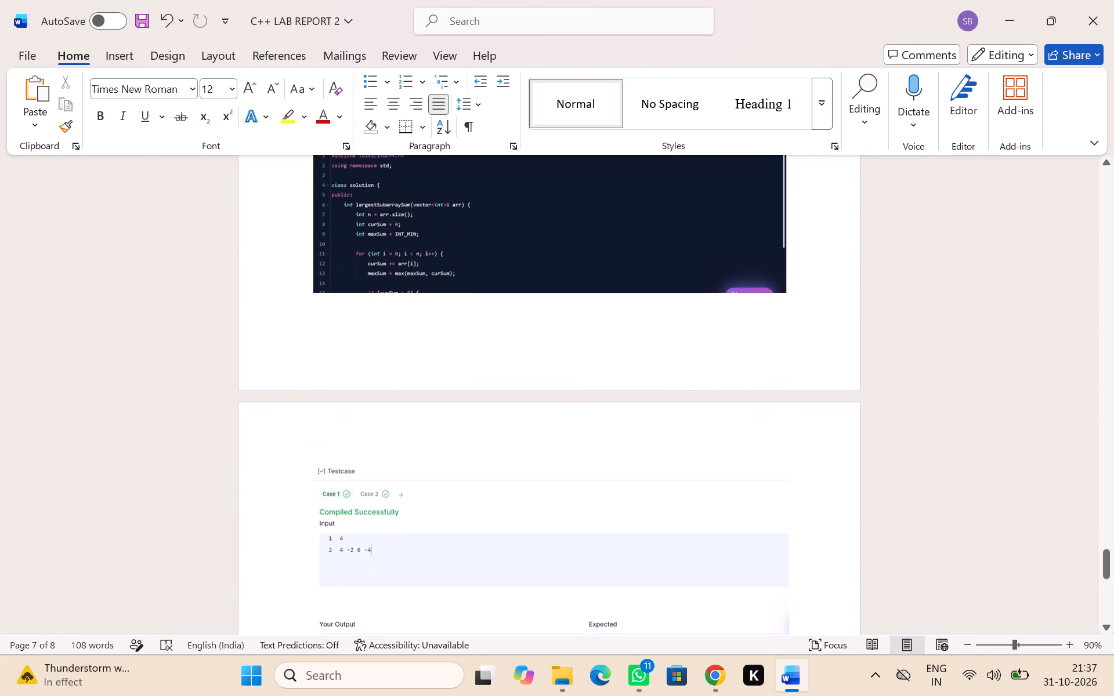
pyautogui.scroll(-1, 894, 394)
pyautogui.click(801, 401)
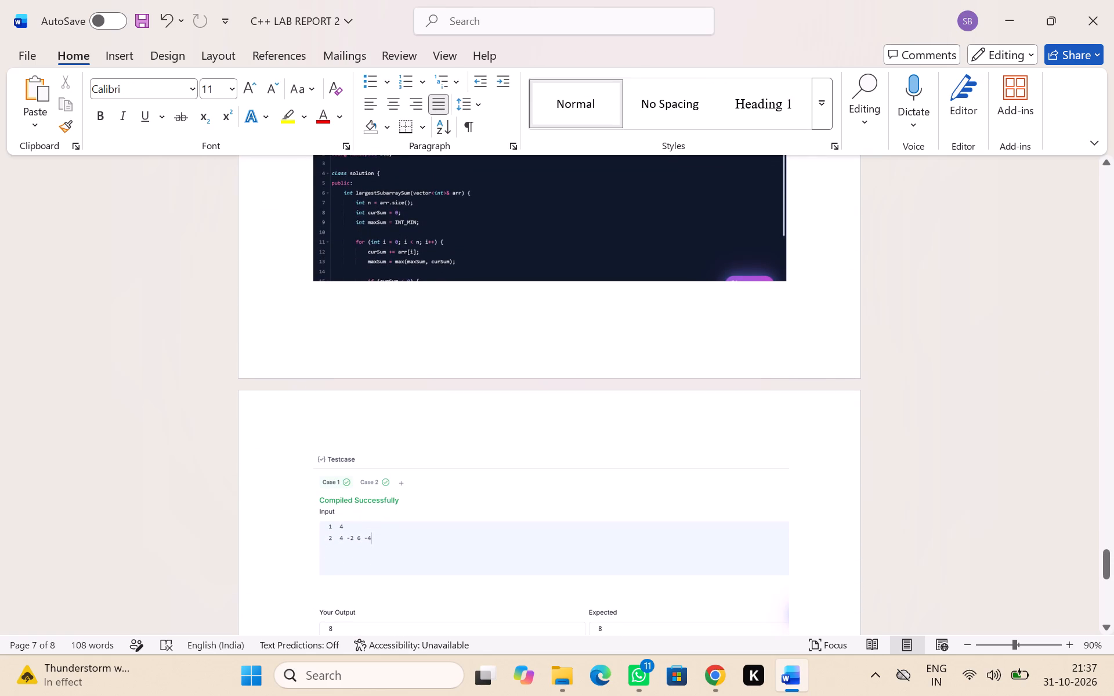
pyautogui.click(811, 306)
pyautogui.press('Return')
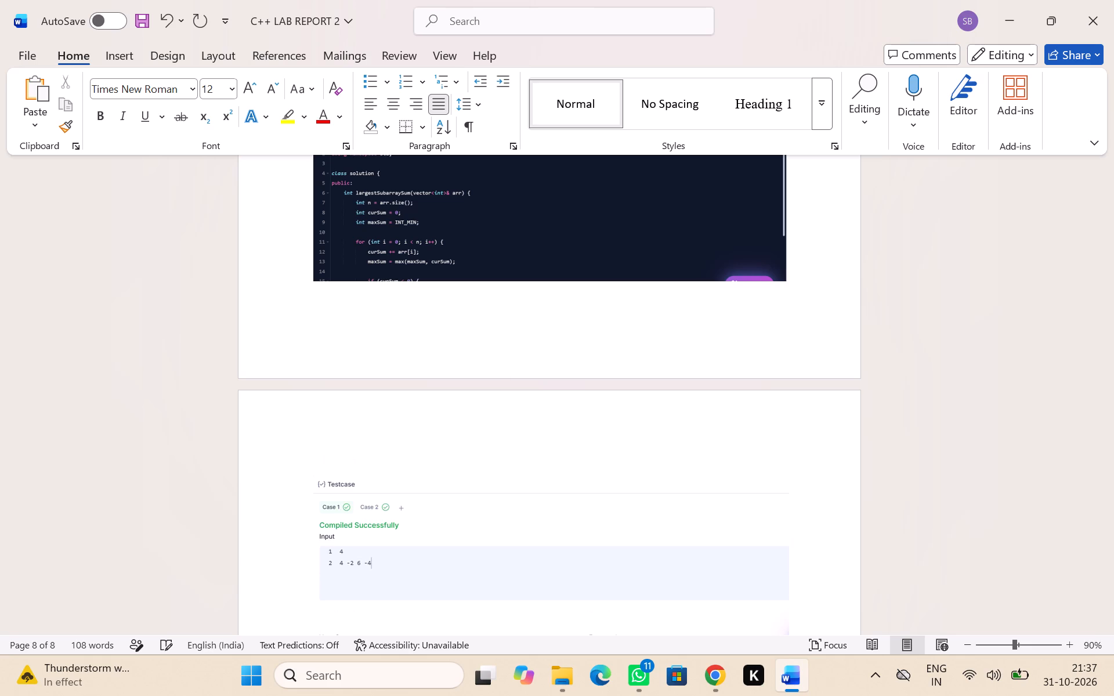
pyautogui.hotkey('ctrl', 'v')
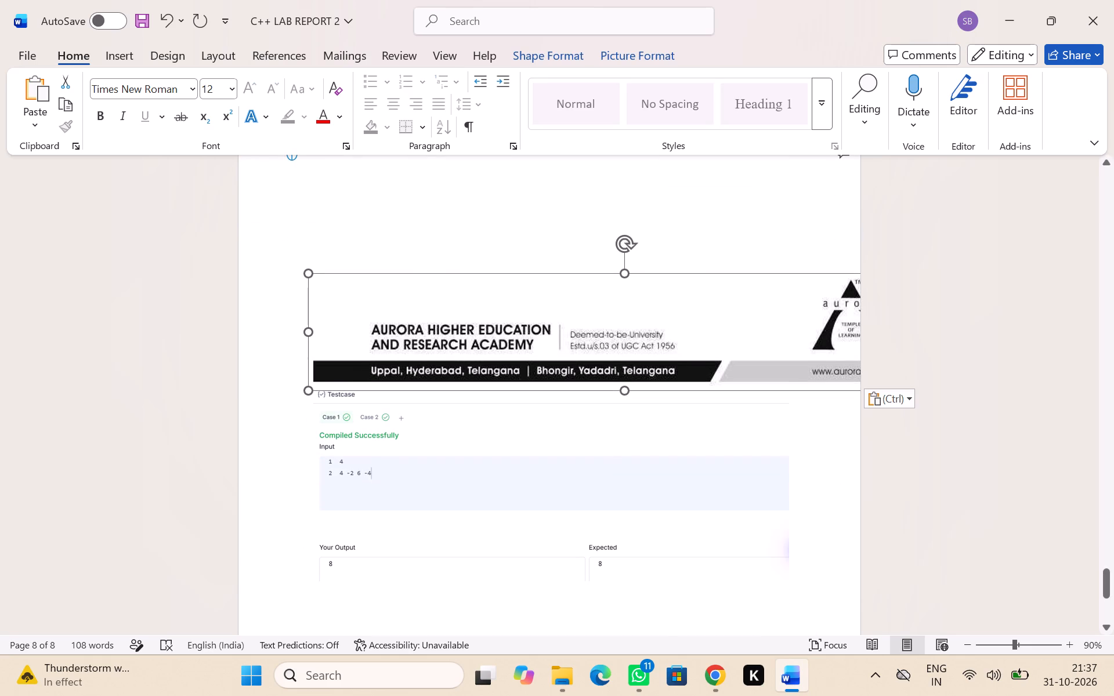
# Move the pasted banner across the top of the last page, above the Largest Subarray Sum testcase, starting at the page's left edge.
pyautogui.moveTo(597, 345); pyautogui.dragTo(531, 222)
pyautogui.scroll(1, 531, 222)
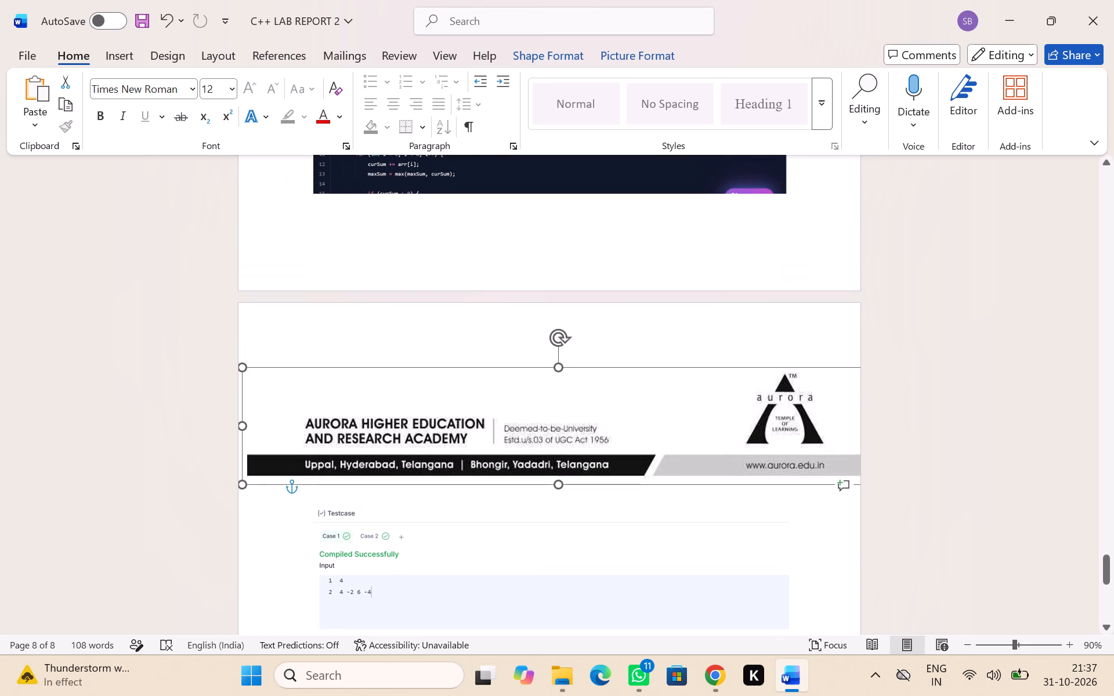
pyautogui.moveTo(519, 411); pyautogui.dragTo(522, 357)
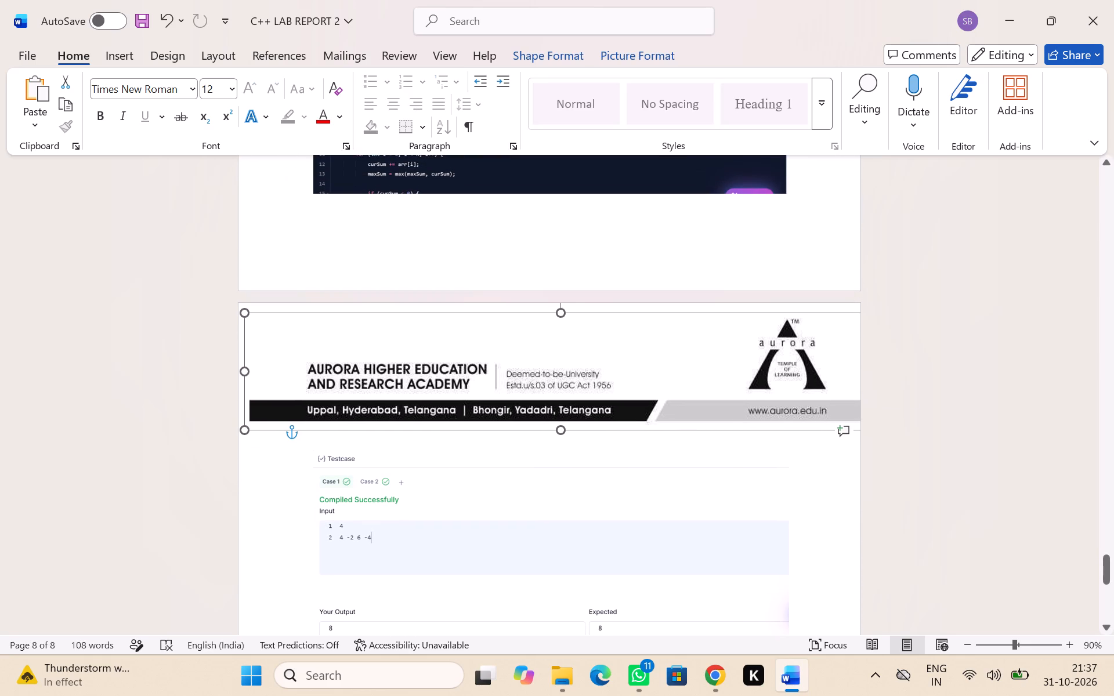
pyautogui.moveTo(522, 357); pyautogui.dragTo(513, 354)
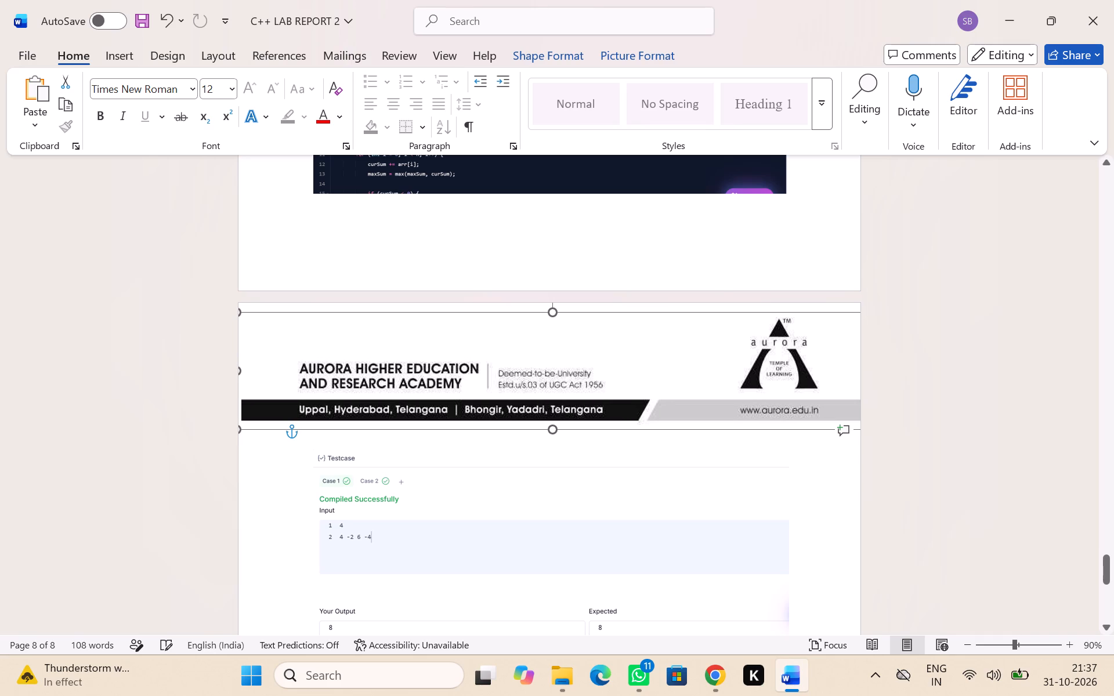
pyautogui.click(930, 354)
# Print the whole report with Microsoft Print to PDF, saving it in Downloads as "ADSA- LAB1".
pyautogui.scroll(-2, 714, 351)
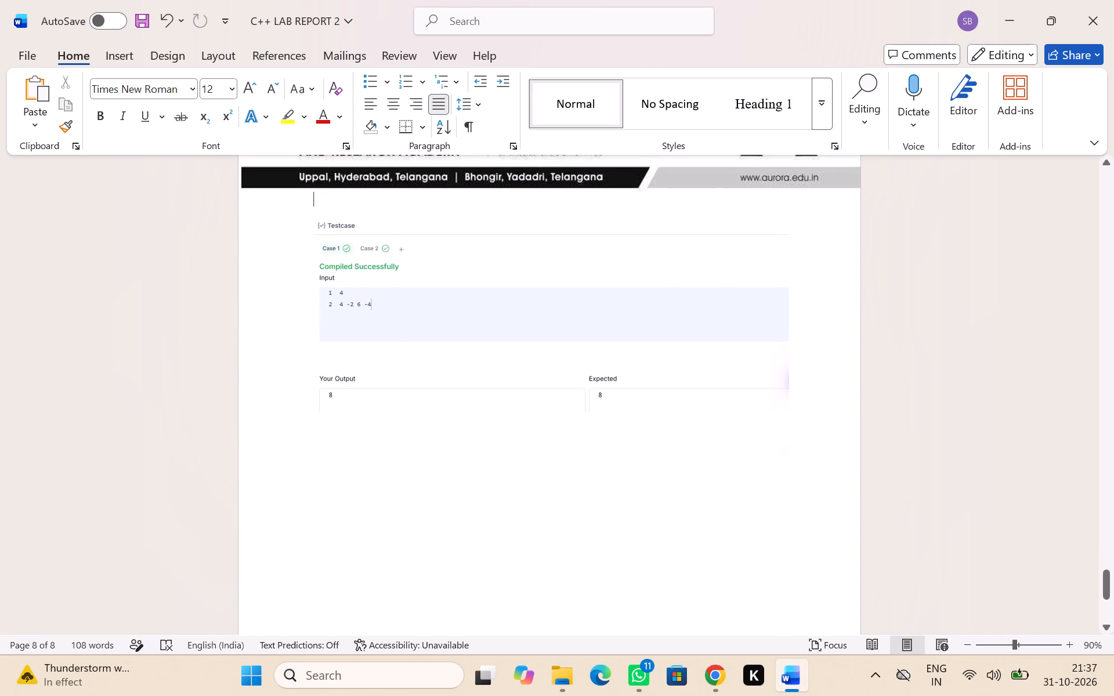
pyautogui.scroll(20, 714, 351)
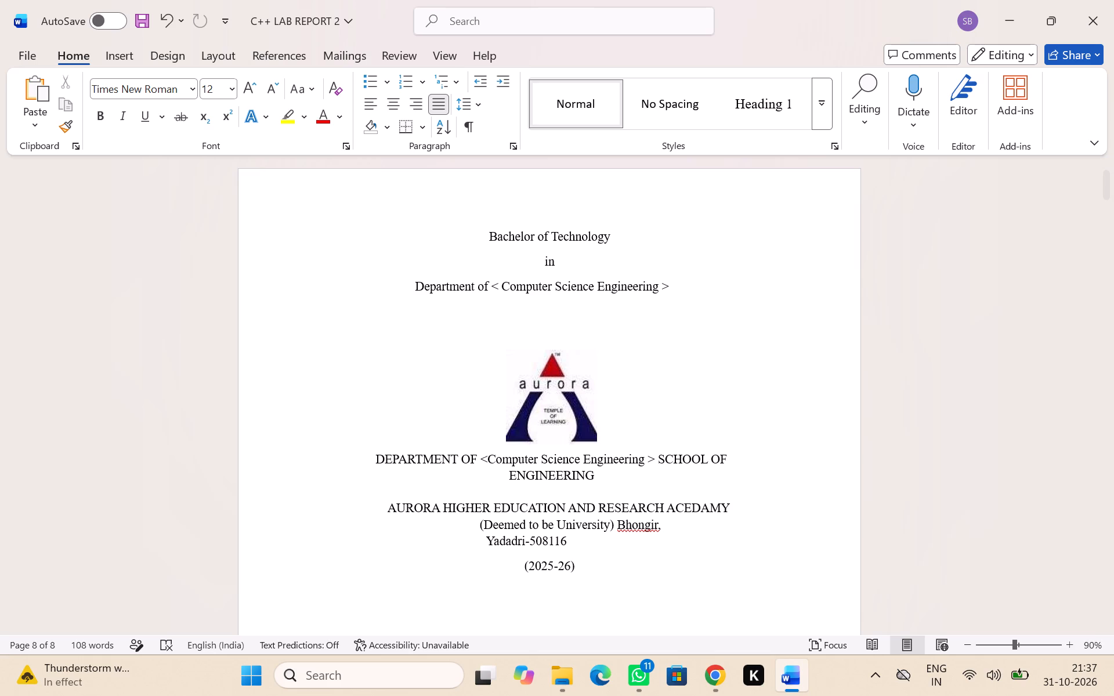
pyautogui.hotkey('ctrl', 'p')
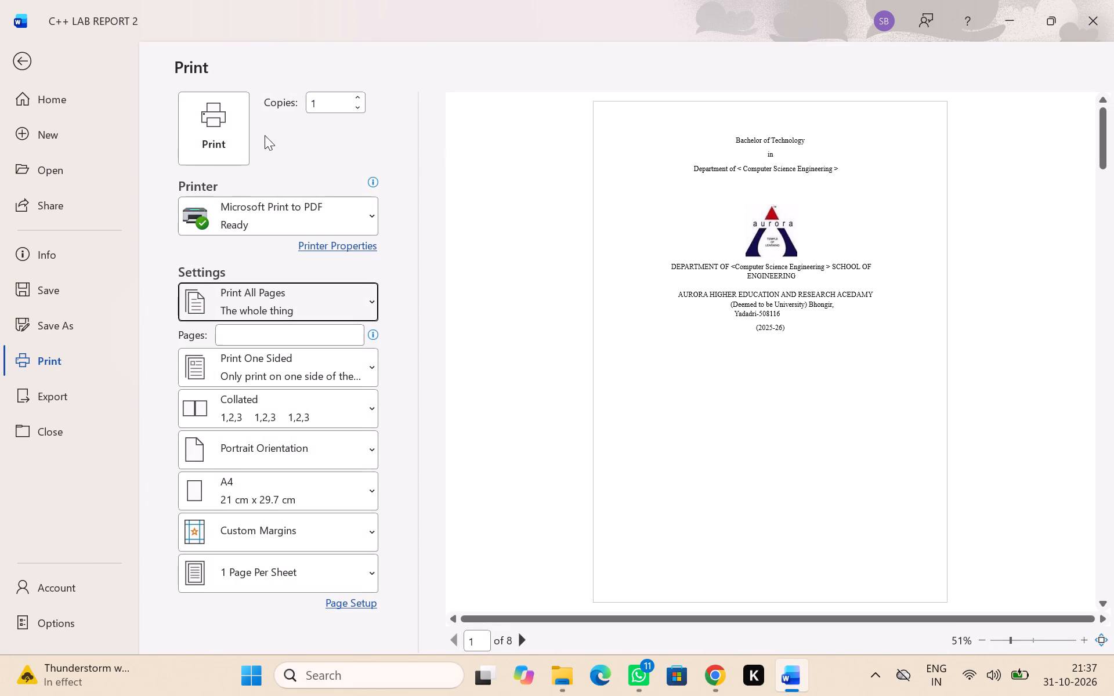
pyautogui.click(232, 128)
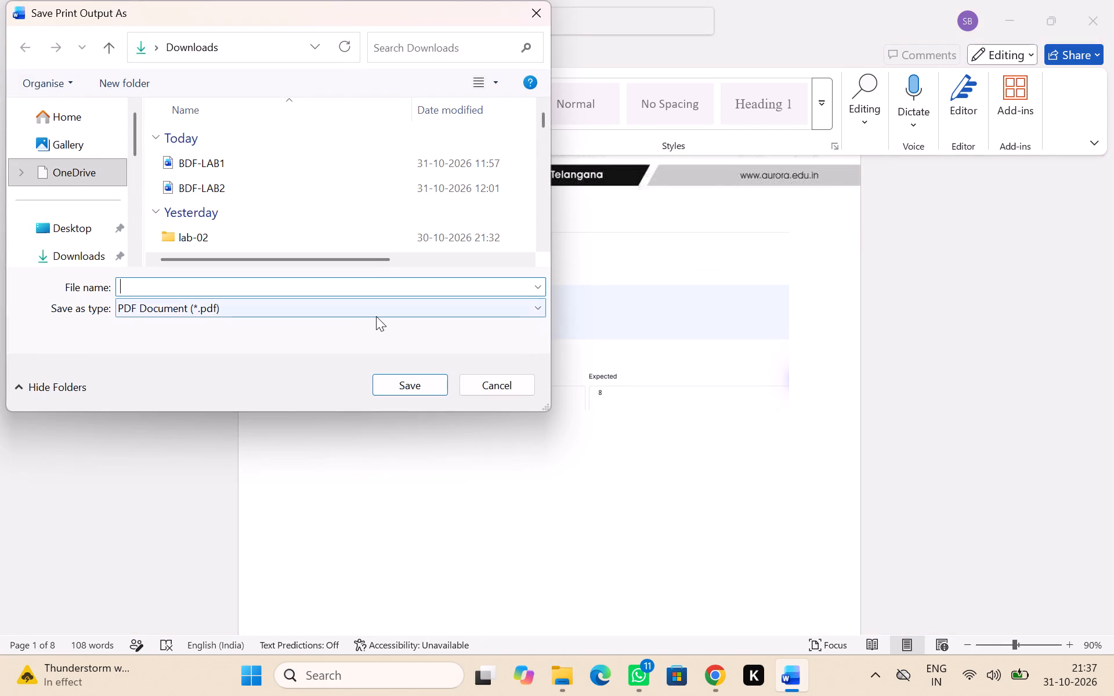
pyautogui.press('a')
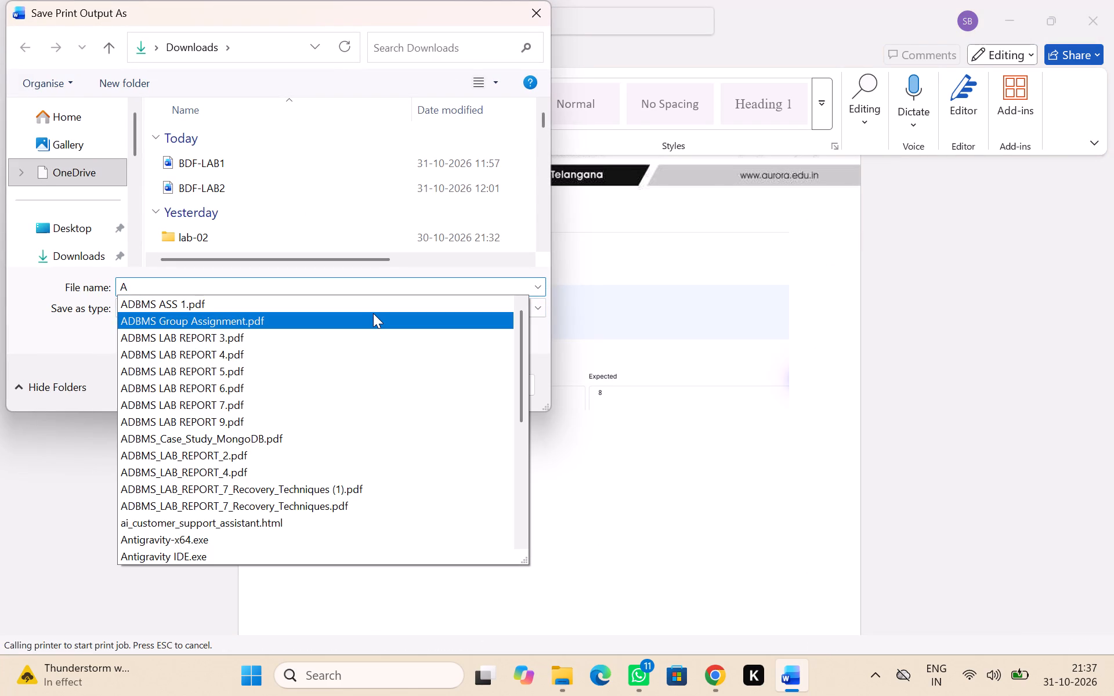
pyautogui.write('DSA')
pyautogui.write('-')
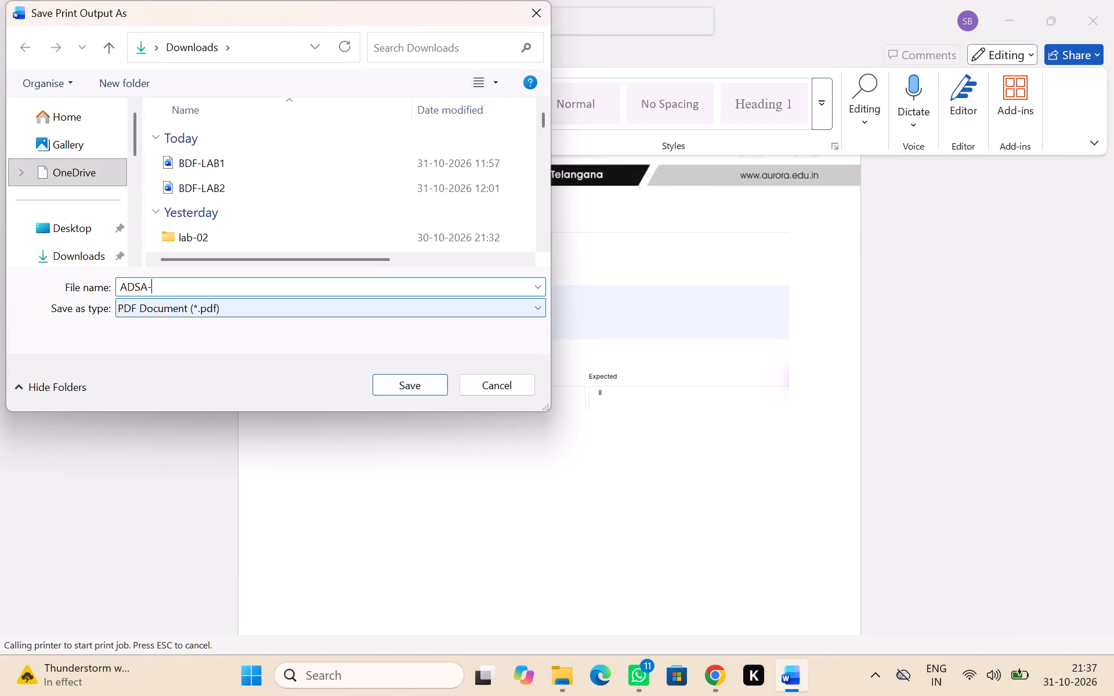
pyautogui.press('space')
pyautogui.write('LAB')
pyautogui.write('1')
pyautogui.press('space')
pyautogui.press('Return')
# Look back through the report's pages up to the cover page, checking the banners and layout.
pyautogui.scroll(10, 373, 313)
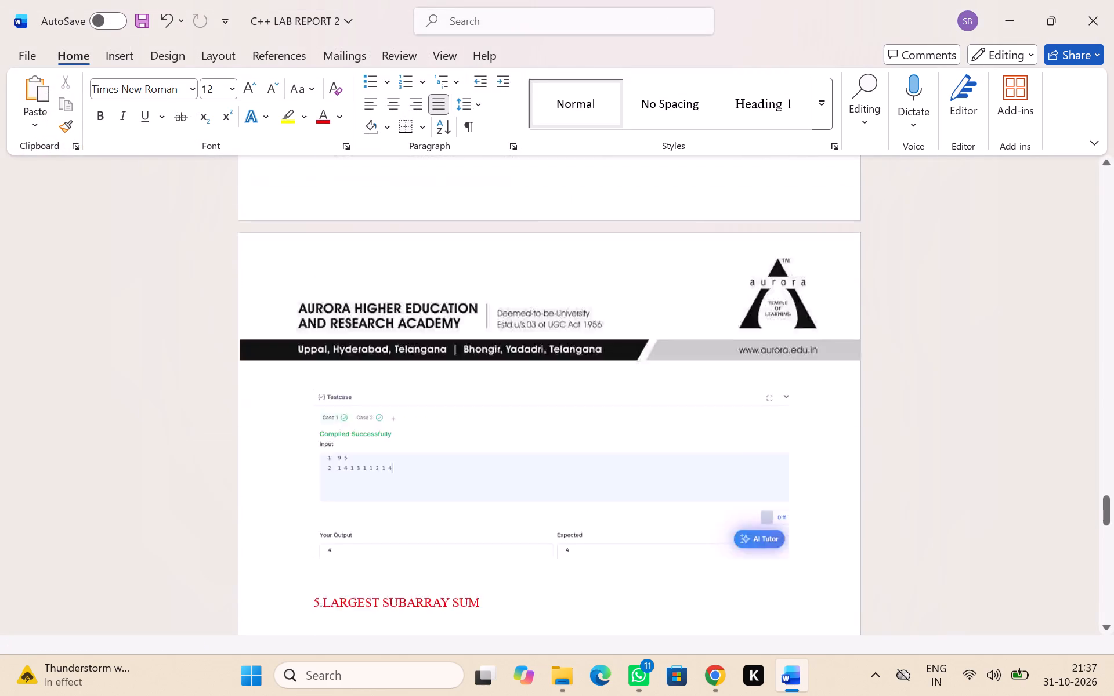
pyautogui.scroll(5, 373, 313)
pyautogui.scroll(20, 373, 313)
pyautogui.scroll(20, 373, 313)
pyautogui.scroll(20, 373, 313)
pyautogui.scroll(2, 373, 313)
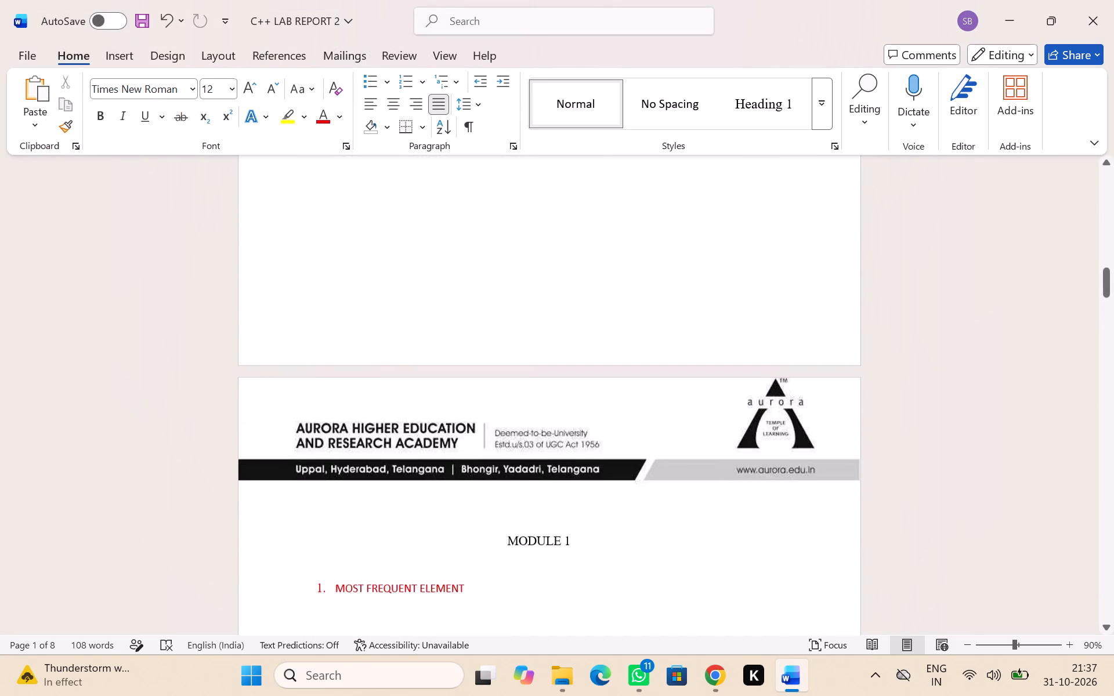
pyautogui.scroll(3, 373, 313)
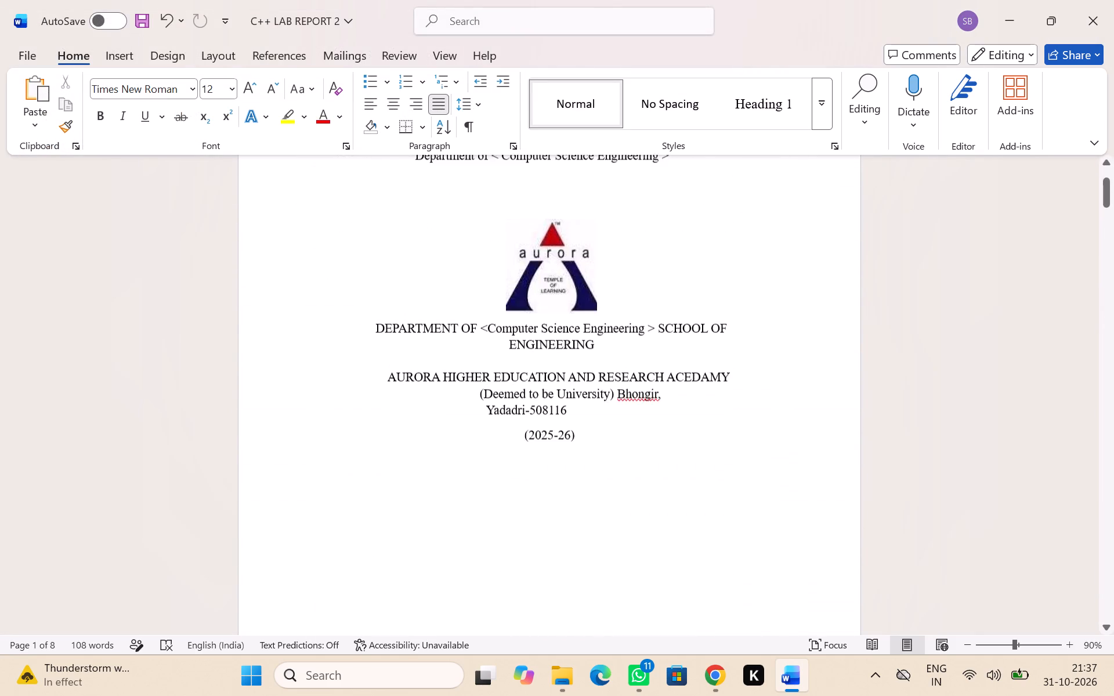
pyautogui.scroll(9, 373, 313)
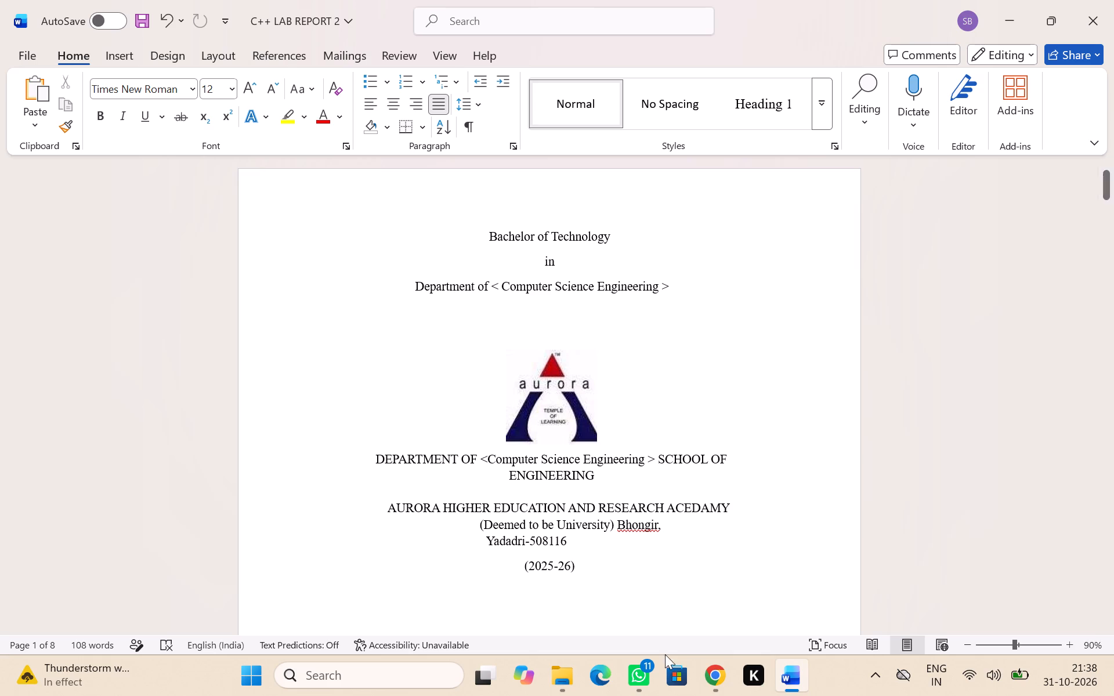
# Switch to the Coding Practice page in Chrome.
pyautogui.click(721, 596)
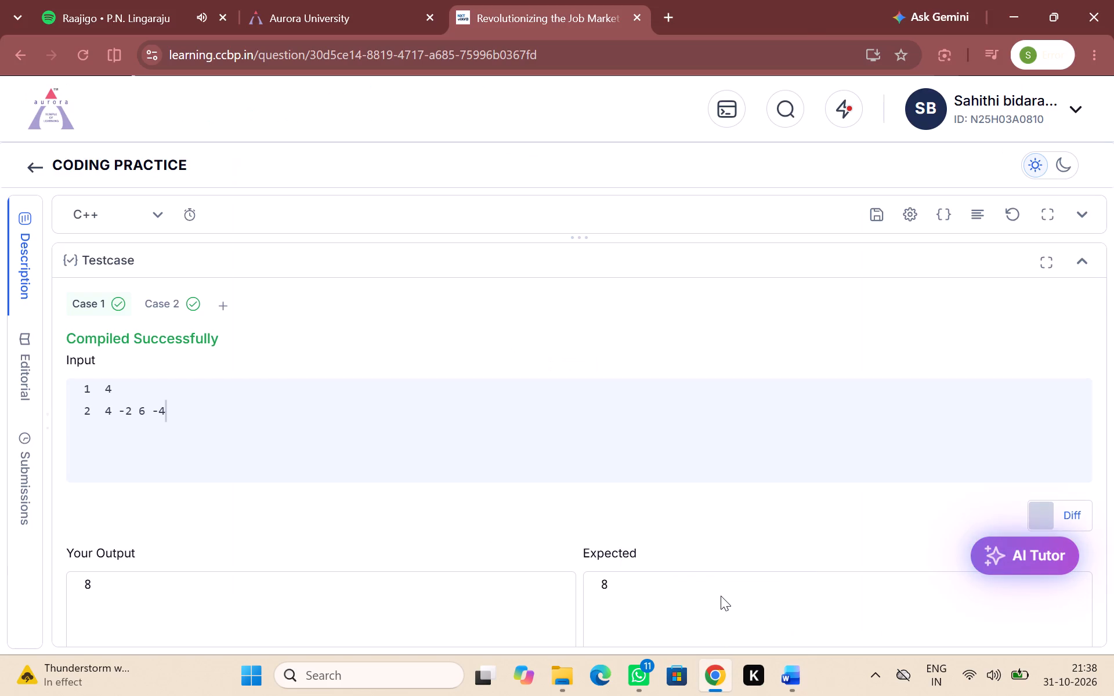
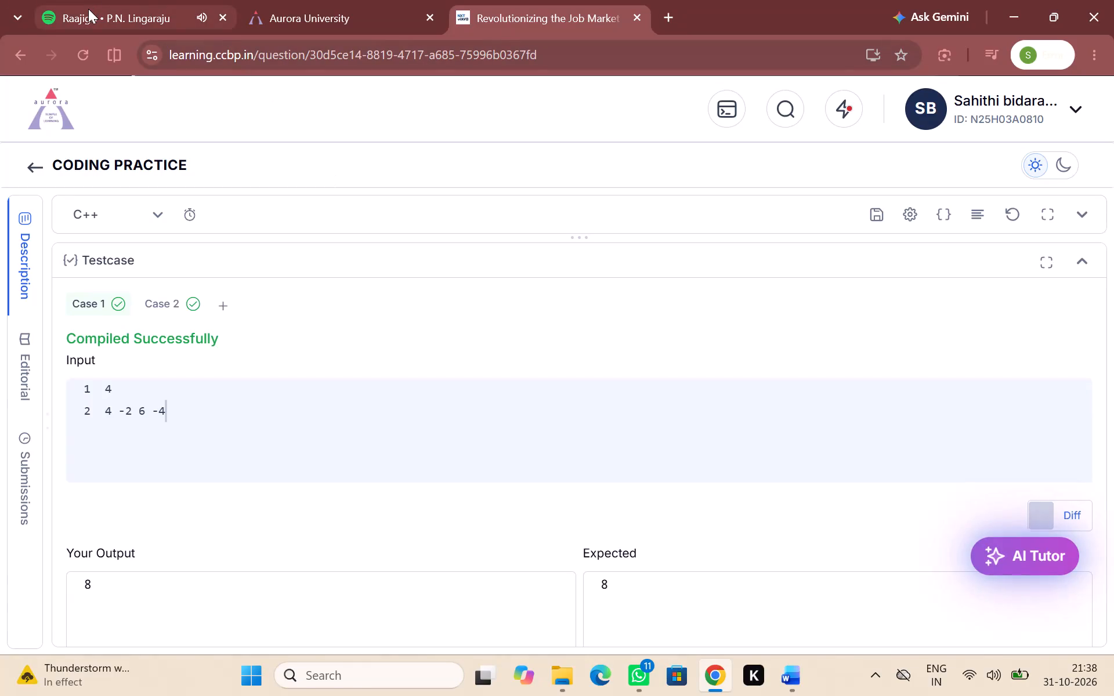
# Widen the now-playing pane beside the DRC Old Is Gold album in Spotify, and return to the Coding Practice page.
pyautogui.click(85, 10)
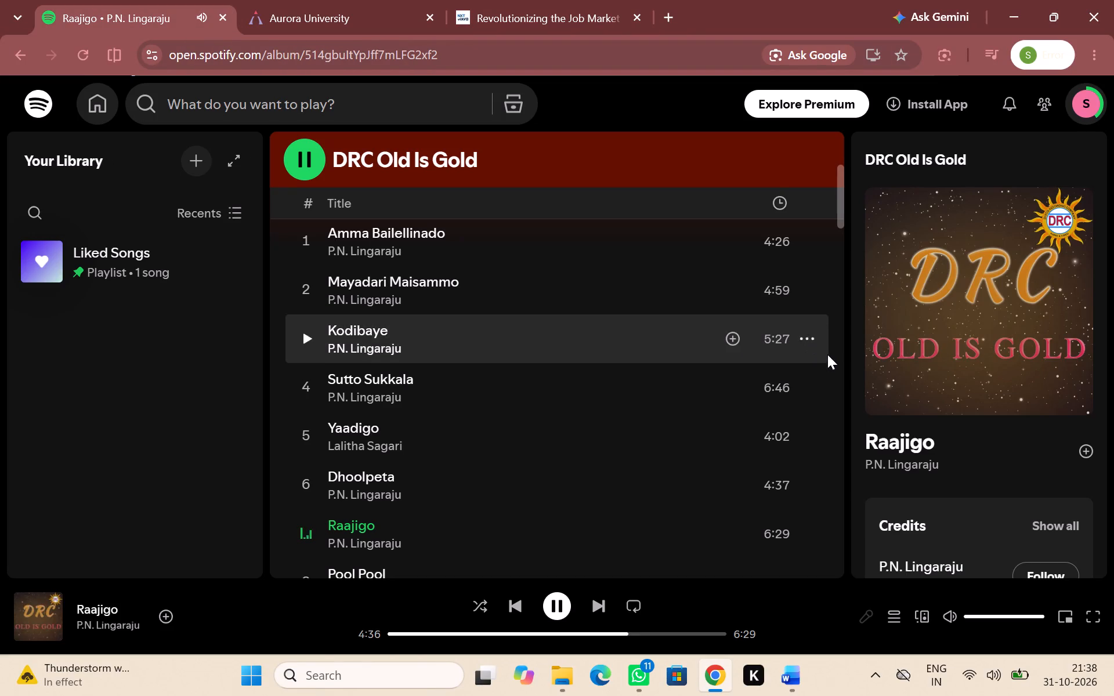
pyautogui.moveTo(845, 381); pyautogui.dragTo(717, 378)
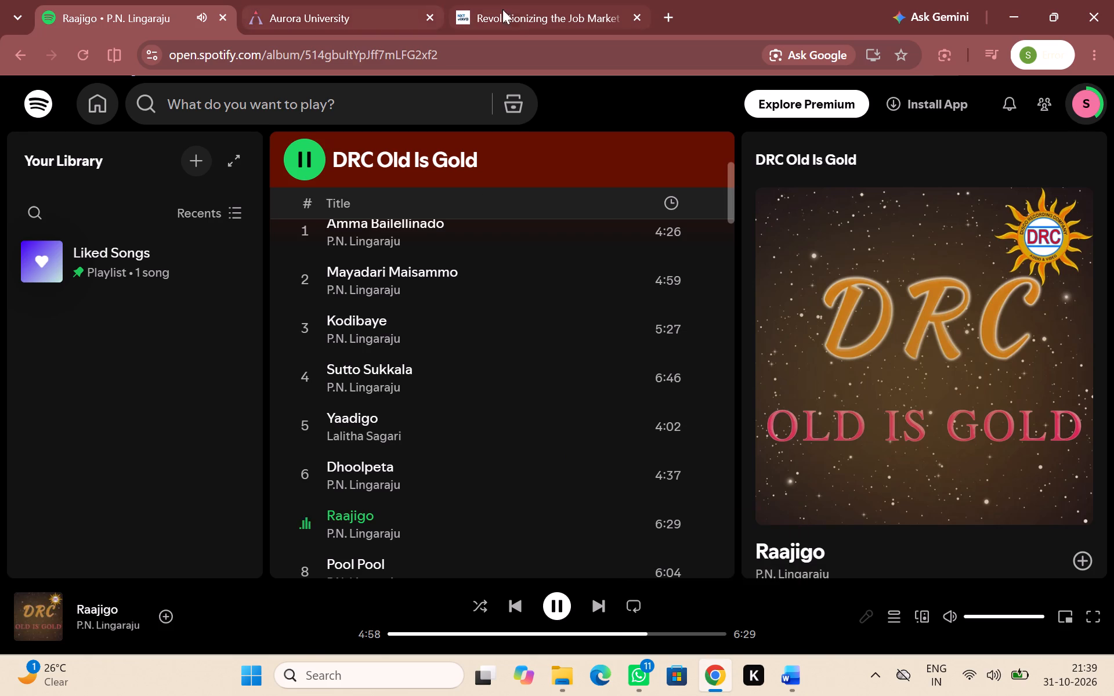
pyautogui.click(516, 15)
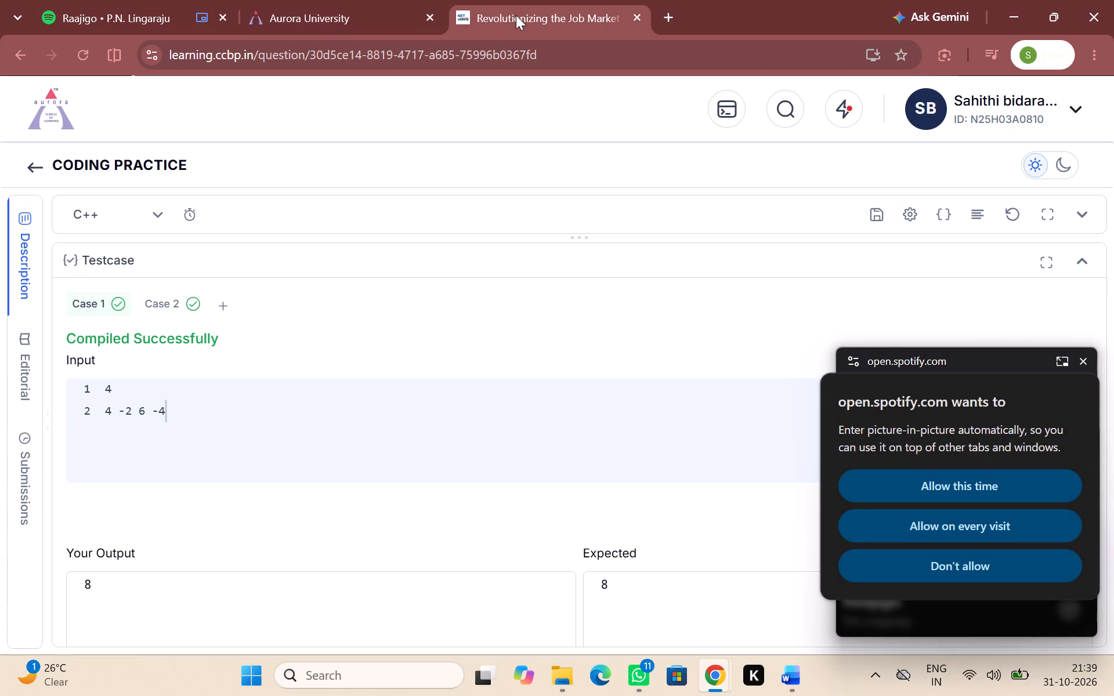
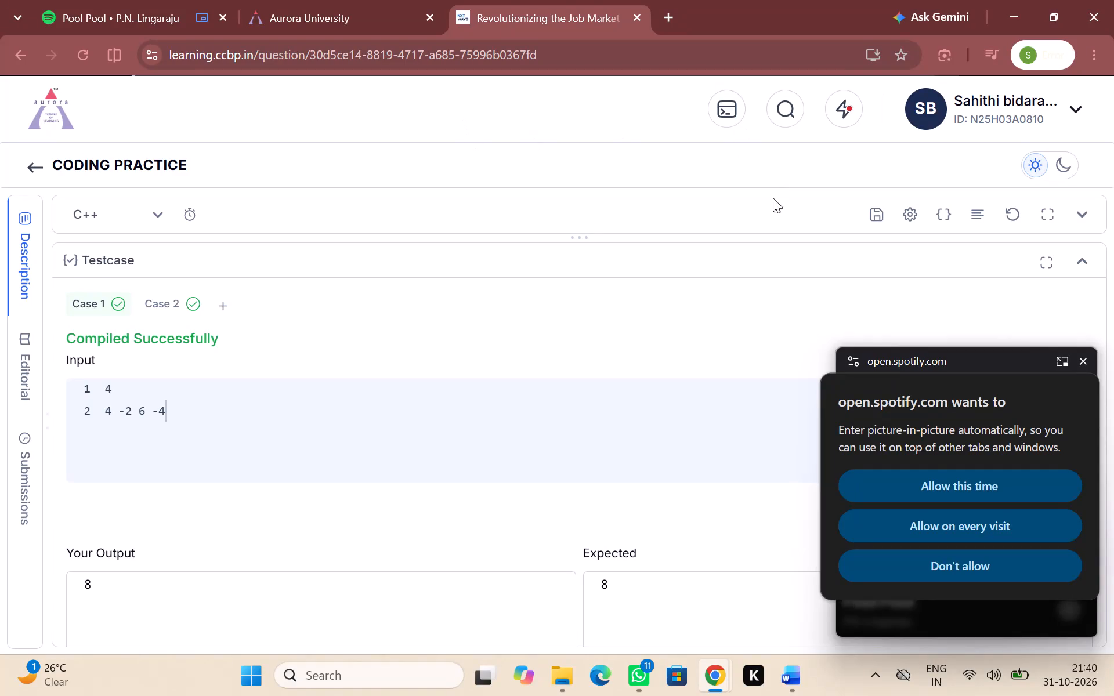
# Allow open.spotify.com to enter picture-in-picture automatically on every visit.
pyautogui.click(947, 520)
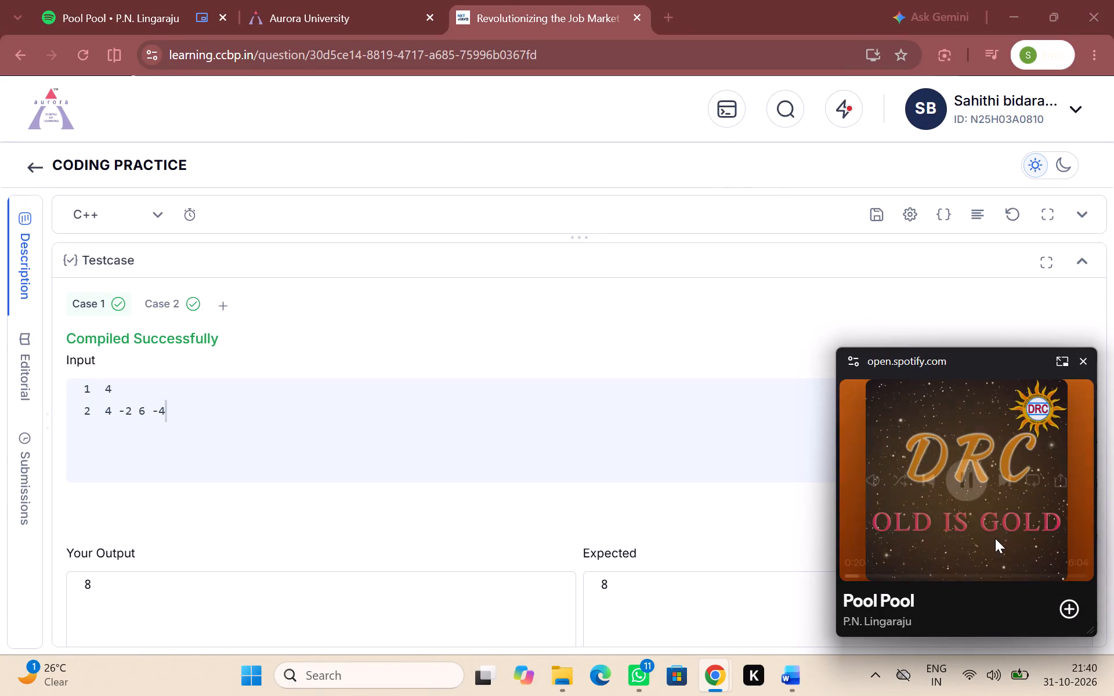
# Skip forward two tracks in the Spotify picture-in-picture player, from Pool Pool to Jari Anchu.
pyautogui.click(1010, 481)
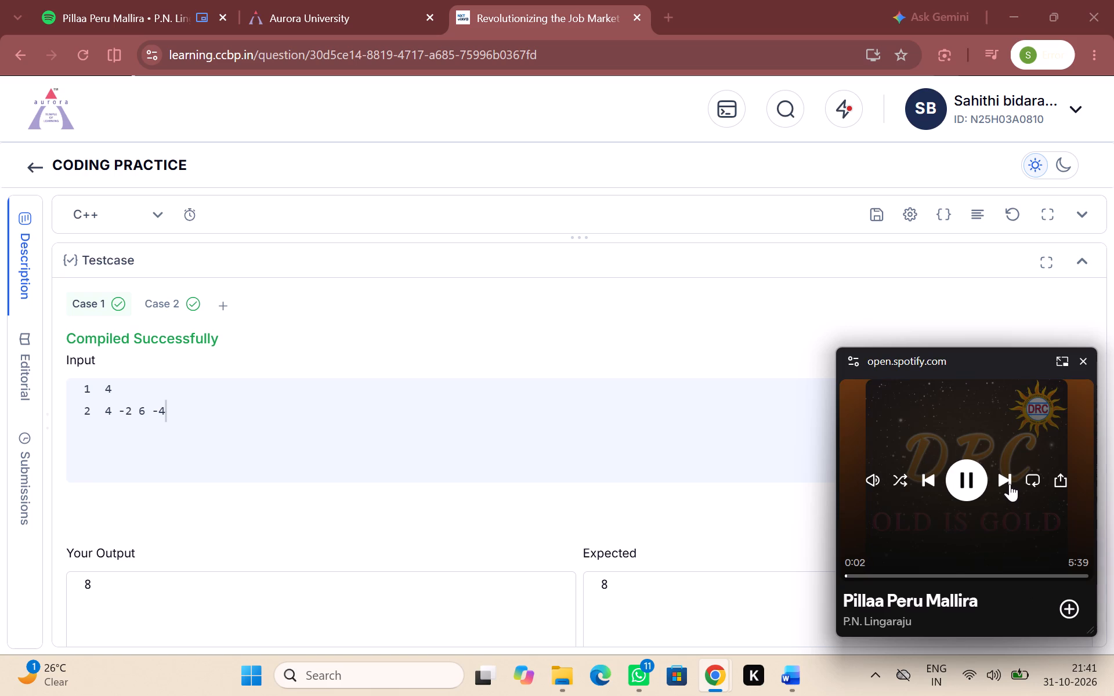
pyautogui.click(1010, 484)
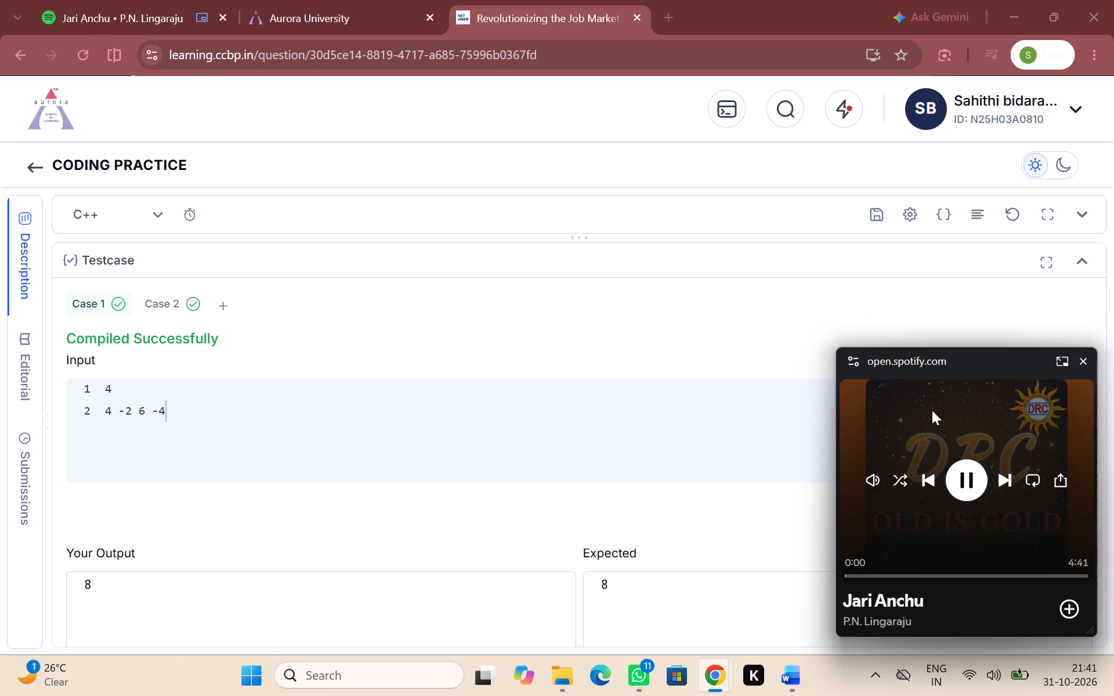
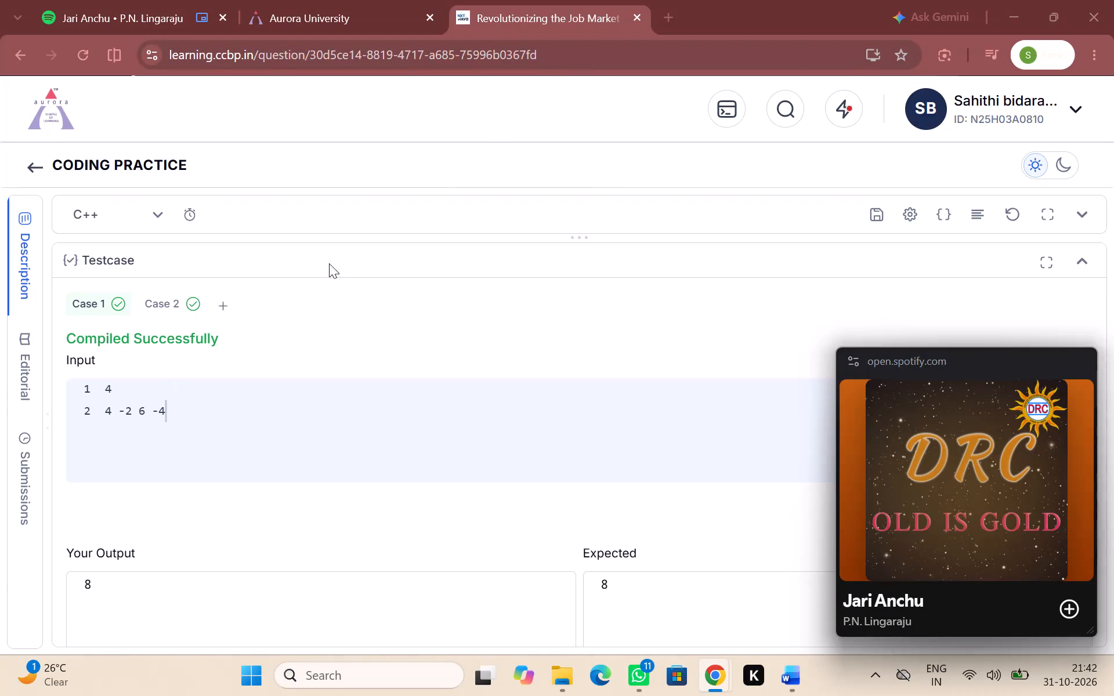
# Return to the course outline and open the first Coding Practice set in Module II: Linked Lists.
pyautogui.click(35, 173)
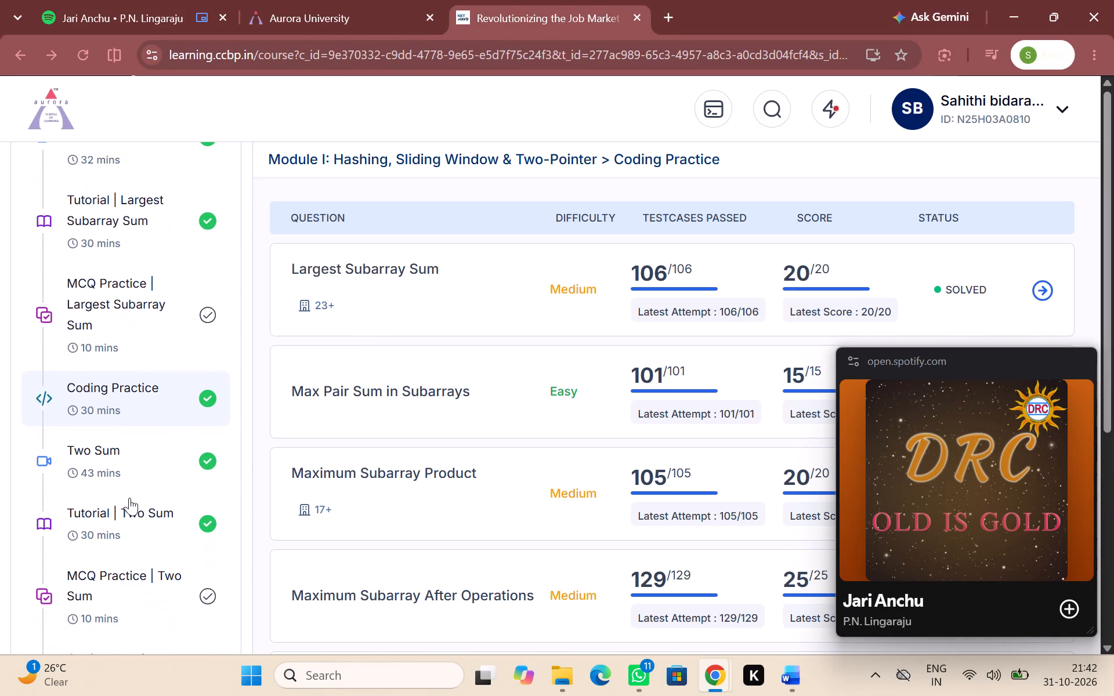
pyautogui.scroll(-1, 32, 521)
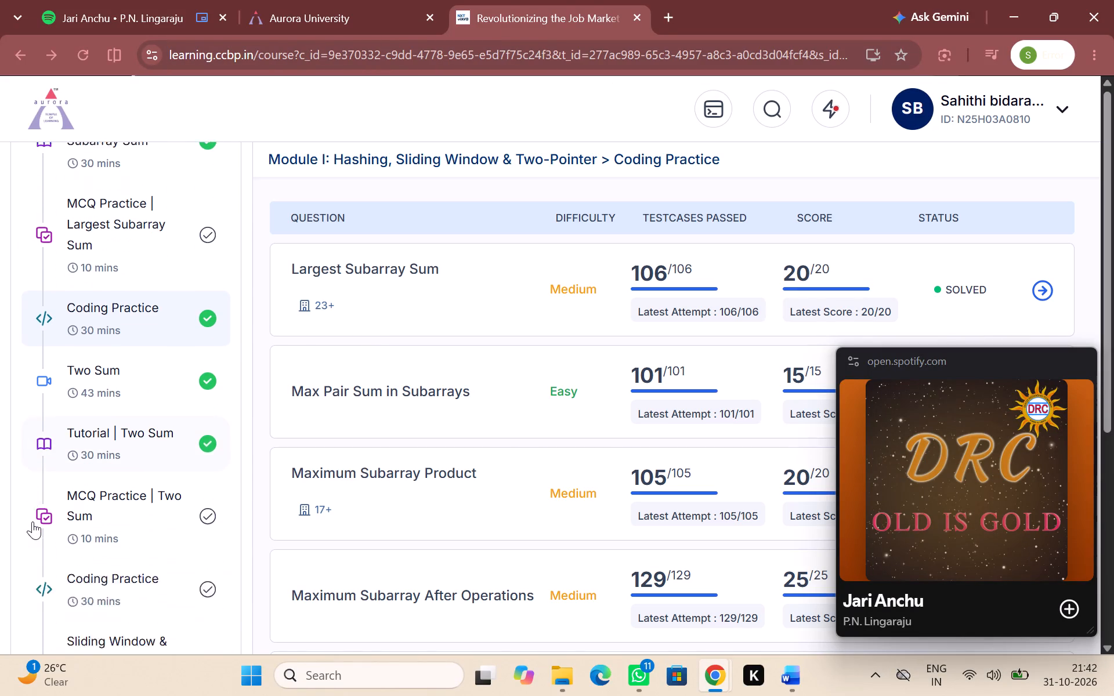
pyautogui.scroll(-6, 32, 521)
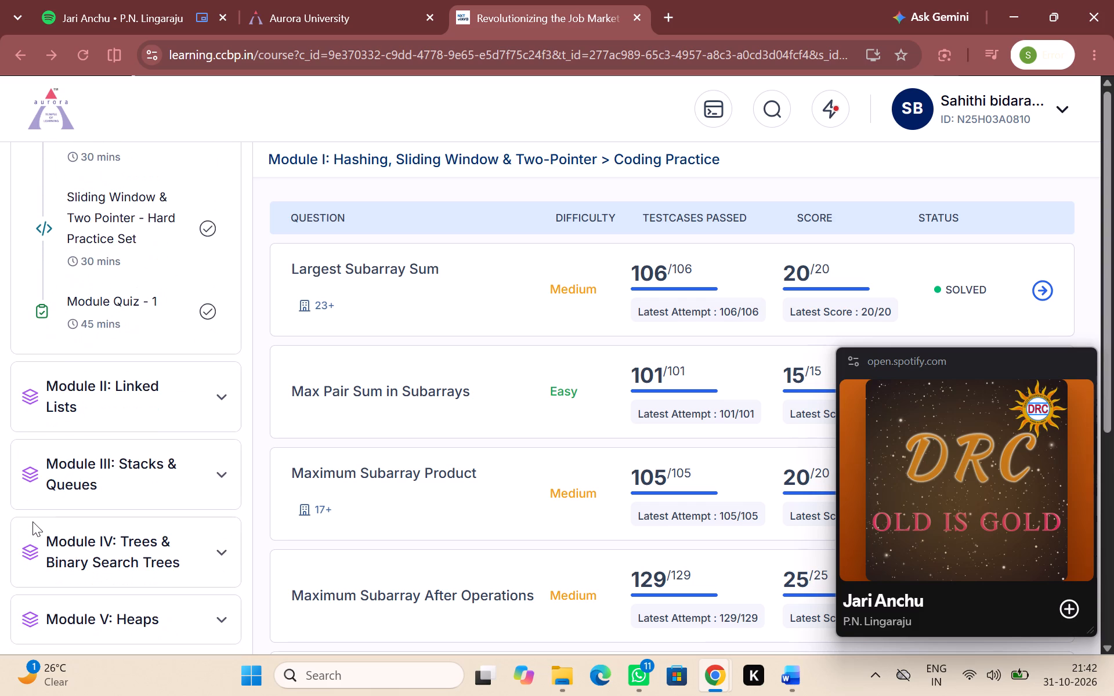
pyautogui.click(97, 394)
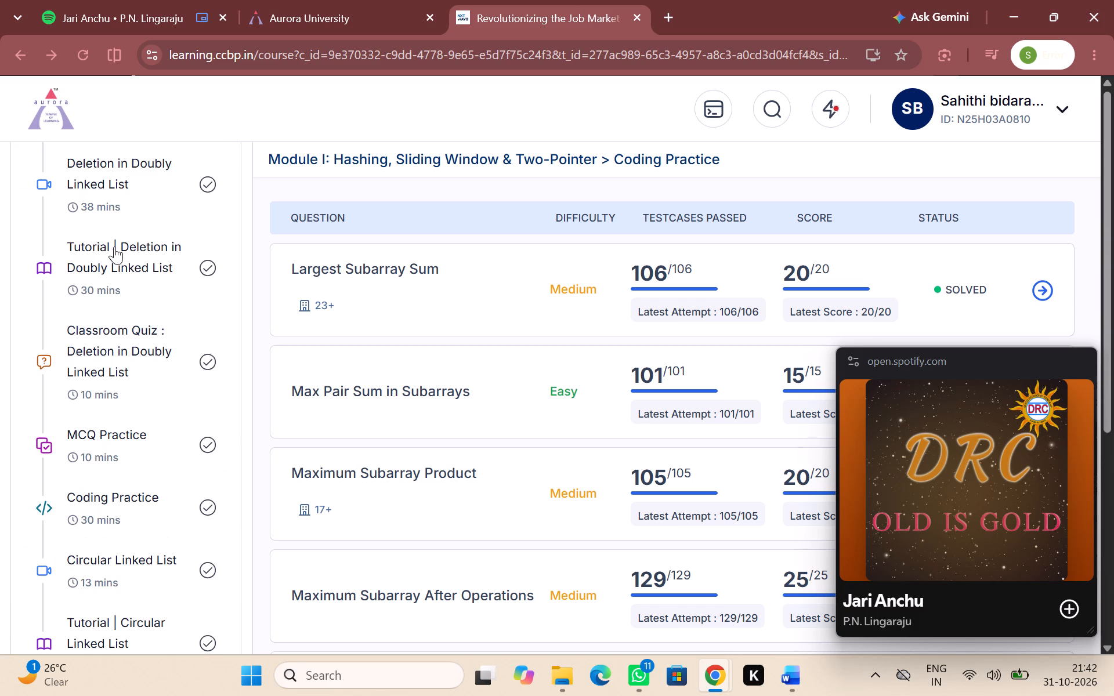
pyautogui.scroll(5, 114, 246)
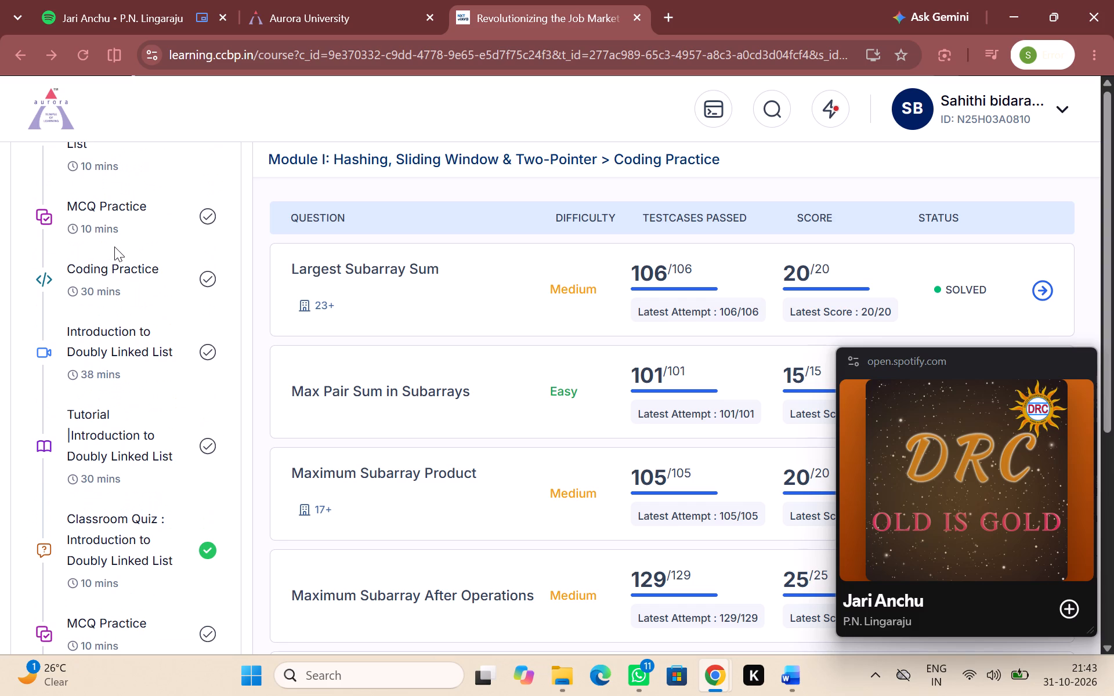
pyautogui.scroll(2, 114, 246)
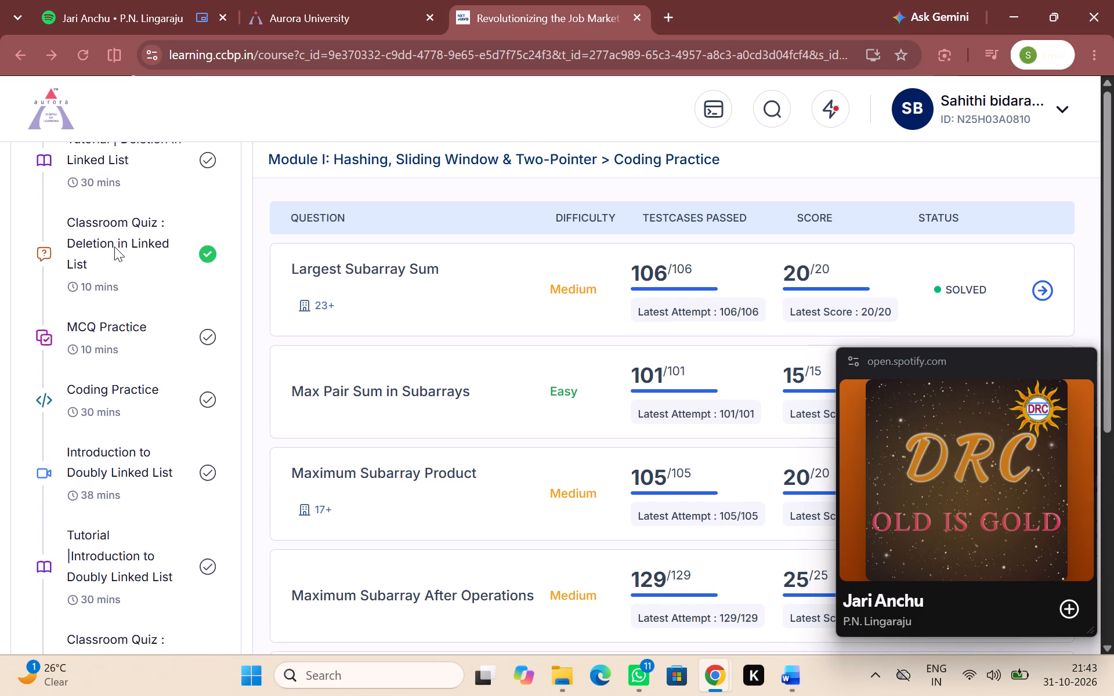
pyautogui.scroll(1, 114, 246)
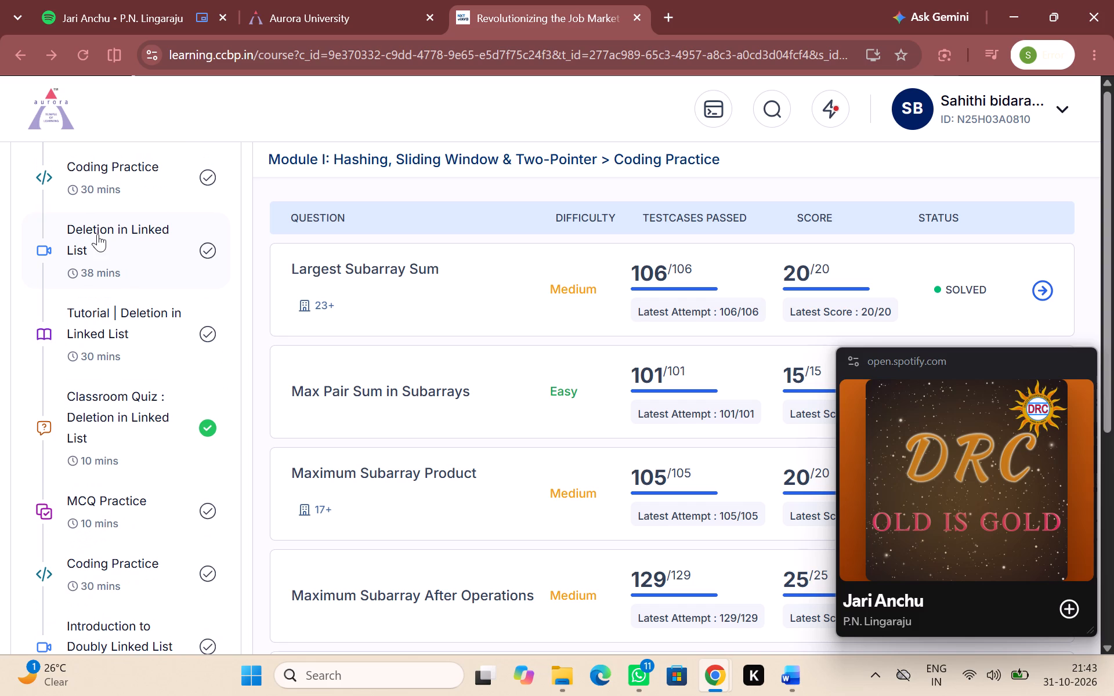
pyautogui.scroll(11, 97, 234)
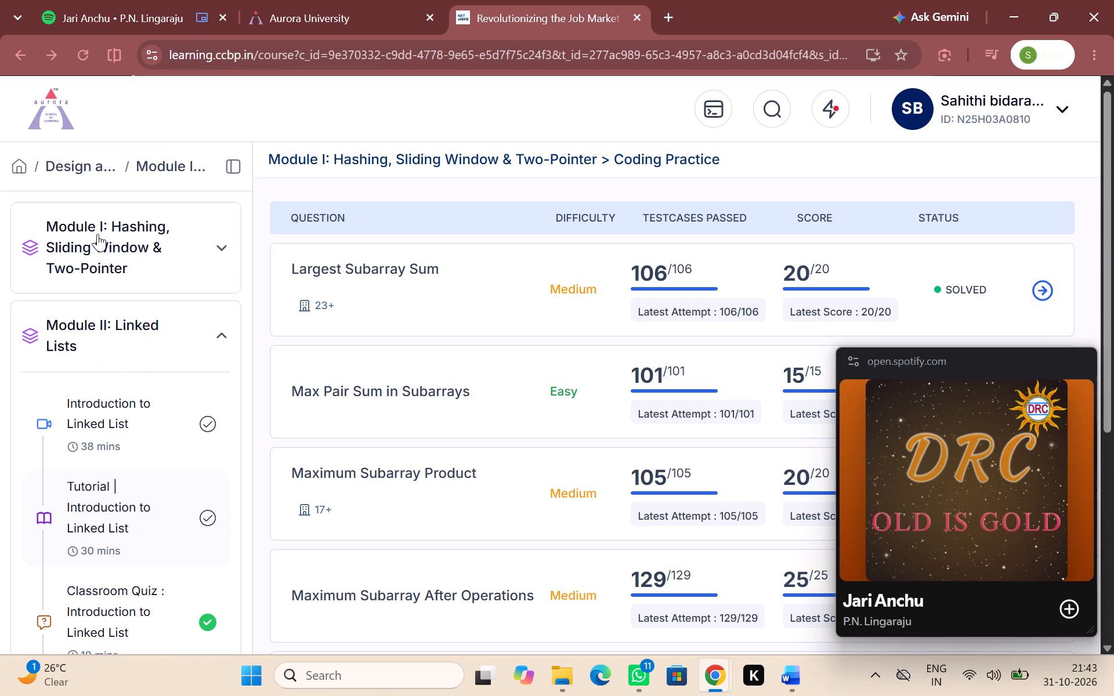
pyautogui.scroll(-5, 97, 234)
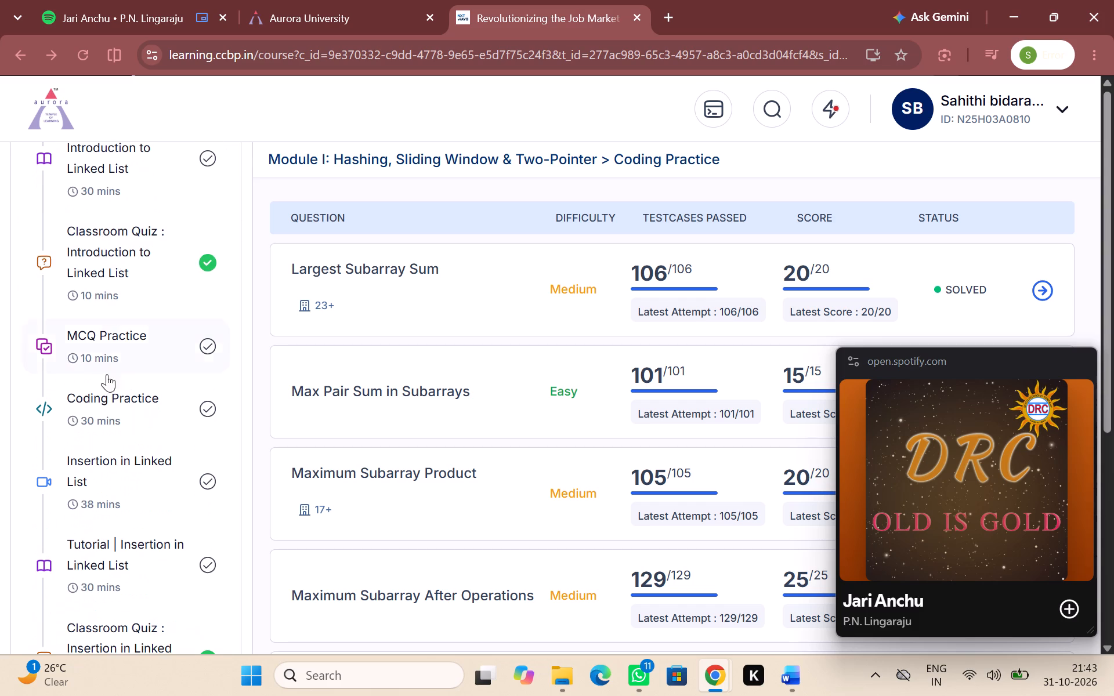
pyautogui.click(108, 394)
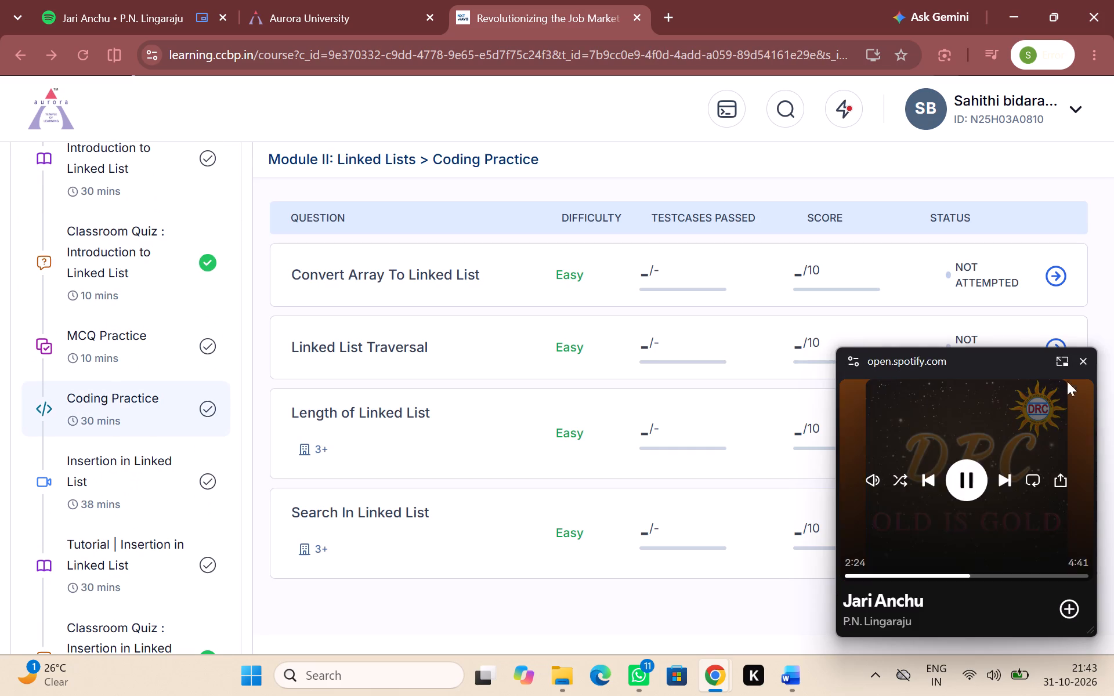
# Close the Spotify picture-in-picture player.
pyautogui.click(1084, 358)
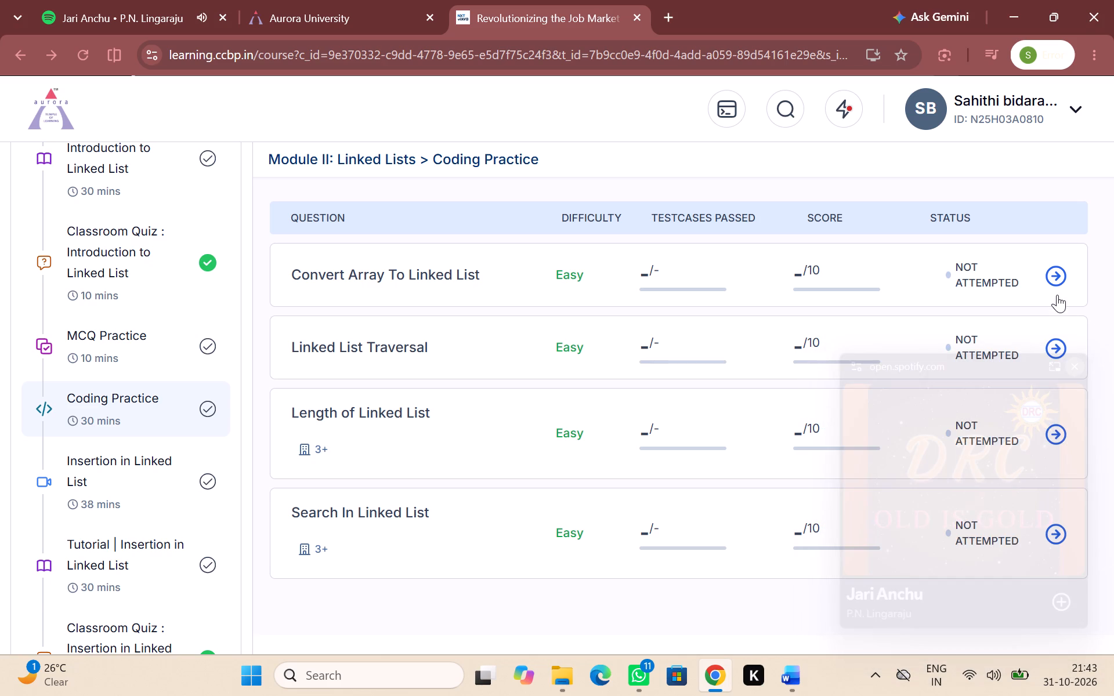
# Open the Convert Array To Linked List problem and enlarge its code editor over the testcase area.
pyautogui.click(1052, 274)
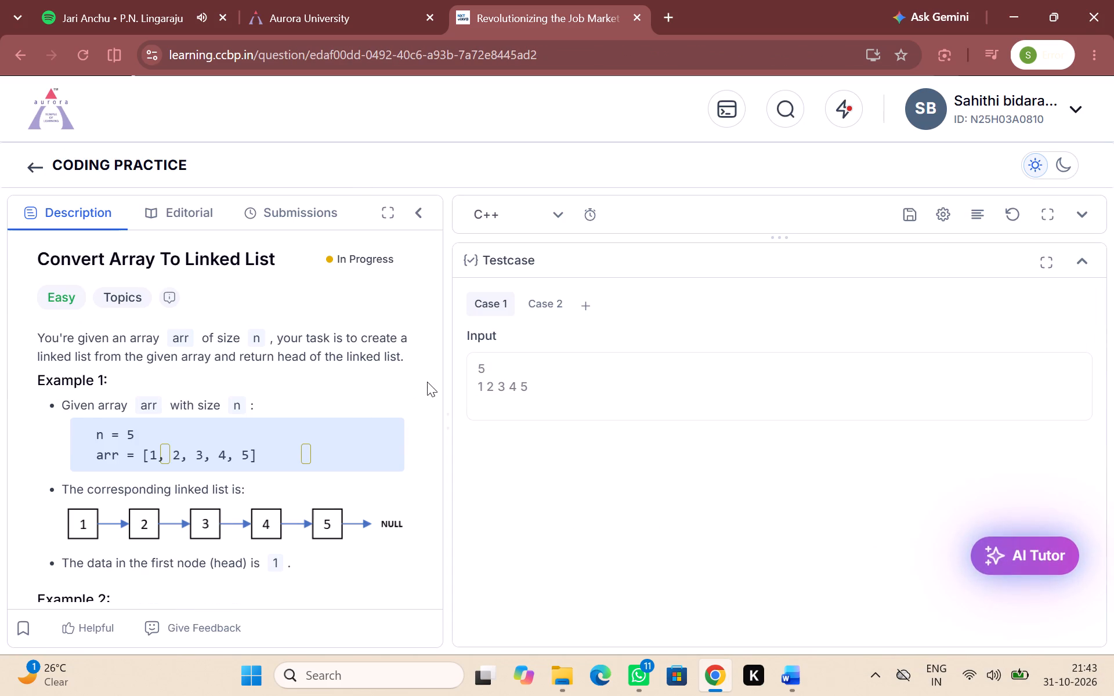
pyautogui.moveTo(694, 232); pyautogui.dragTo(694, 251)
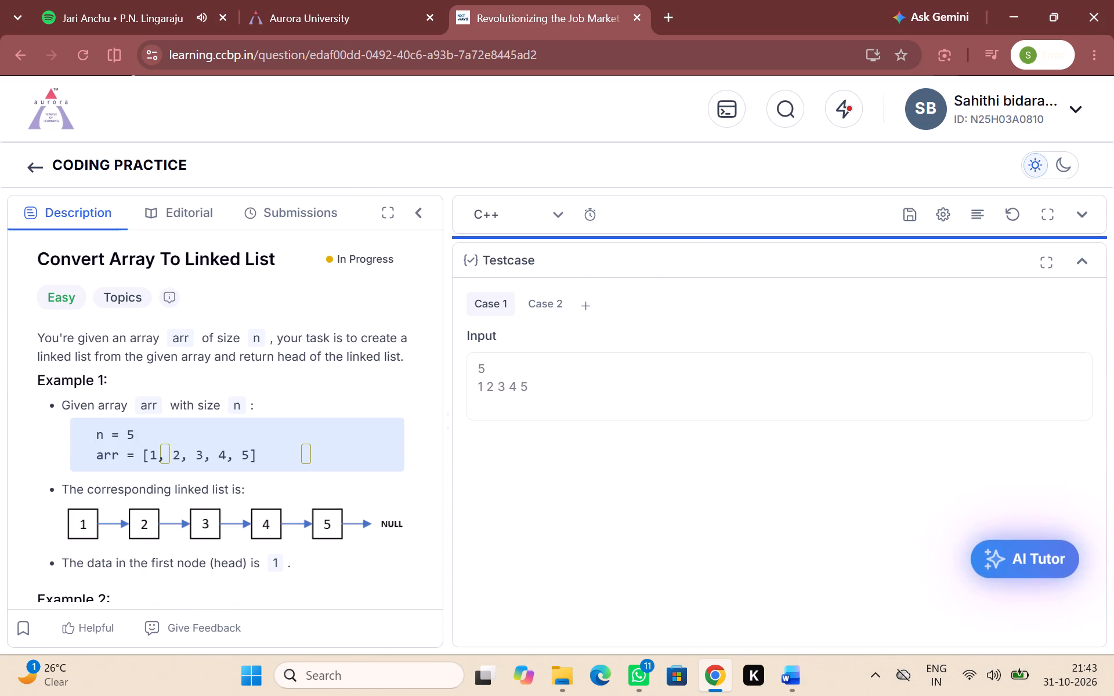
pyautogui.moveTo(694, 251); pyautogui.dragTo(665, 562)
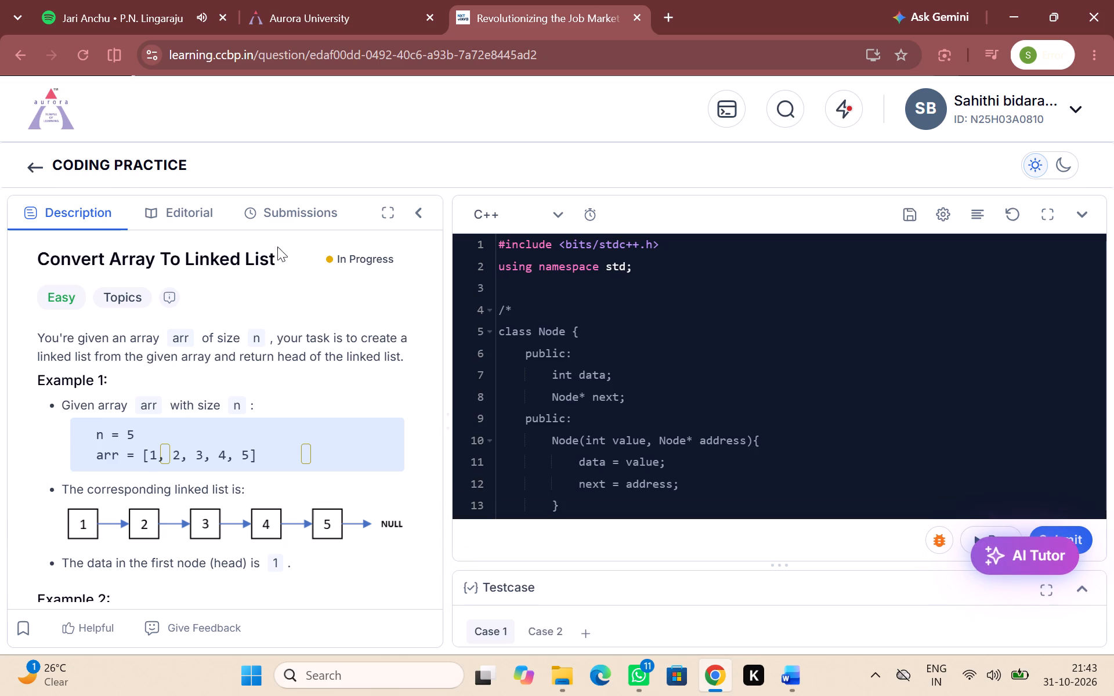
# Copy the C++ solution code from the problem's editorial, from the include line to the end of the solution class.
pyautogui.click(186, 213)
pyautogui.scroll(-6, 139, 419)
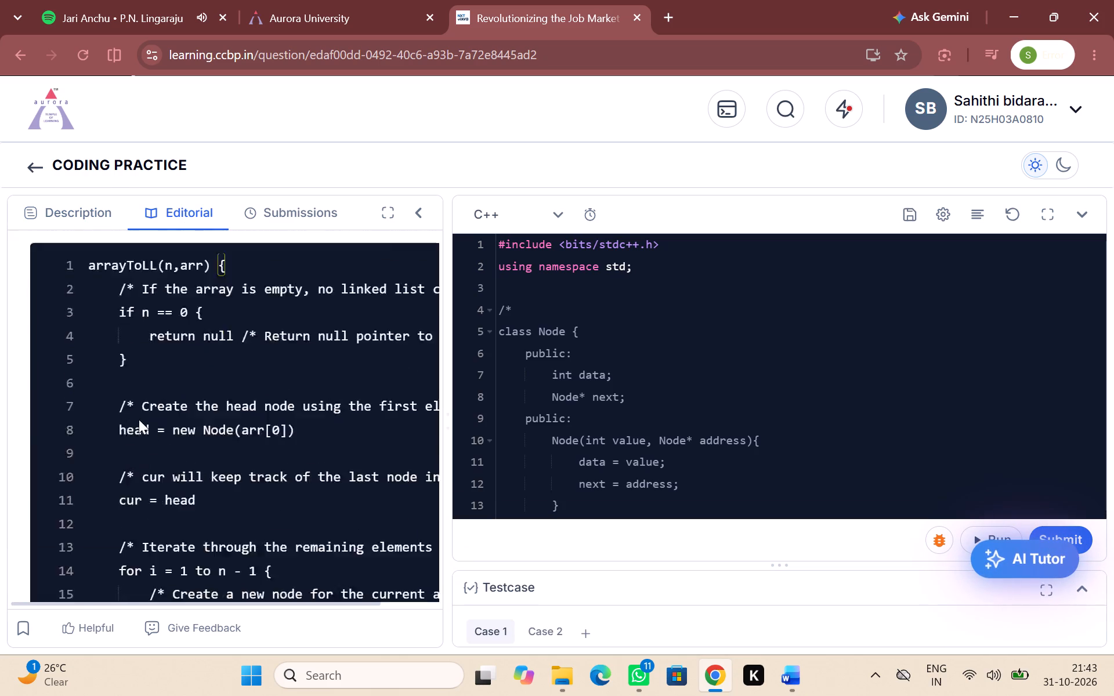
pyautogui.scroll(-4, 139, 419)
pyautogui.scroll(2, 139, 419)
pyautogui.scroll(-5, 139, 419)
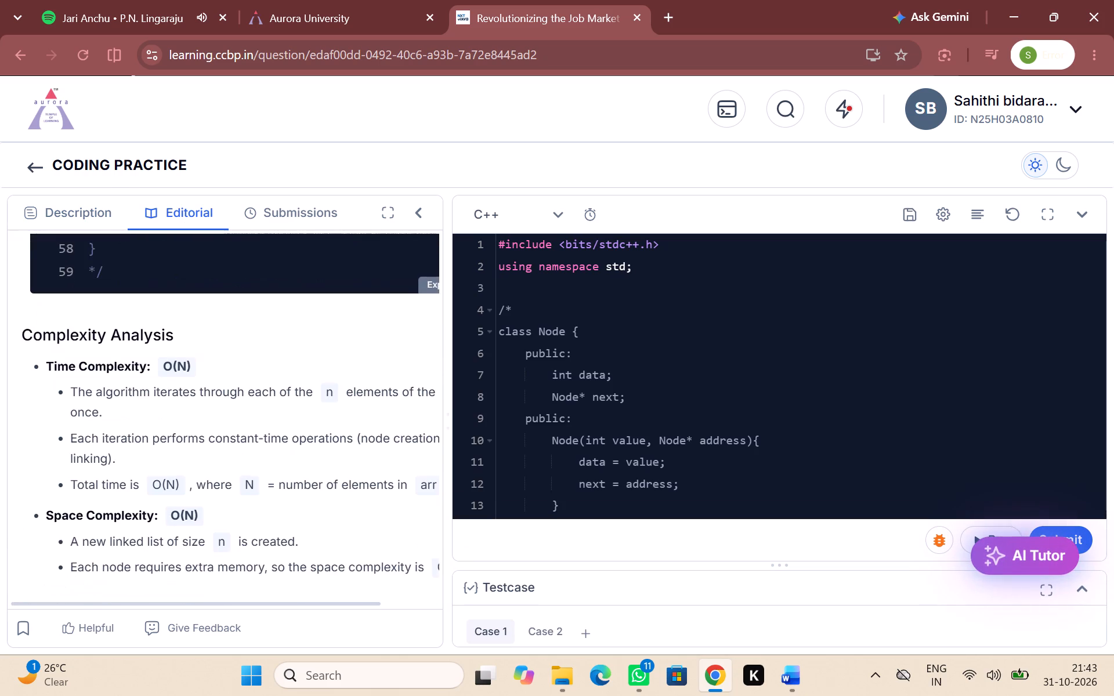
pyautogui.scroll(1, 139, 419)
pyautogui.scroll(3, 218, 336)
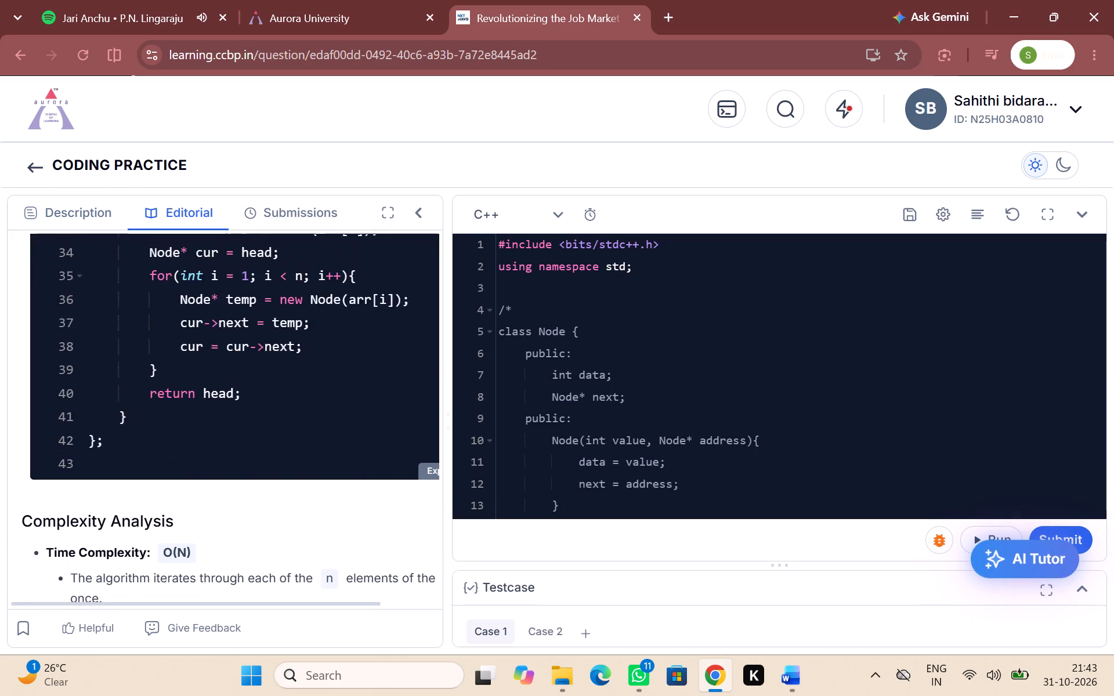
pyautogui.scroll(-1, 218, 336)
pyautogui.scroll(1, 155, 284)
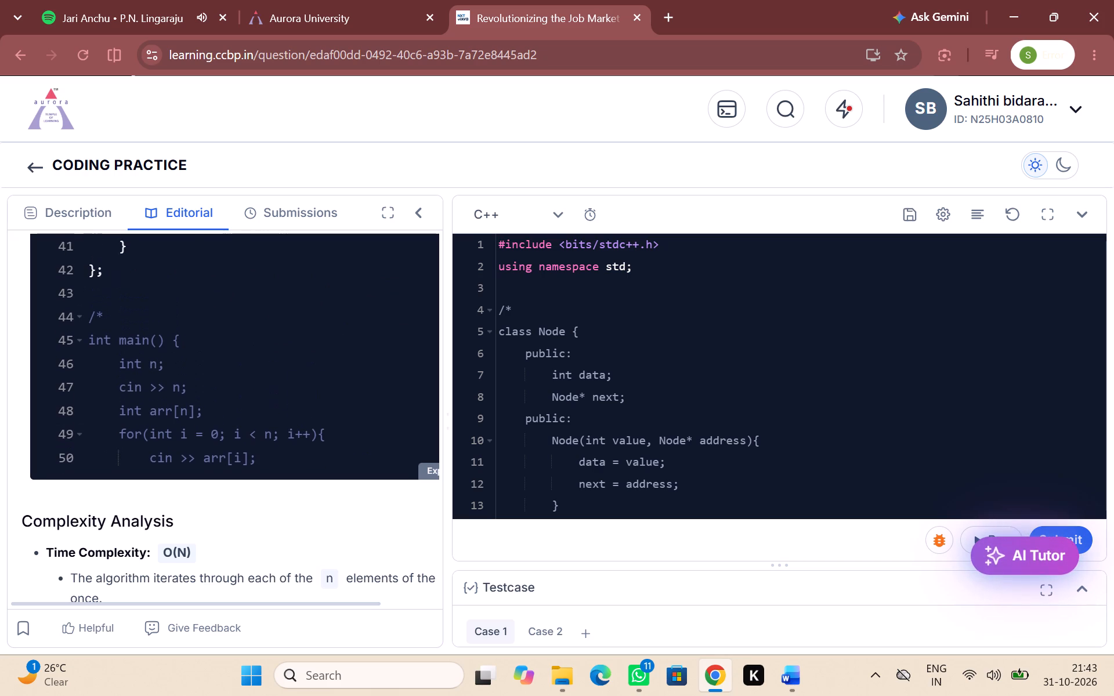
pyautogui.scroll(1, 155, 284)
pyautogui.moveTo(128, 293); pyautogui.dragTo(118, 177)
pyautogui.hotkey('ctrl', 'c')
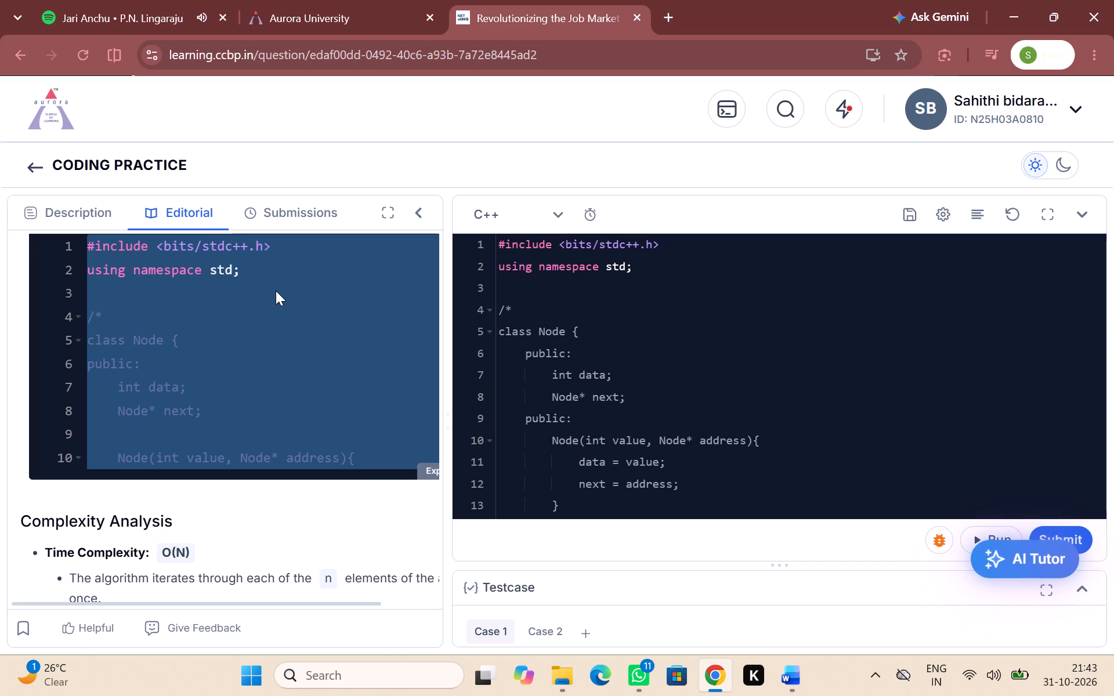
# Replace the starter code in the C++ editor with the copied arrayToLL solution.
pyautogui.scroll(-6, 540, 365)
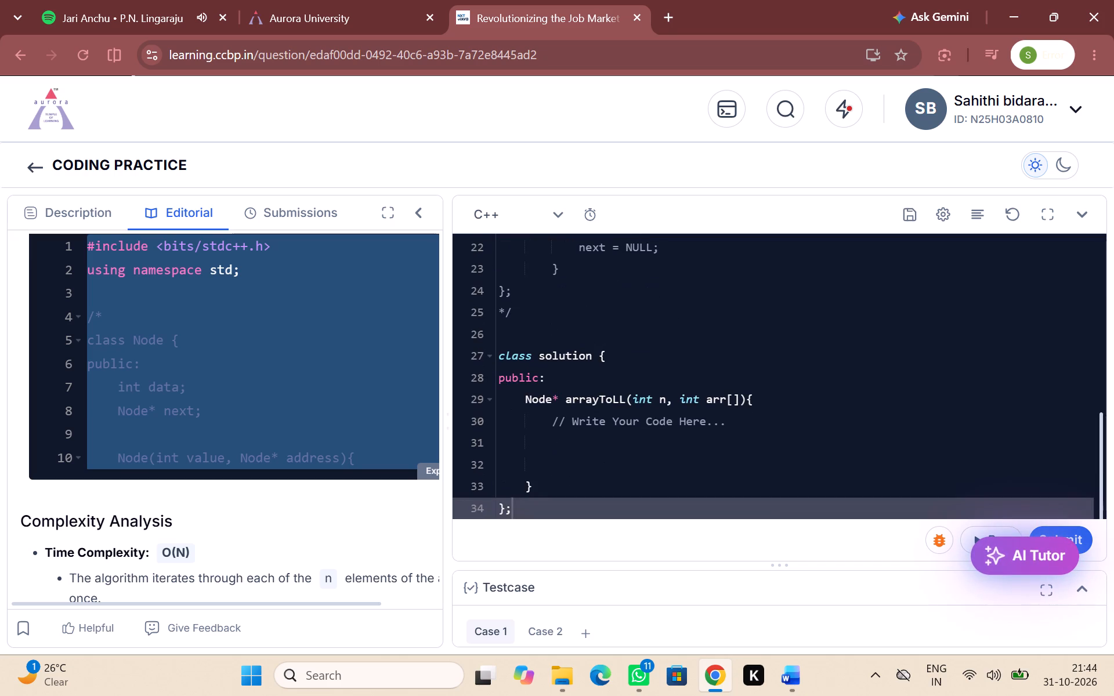
pyautogui.moveTo(540, 505); pyautogui.dragTo(530, 222)
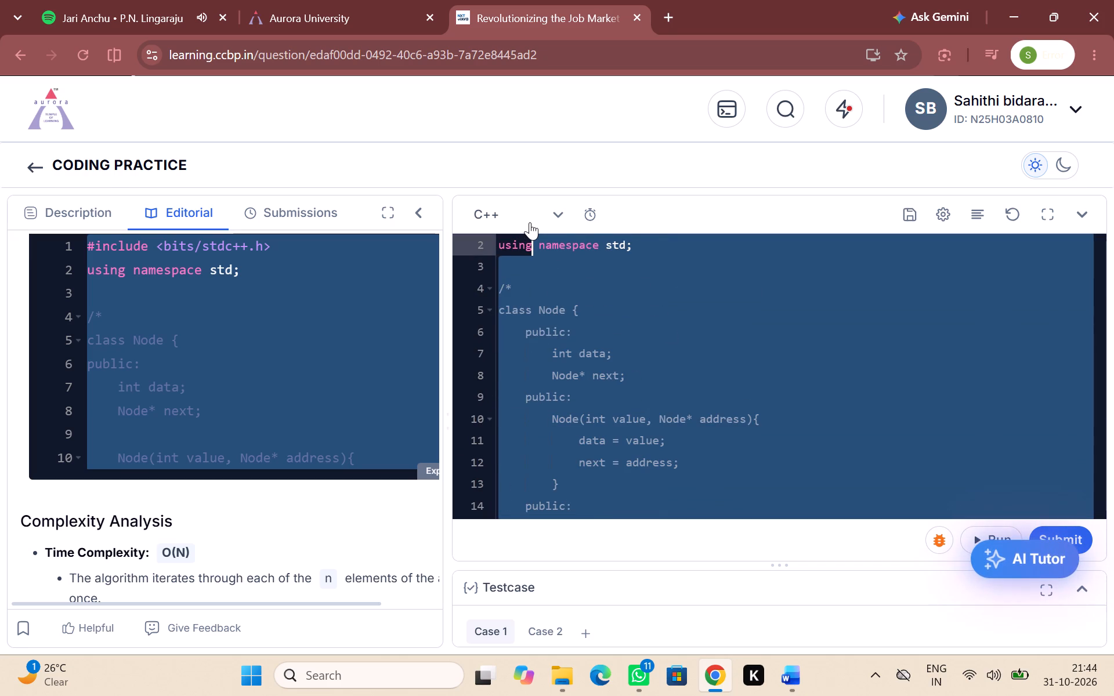
pyautogui.press('BackSpace')
pyautogui.press('BackSpace')
pyautogui.press('BackSpace')
pyautogui.press('BackSpace')
pyautogui.press('BackSpace')
pyautogui.press('BackSpace')
pyautogui.press('BackSpace')
pyautogui.press('BackSpace')
pyautogui.press('BackSpace')
pyautogui.press('BackSpace')
pyautogui.press('BackSpace')
pyautogui.press('BackSpace')
pyautogui.press('BackSpace')
pyautogui.press('BackSpace')
pyautogui.press('BackSpace')
pyautogui.press('BackSpace')
pyautogui.press('BackSpace')
pyautogui.press('BackSpace')
pyautogui.press('BackSpace')
pyautogui.press('BackSpace')
pyautogui.press('BackSpace')
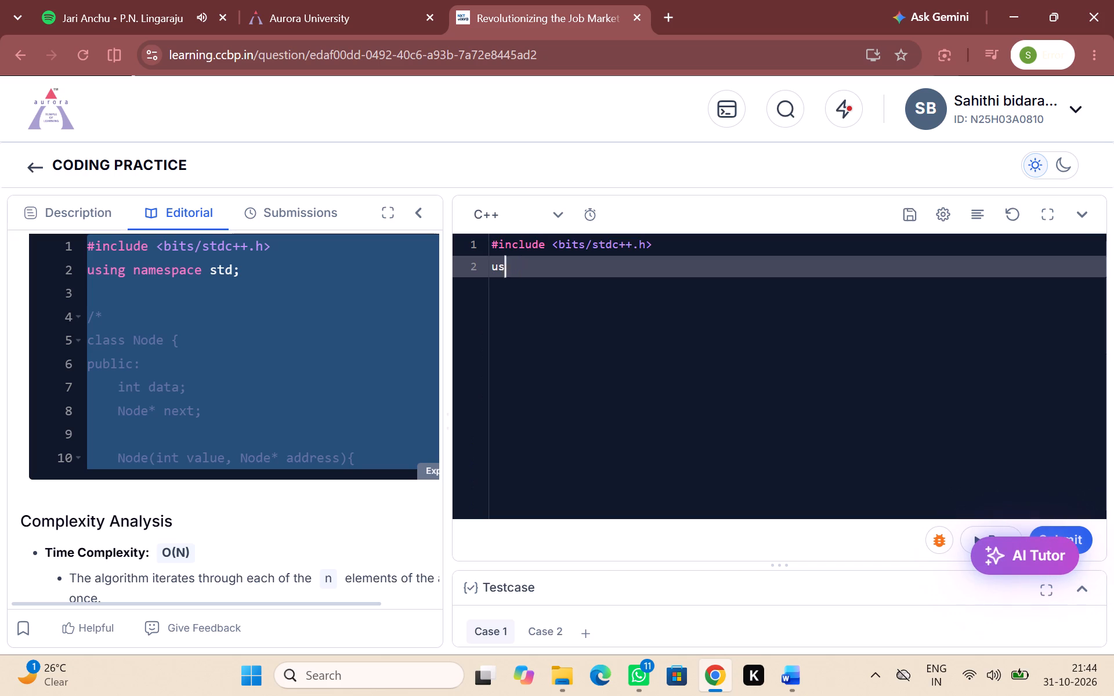
pyautogui.hotkey('ctrl', 'v')
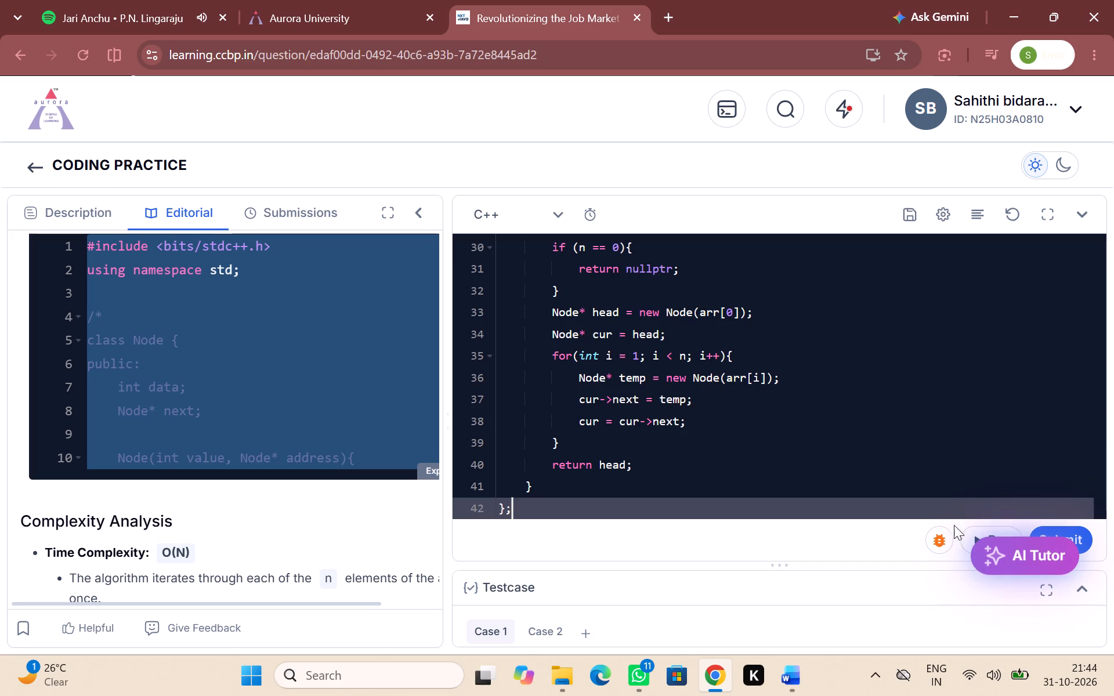
# Run the Convert Array To Linked List solution on the sample testcases and submit it, staying on the problem page.
pyautogui.click(967, 538)
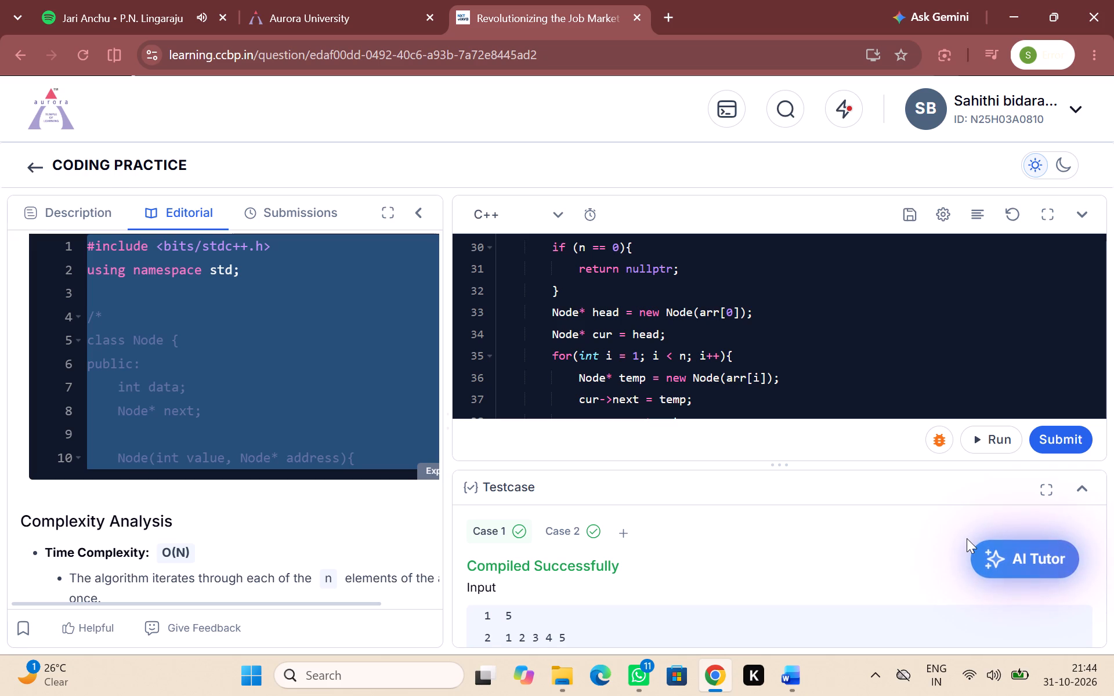
pyautogui.click(300, 343)
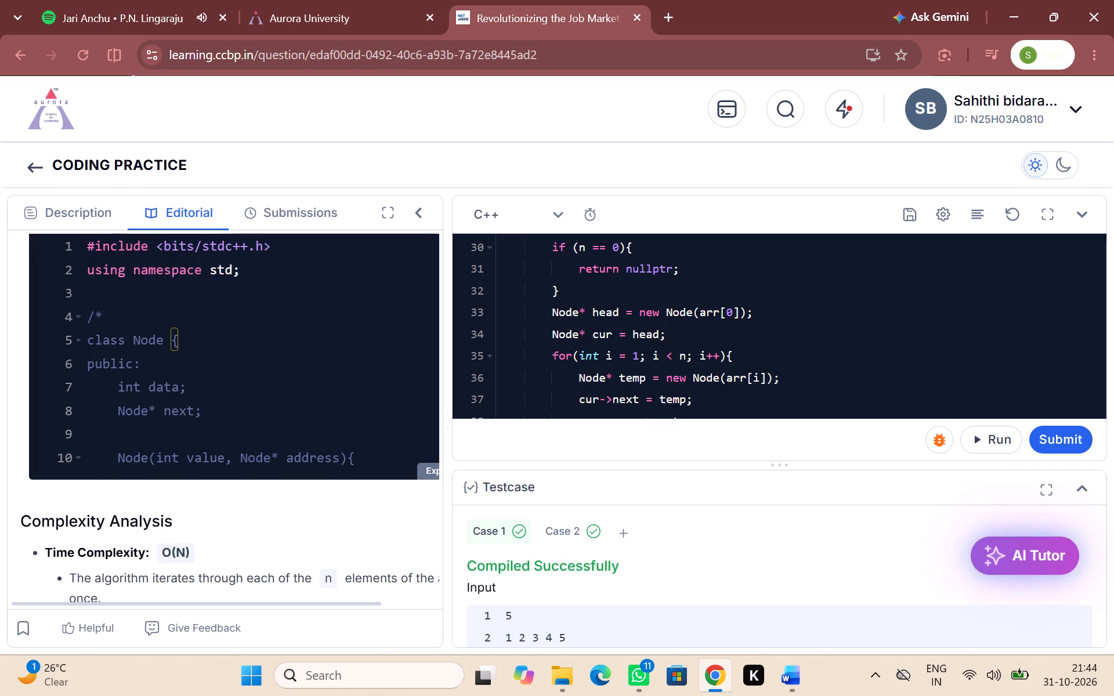
pyautogui.click(1052, 438)
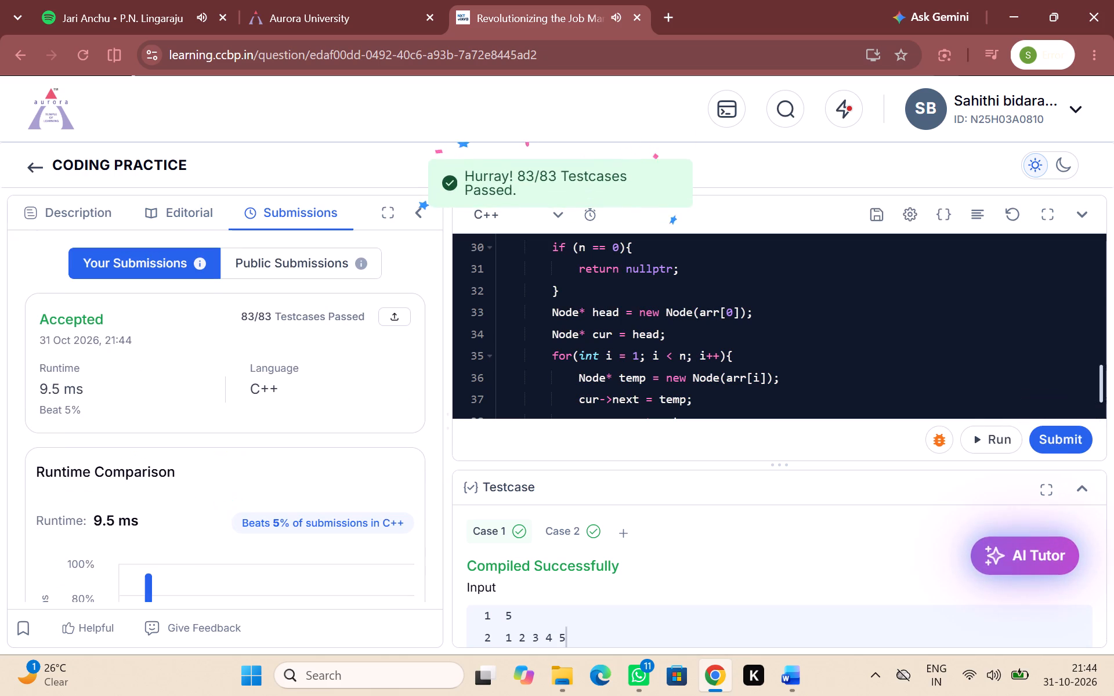
pyautogui.hscroll(8, 522, 345)
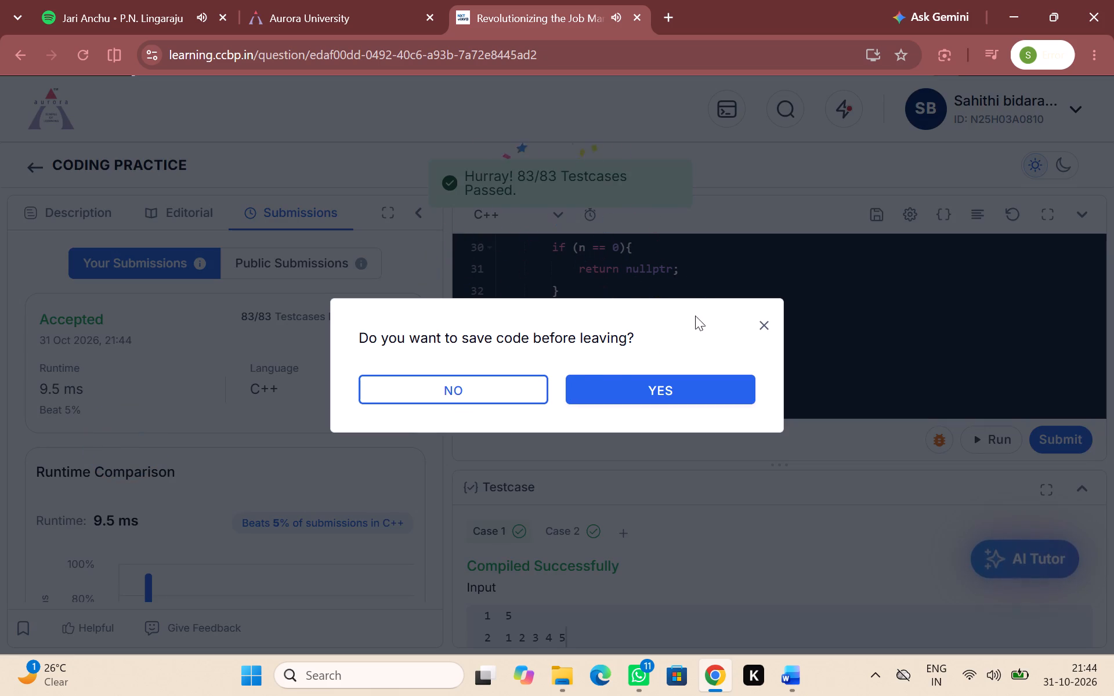
pyautogui.click(765, 325)
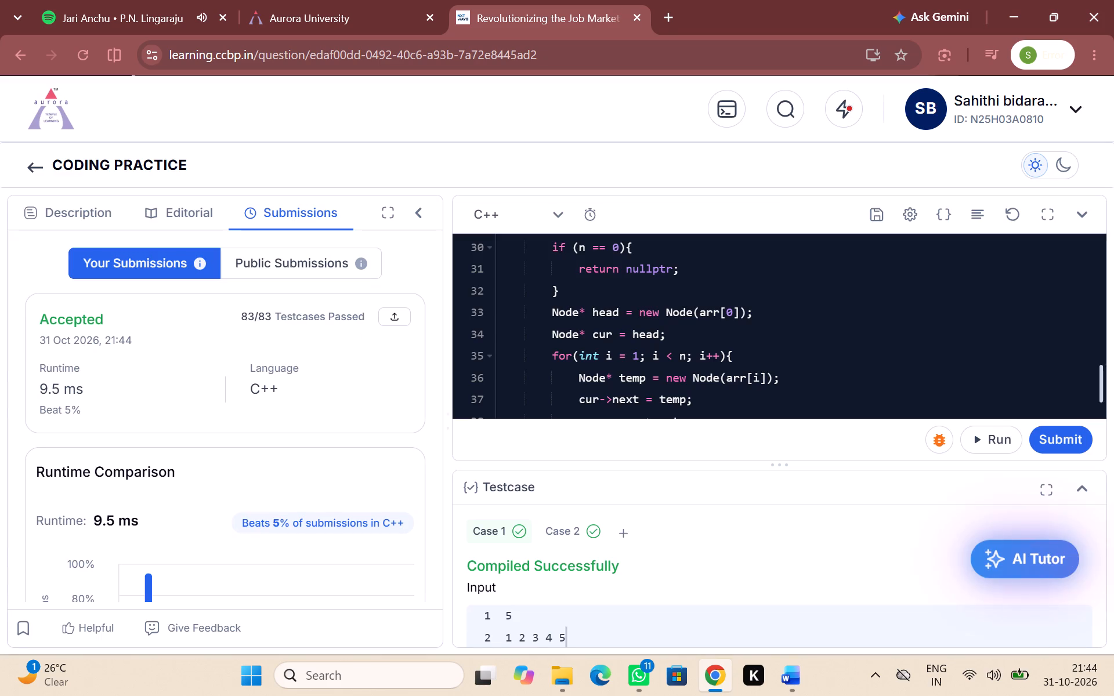
# Switch to the C++ LAB REPORT 2 document in Word and change the module heading to MODULE 2.
pyautogui.click(796, 687)
pyautogui.scroll(-8, 764, 473)
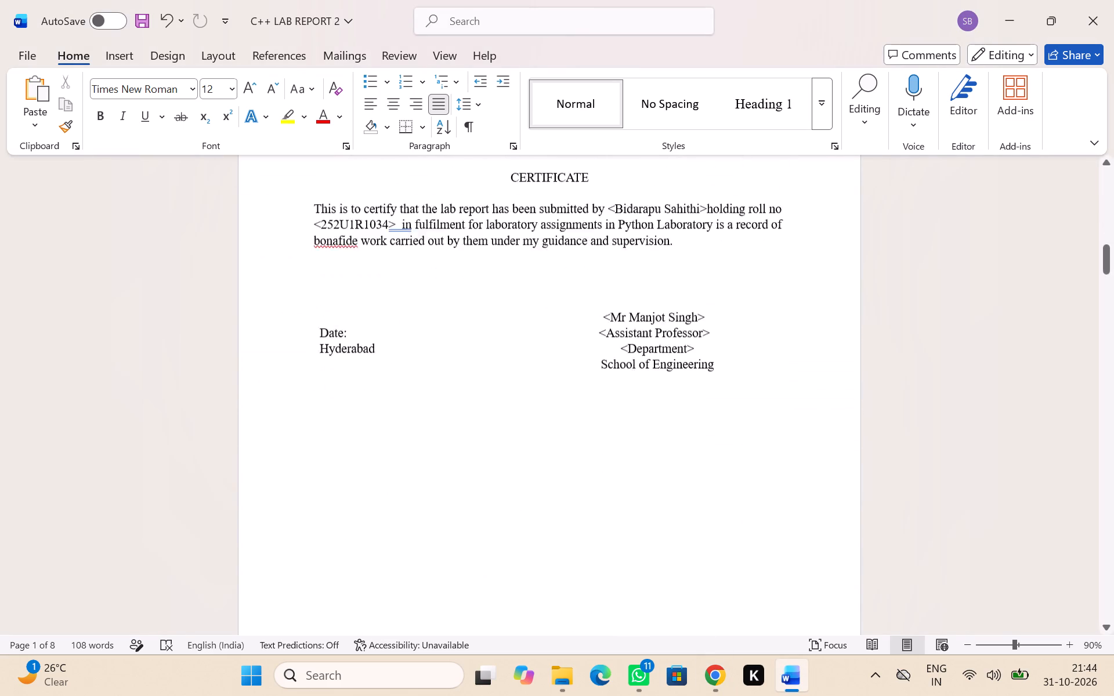
pyautogui.scroll(-4, 764, 473)
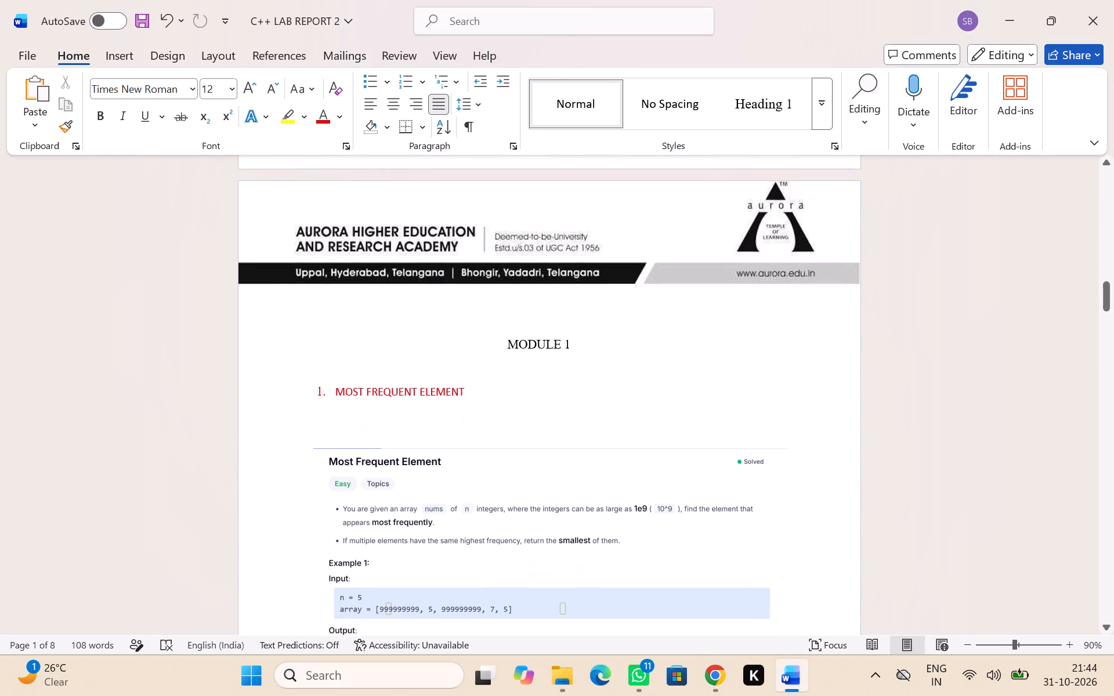
pyautogui.click(703, 349)
pyautogui.press('BackSpace')
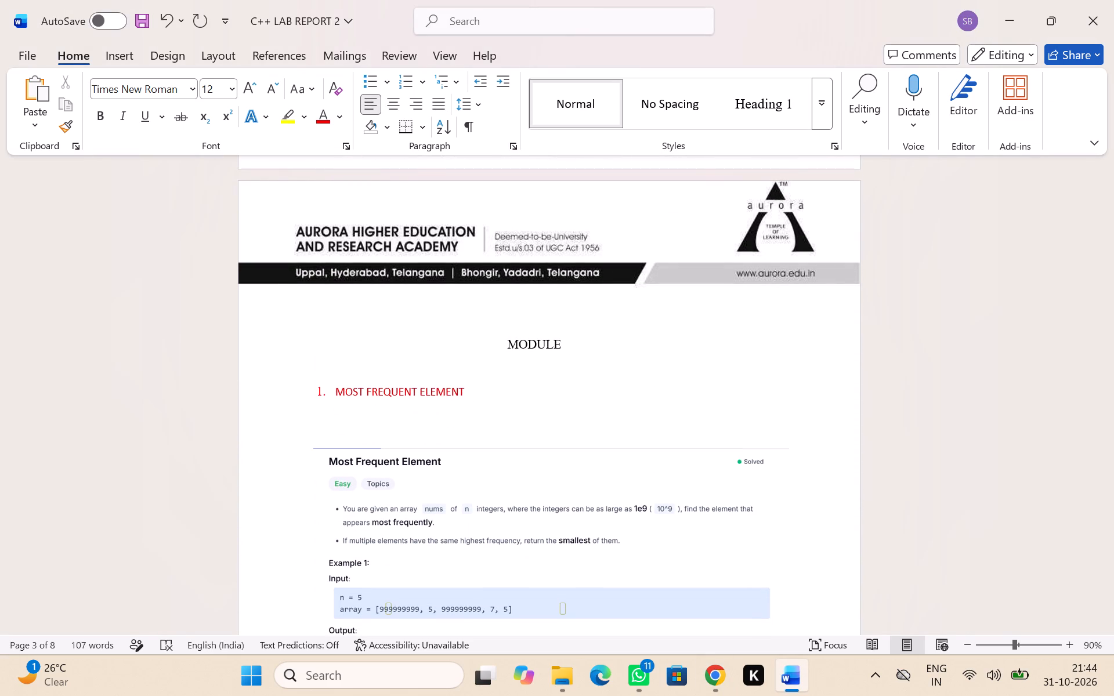
pyautogui.press('2')
# Cut the old problem description and code screenshots under the MOST FREQUENT ELEMENT heading.
pyautogui.rightClick(484, 454)
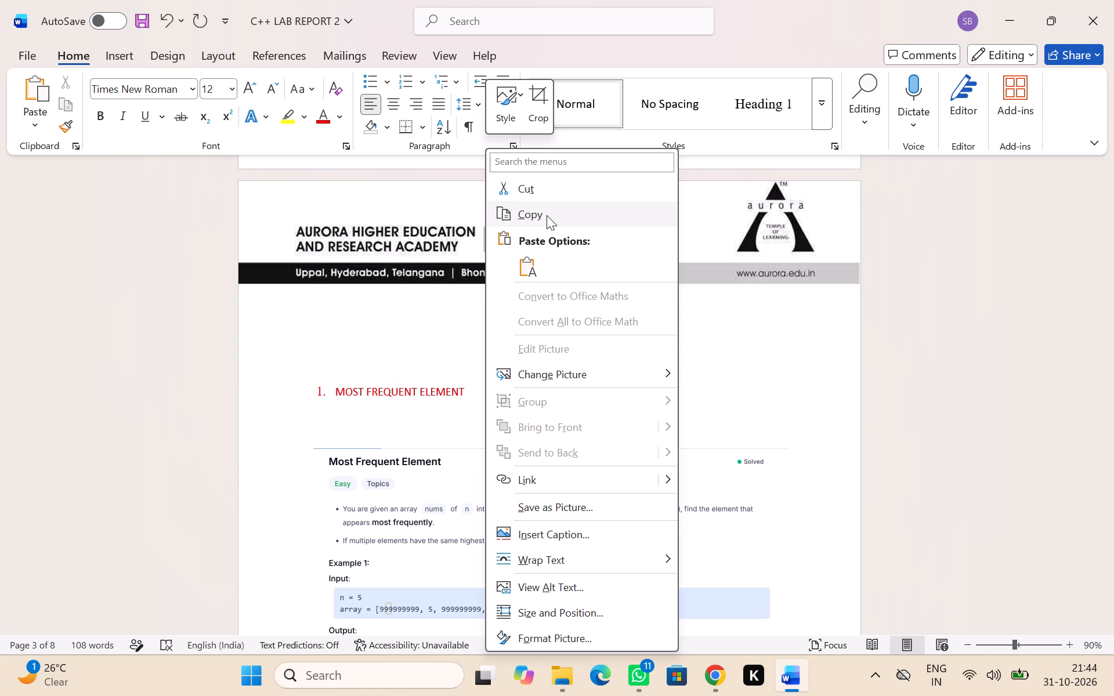
pyautogui.click(546, 191)
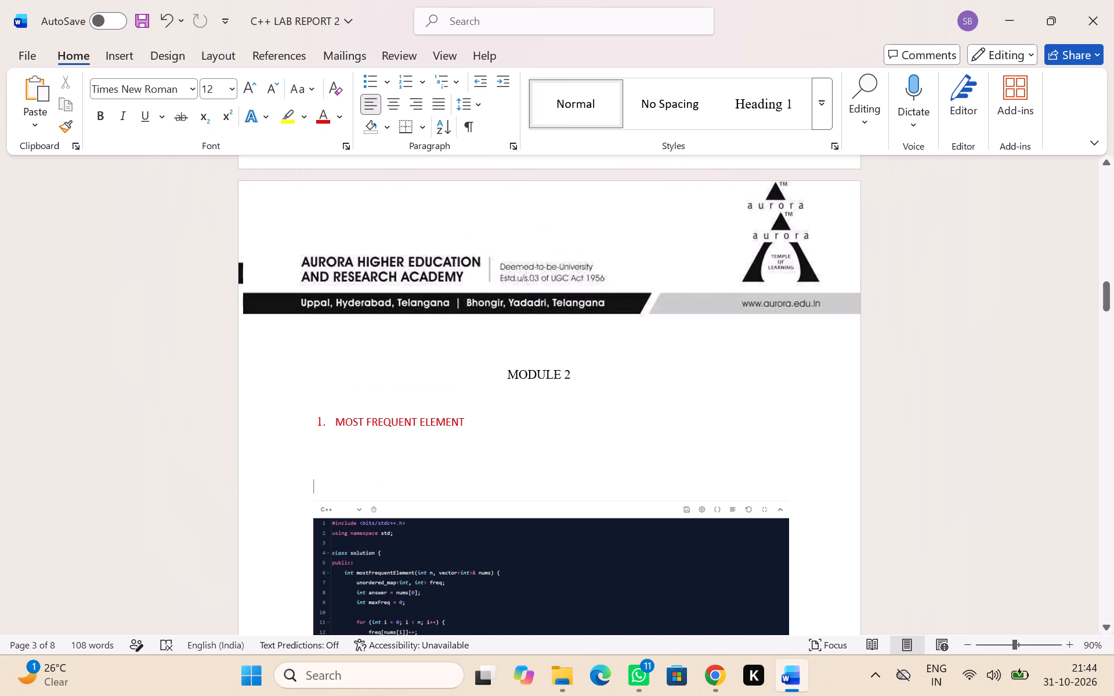
pyautogui.rightClick(451, 565)
pyautogui.click(527, 109)
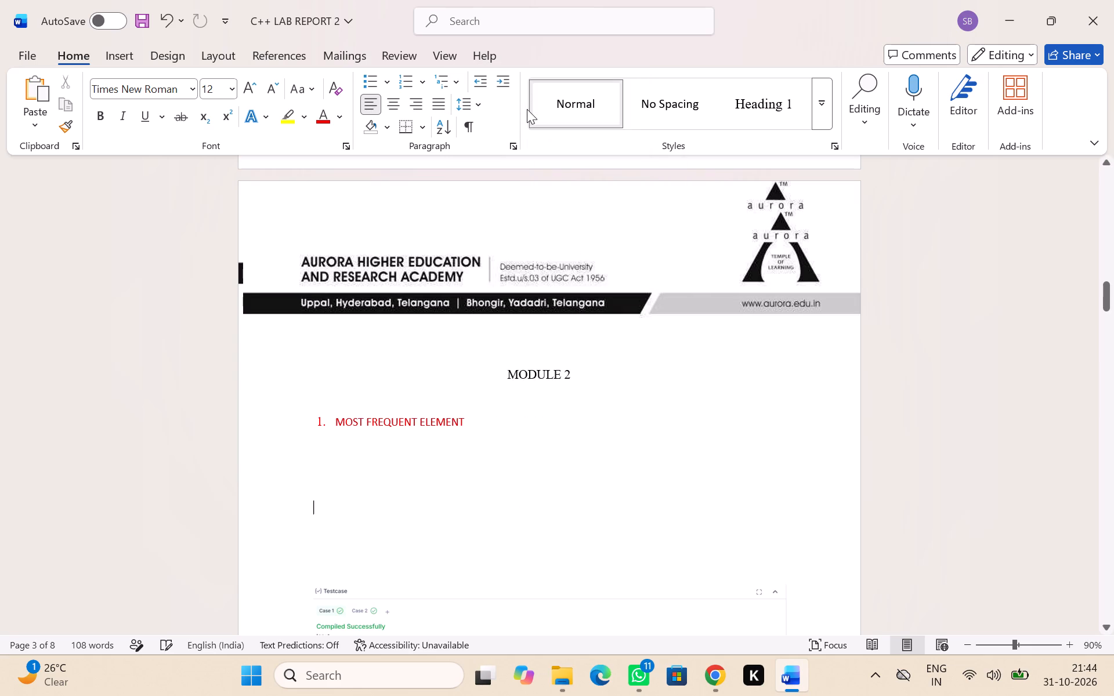
# Cut the remaining testcase screenshot under the MOST FREQUENT ELEMENT heading.
pyautogui.scroll(-2, 494, 481)
pyautogui.rightClick(494, 481)
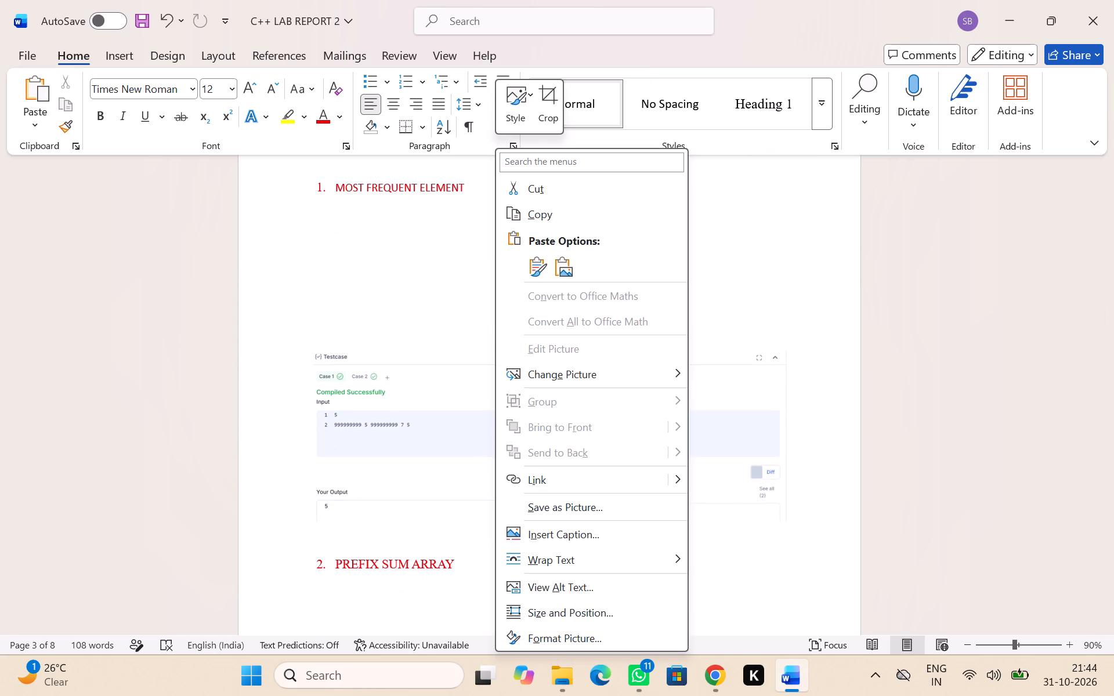
pyautogui.click(574, 193)
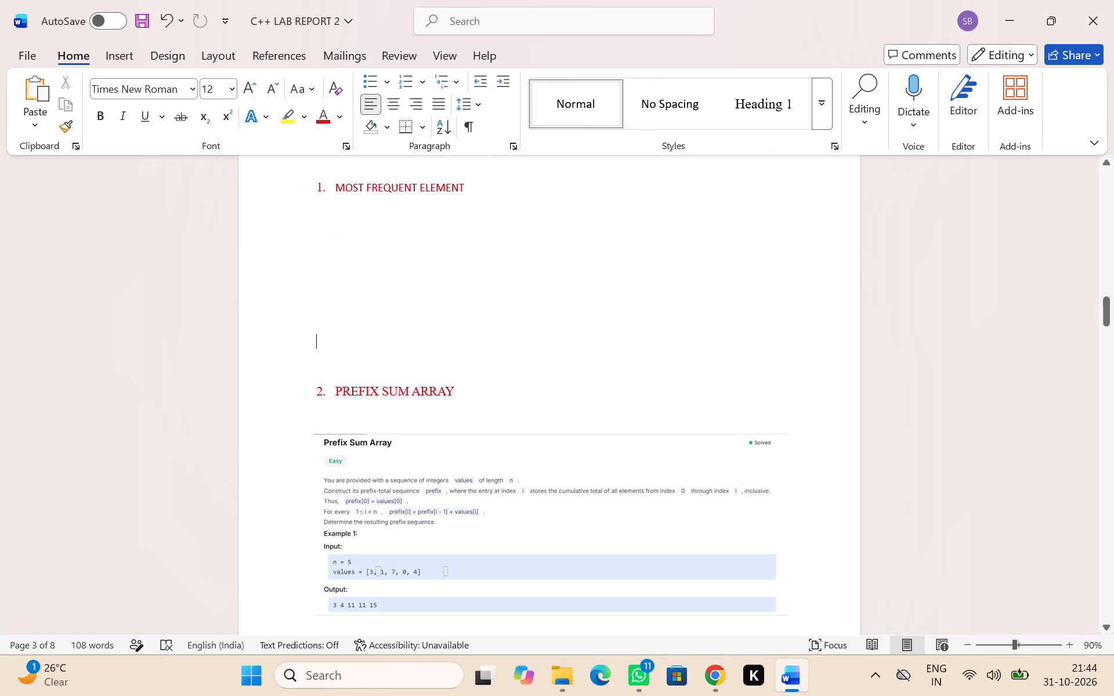
# Cut the problem description, code and testcase screenshots under the PREFIX SUM ARRAY heading.
pyautogui.rightClick(460, 447)
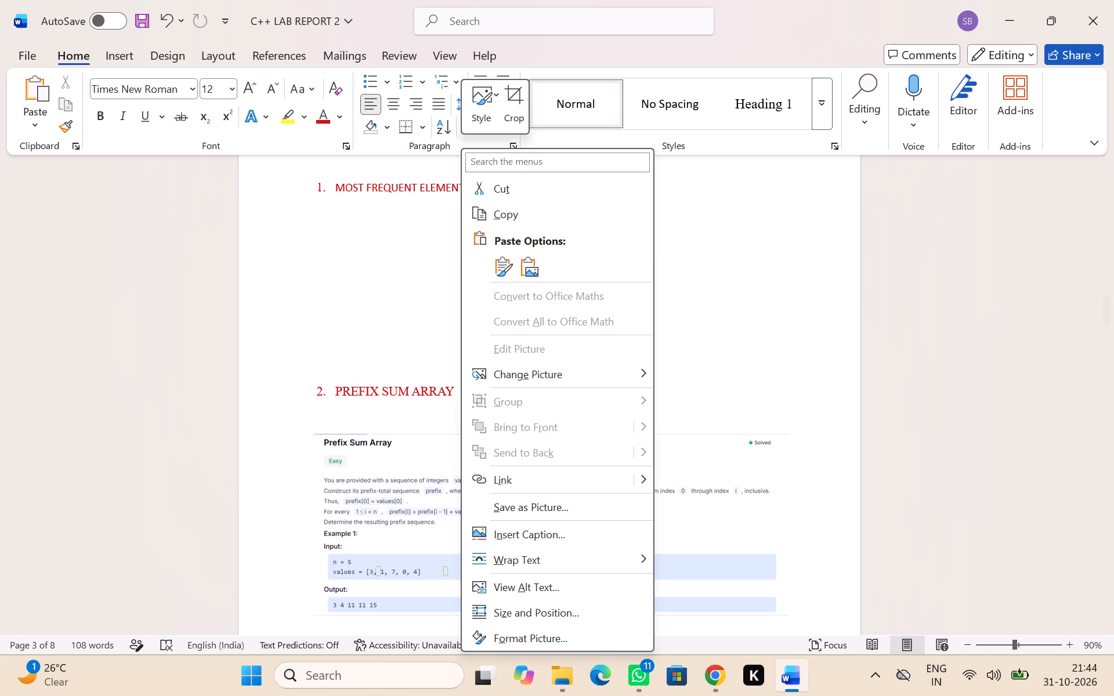
pyautogui.click(529, 194)
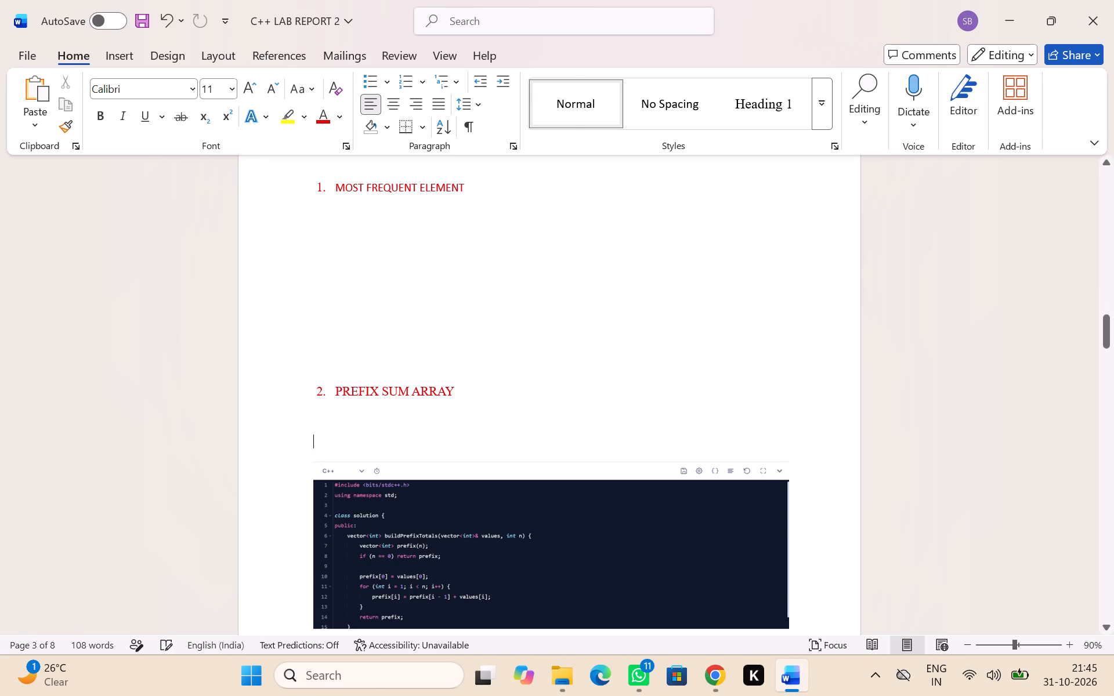
pyautogui.rightClick(506, 481)
pyautogui.click(565, 198)
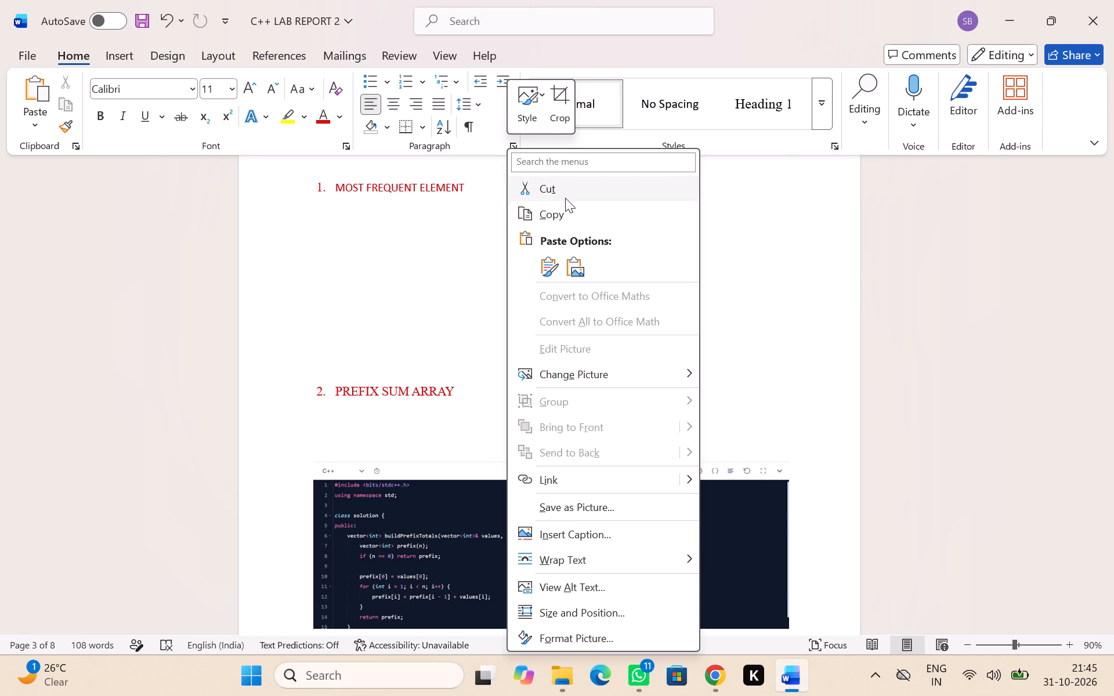
pyautogui.scroll(-1, 466, 475)
pyautogui.rightClick(466, 475)
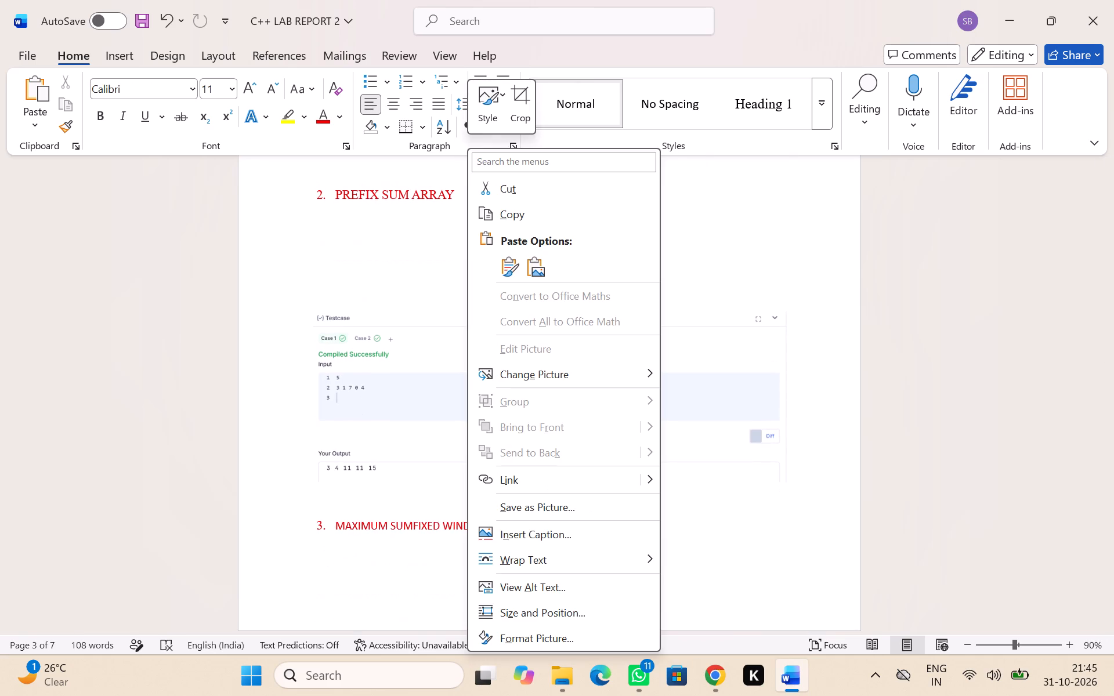
pyautogui.click(538, 195)
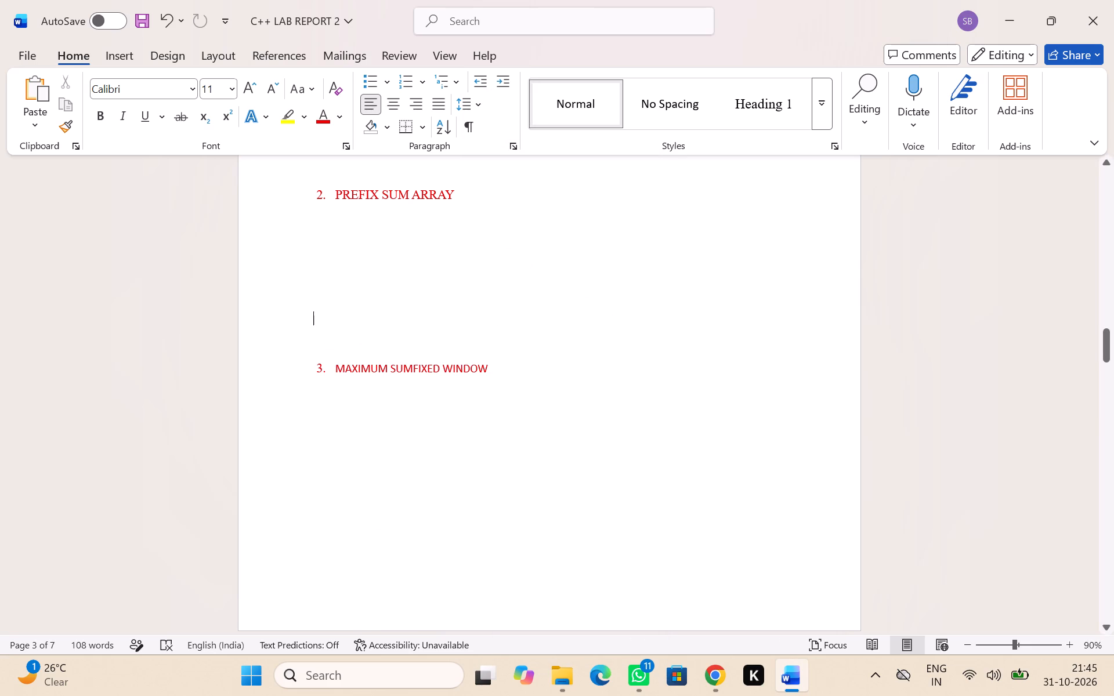
# Cut the Maximum Sum Fixed Window problem description and its code screenshot.
pyautogui.scroll(-1, 491, 424)
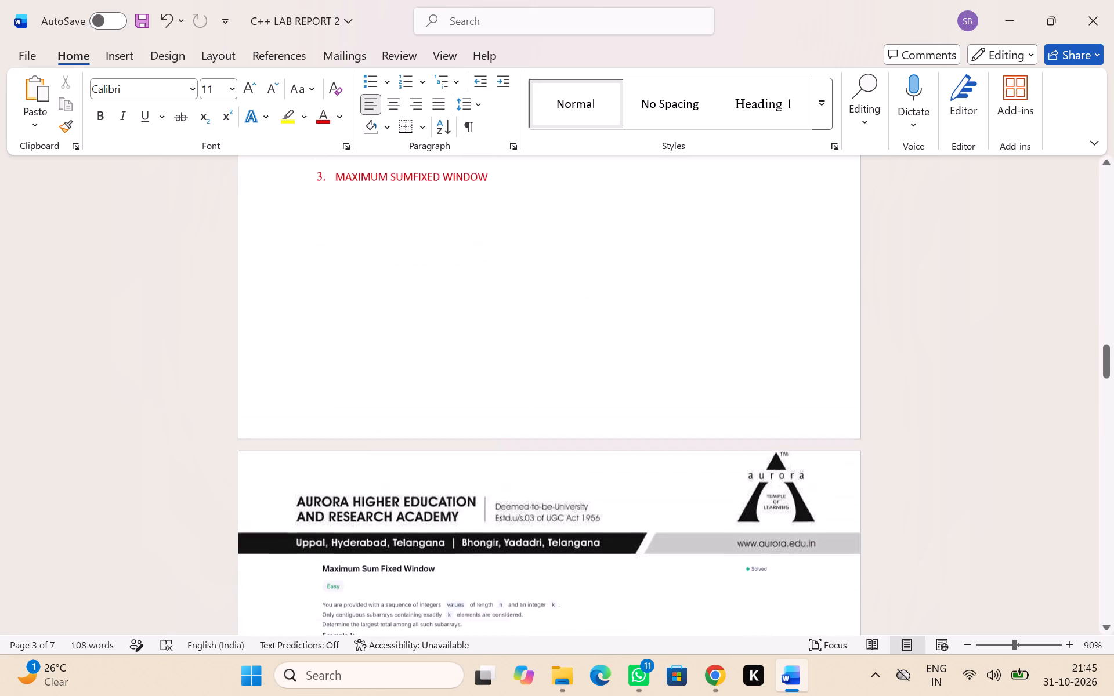
pyautogui.scroll(-3, 491, 424)
pyautogui.rightClick(491, 424)
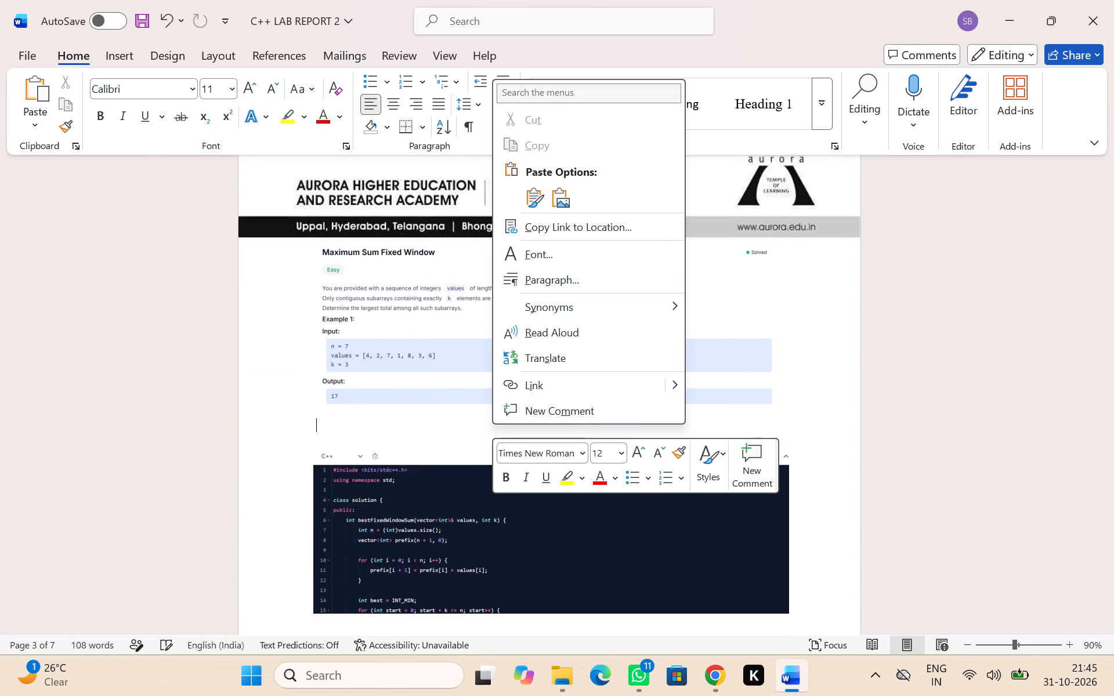
pyautogui.click(376, 357)
pyautogui.rightClick(376, 357)
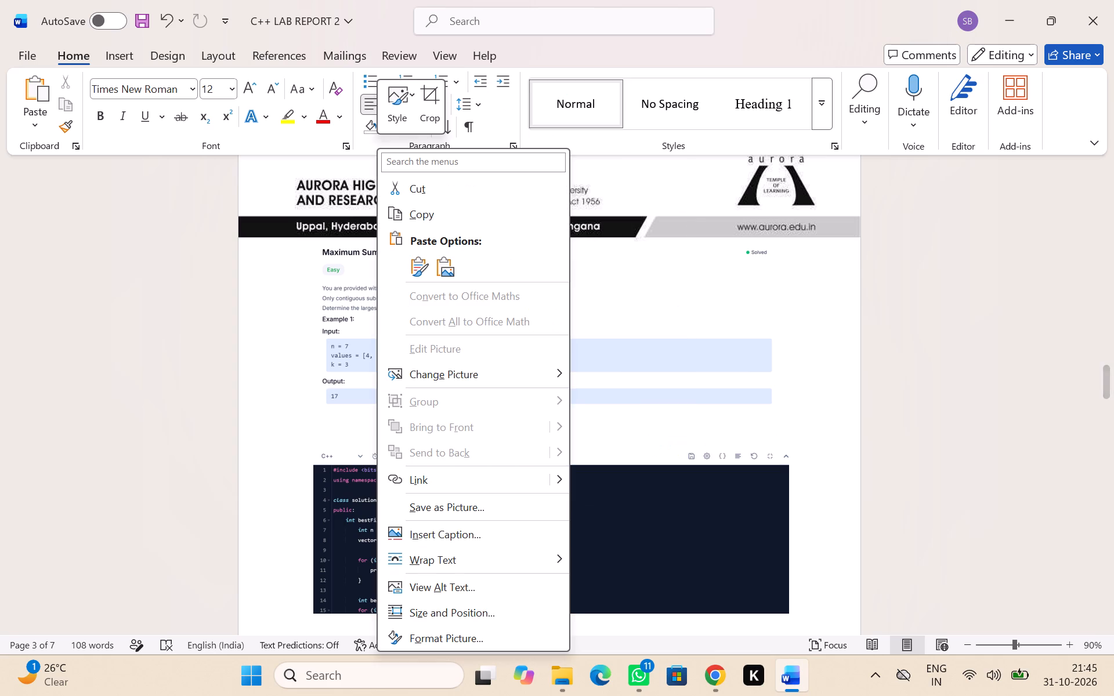
pyautogui.click(484, 178)
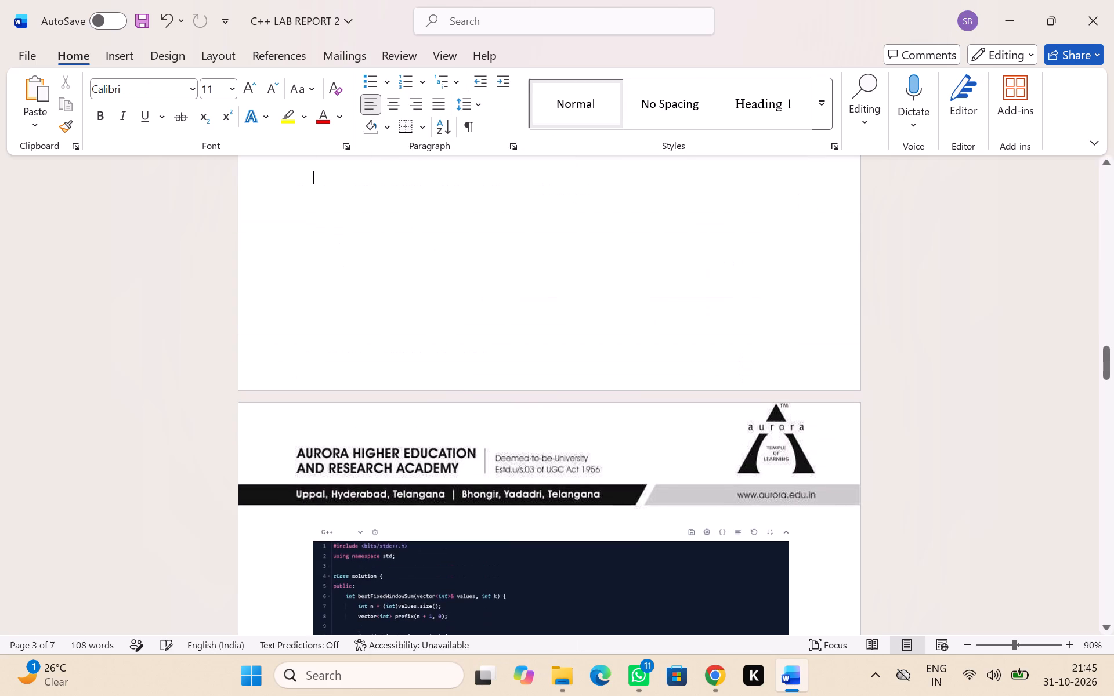
pyautogui.rightClick(446, 599)
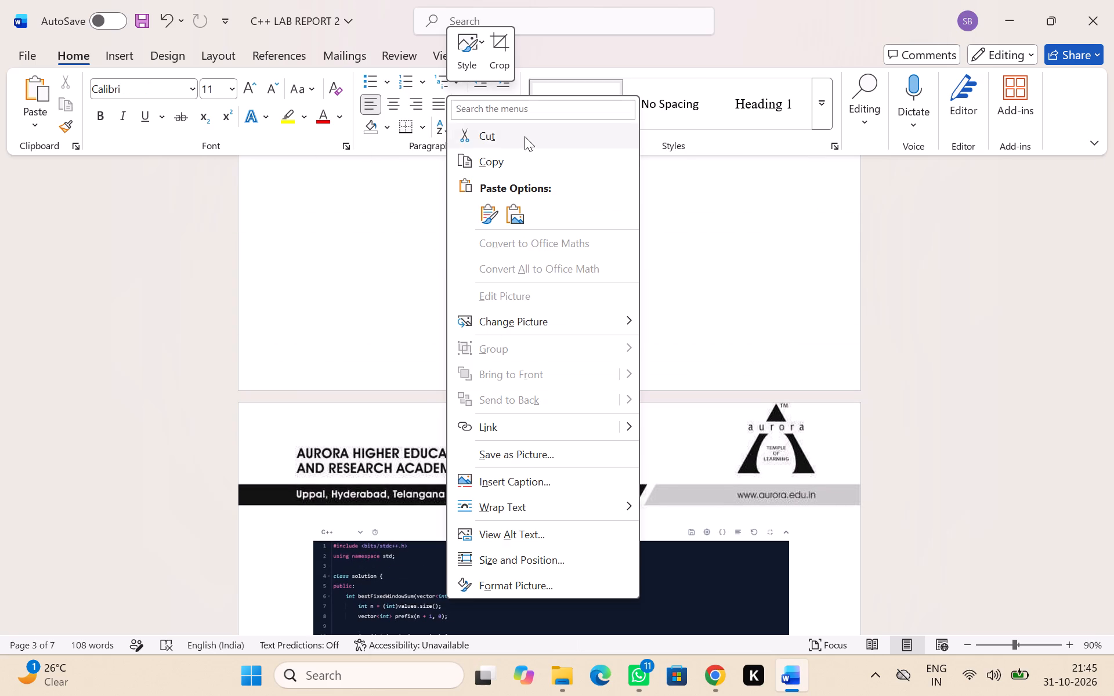
pyautogui.click(525, 136)
# Cut the problem description and code screenshots under the LONGEST SUB-ARRAY WITH SUM K heading.
pyautogui.scroll(-3, 513, 339)
pyautogui.rightClick(516, 287)
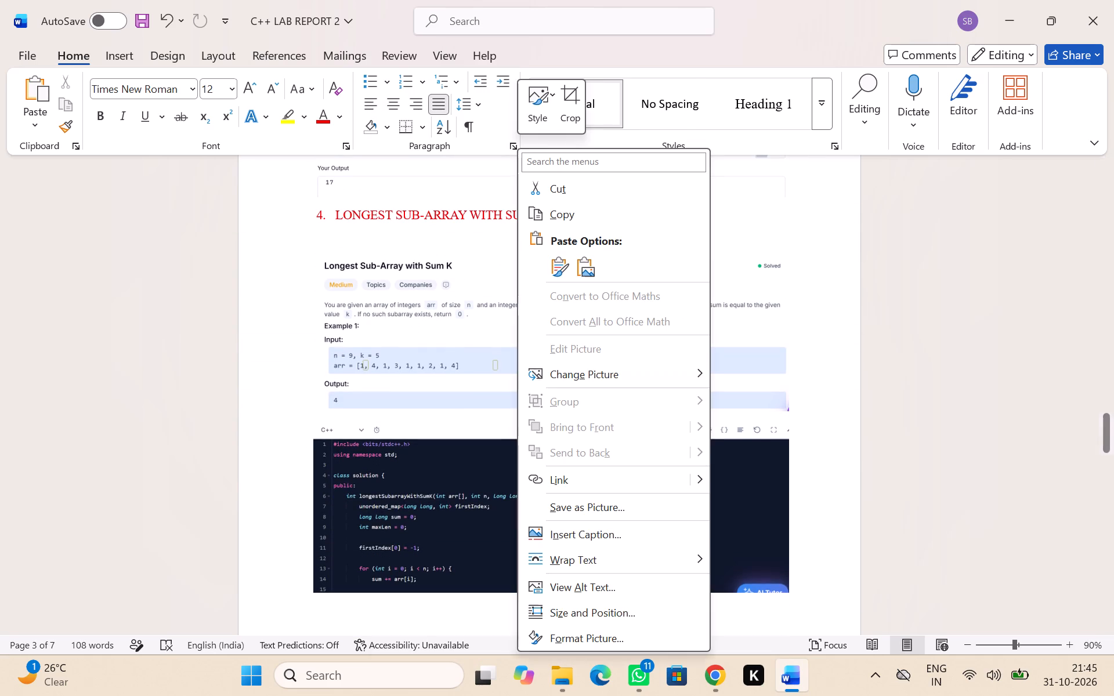
pyautogui.click(551, 198)
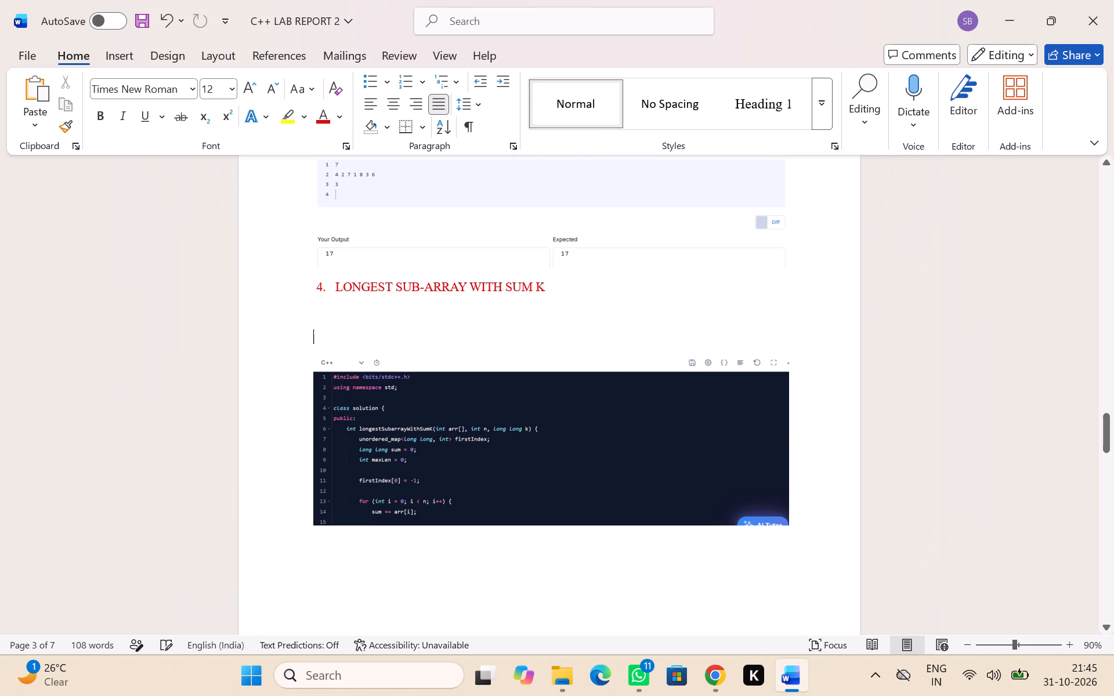
pyautogui.rightClick(501, 408)
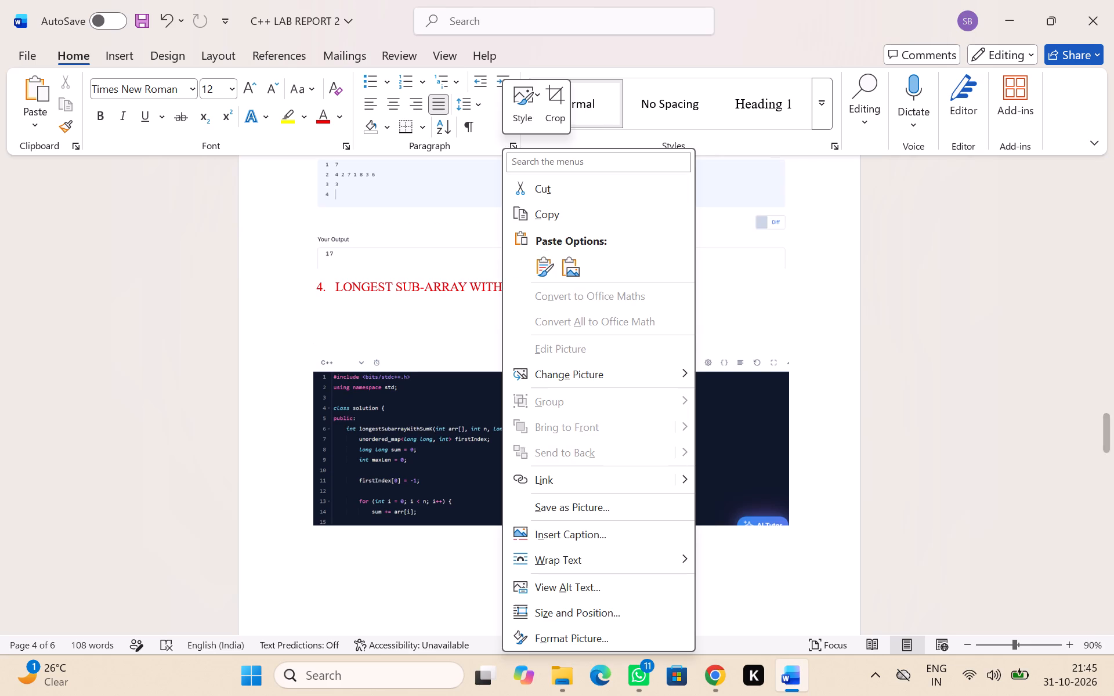
pyautogui.click(569, 190)
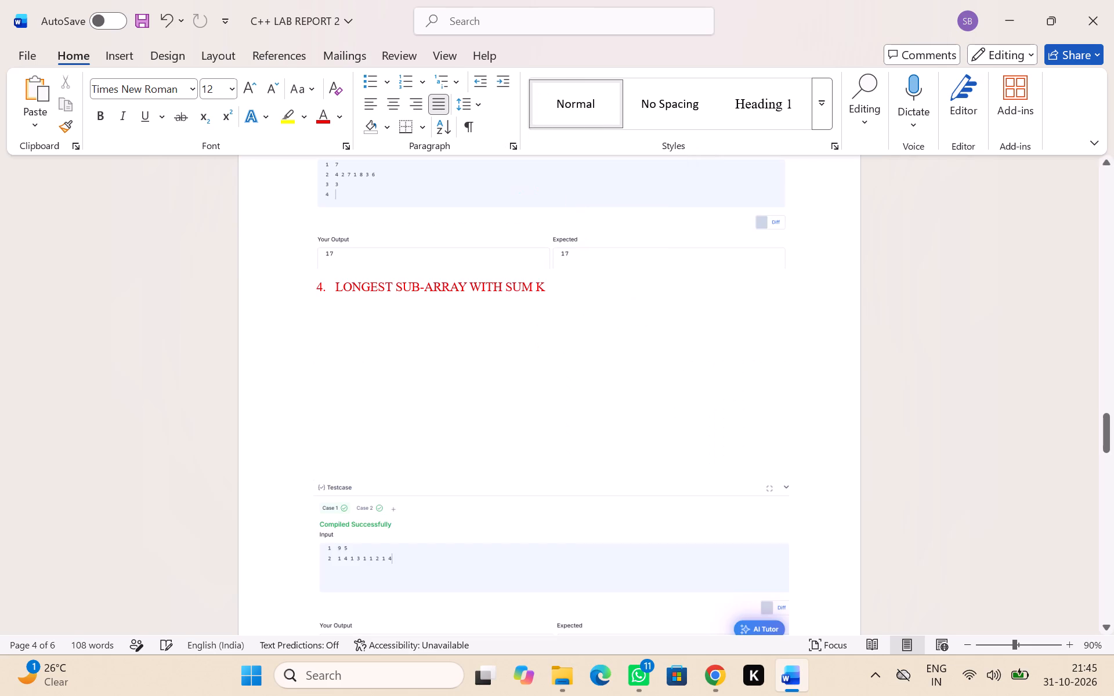
# Cut the Maximum Sum Fixed Window testcase screenshot above the LONGEST SUB-ARRAY WITH SUM K heading.
pyautogui.scroll(2, 555, 206)
pyautogui.rightClick(433, 487)
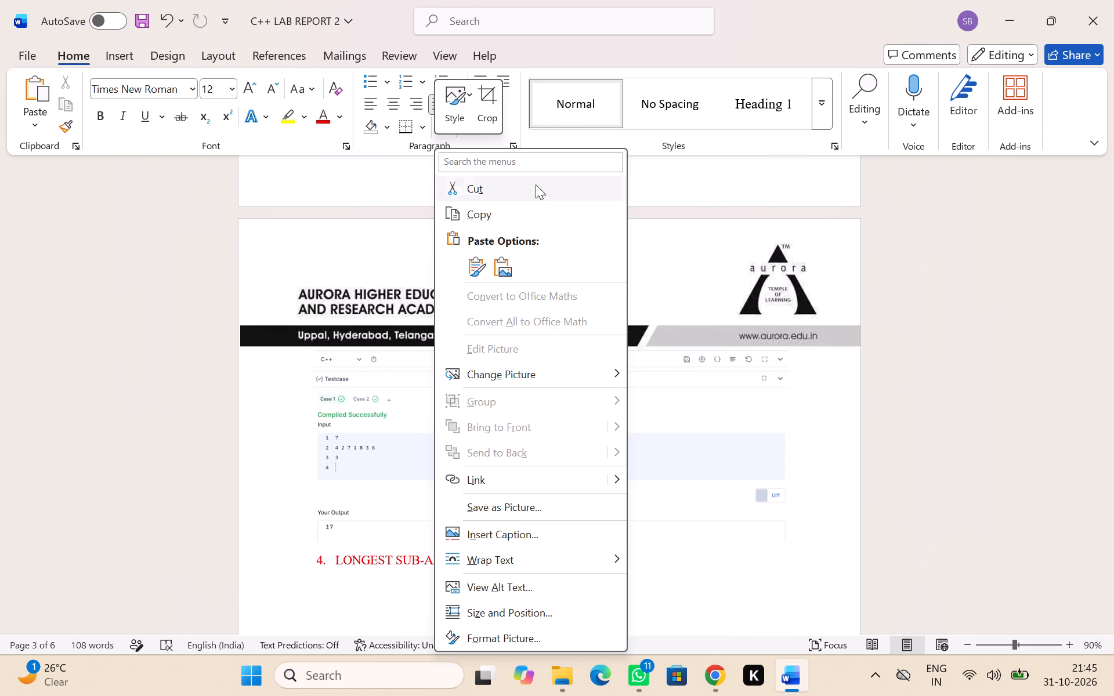
pyautogui.click(533, 193)
# Cut the problem description and code screenshots under the LARGEST SUBARRAY SUM heading.
pyautogui.scroll(-1, 505, 400)
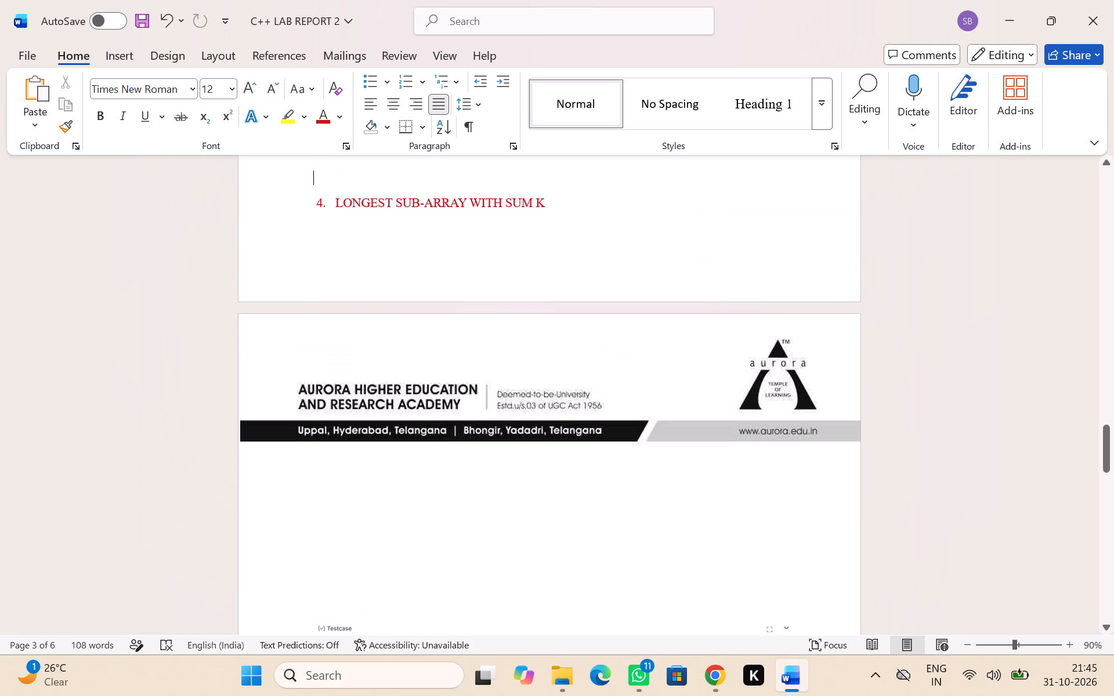
pyautogui.scroll(-2, 505, 400)
pyautogui.rightClick(505, 400)
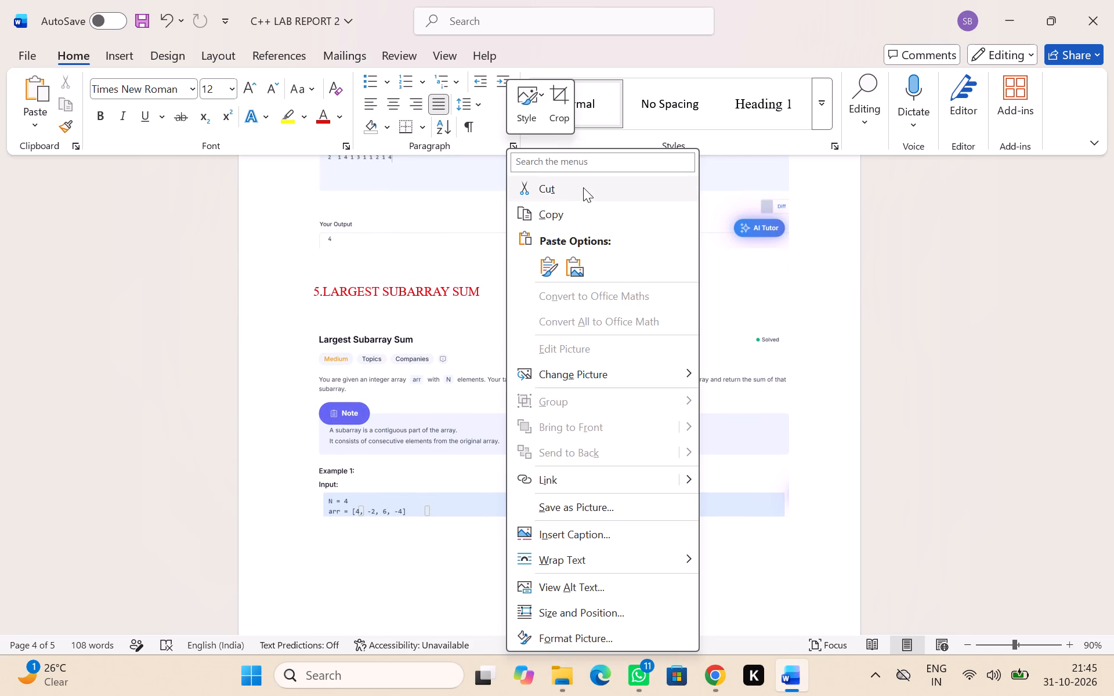
pyautogui.click(583, 187)
pyautogui.rightClick(490, 386)
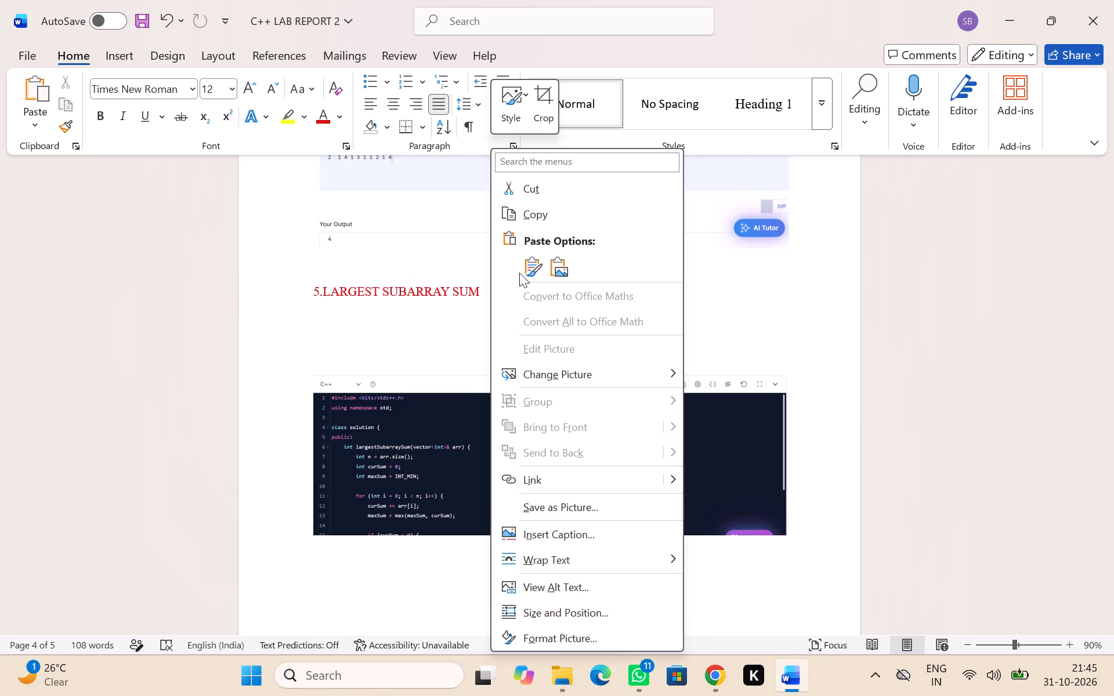
pyautogui.click(548, 193)
# Cut the testcase screenshots under the LONGEST SUB-ARRAY WITH SUM K and LARGEST SUBARRAY SUM headings.
pyautogui.scroll(1, 534, 229)
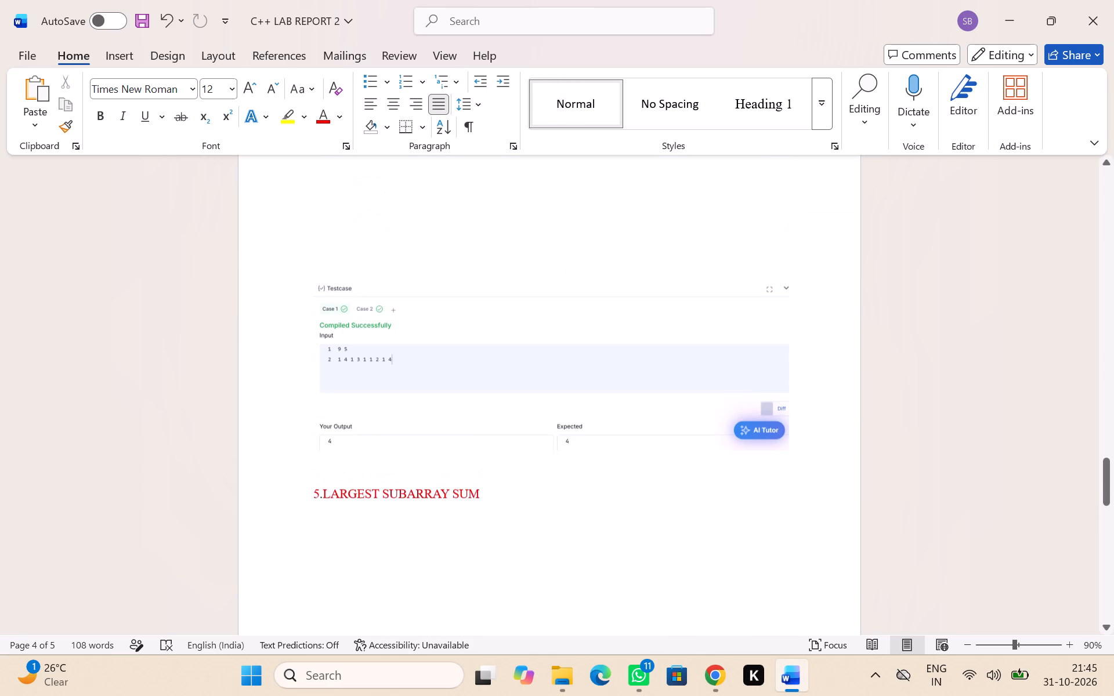
pyautogui.rightClick(472, 352)
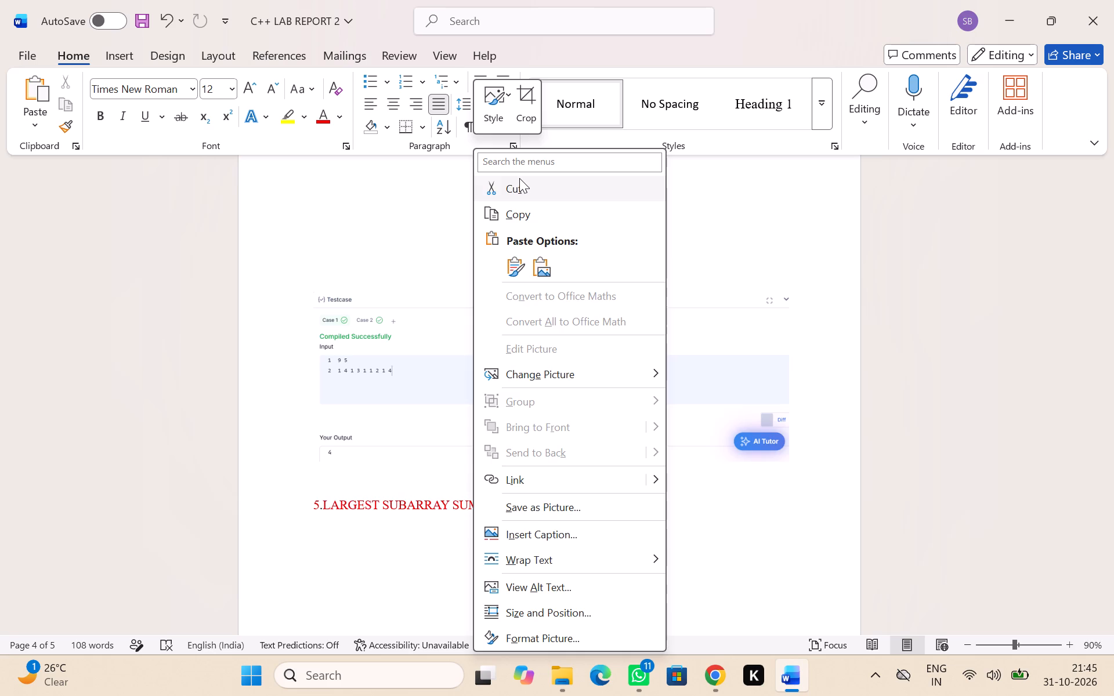
pyautogui.click(519, 178)
pyautogui.scroll(-2, 407, 390)
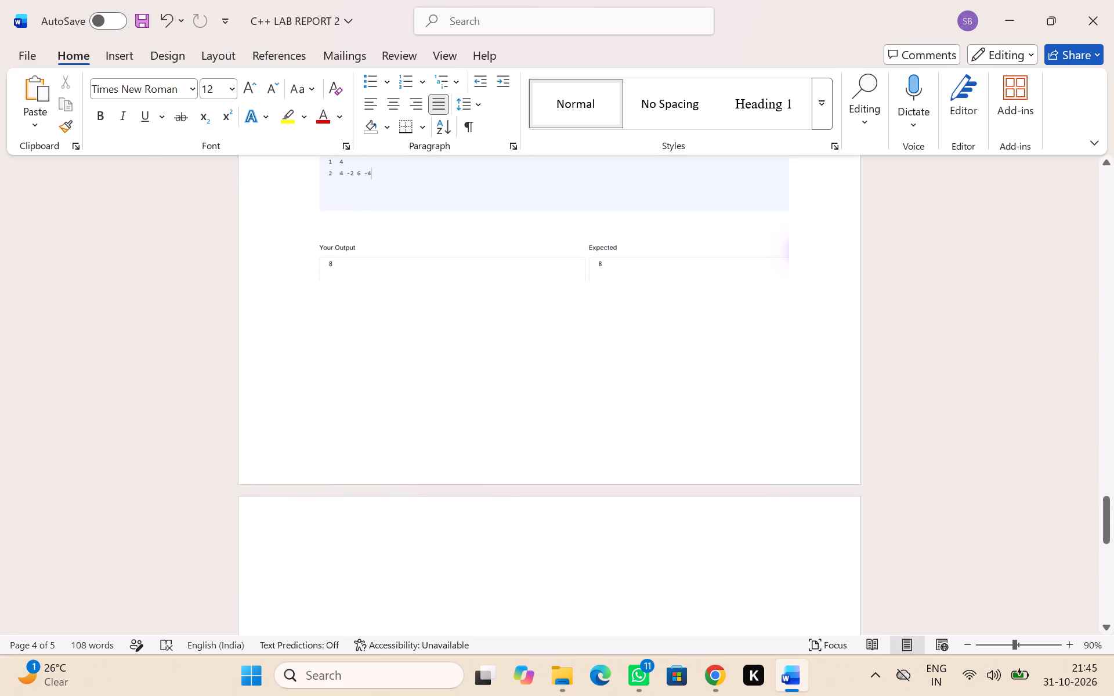
pyautogui.scroll(1, 431, 315)
pyautogui.rightClick(431, 315)
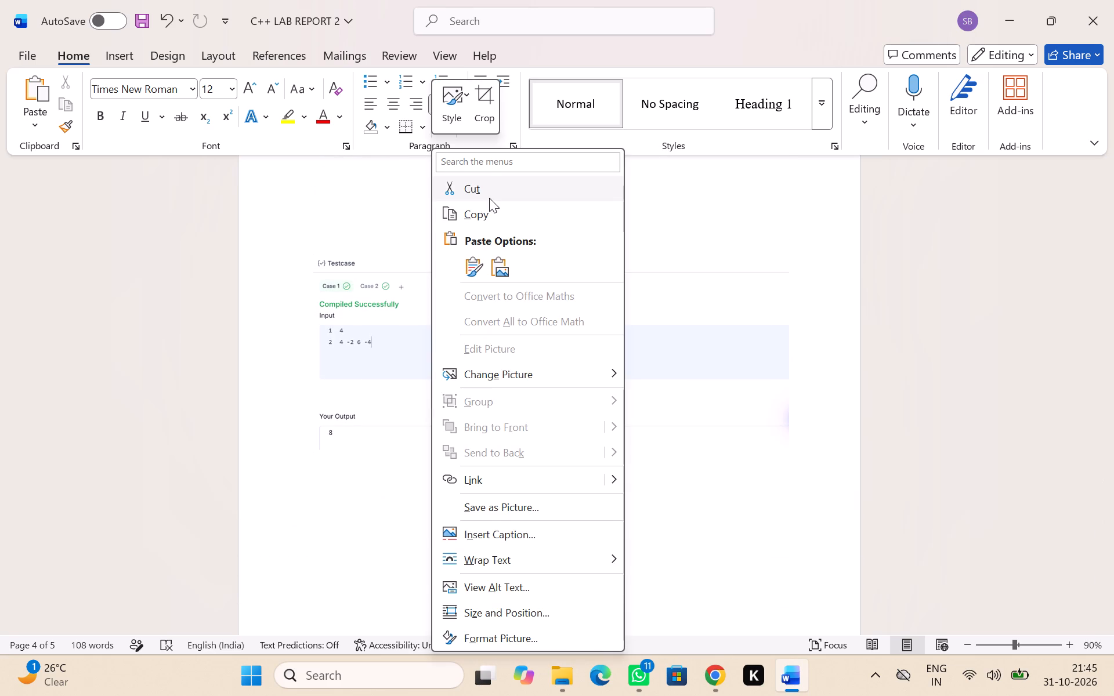
pyautogui.click(489, 198)
# Delete the red headings LARGEST SUBARRAY SUM, LONGEST SUB-ARRAY WITH SUM K and MAXIMUM SUMFIXED WINDOW.
pyautogui.scroll(2, 463, 239)
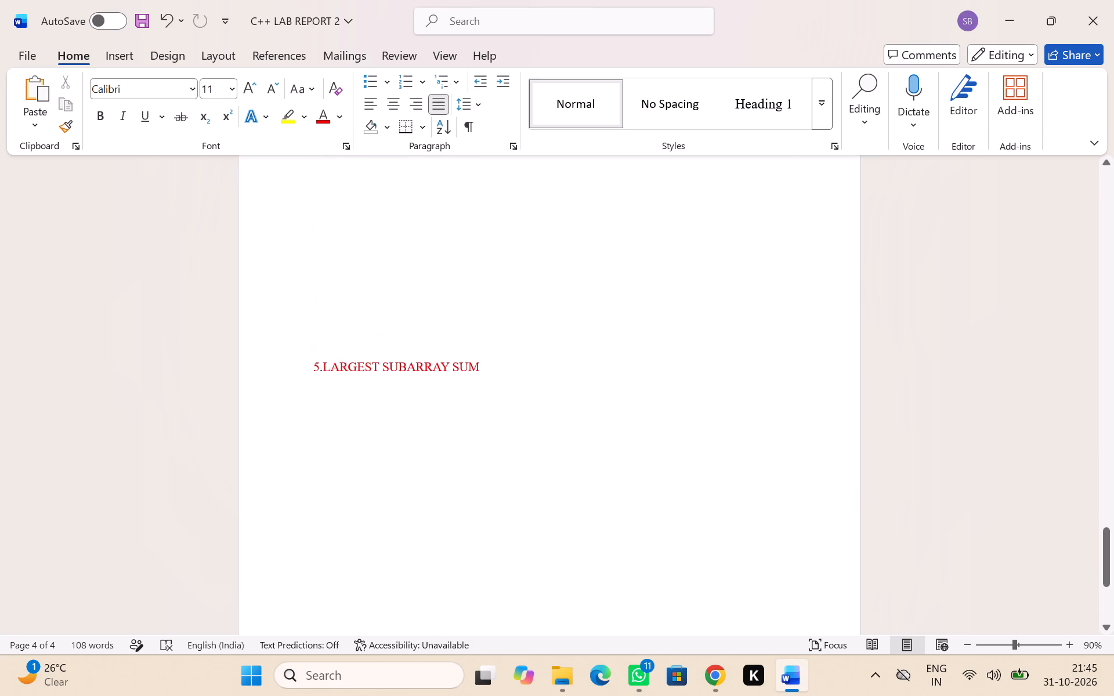
pyautogui.moveTo(317, 317); pyautogui.dragTo(442, 400)
pyautogui.press('BackSpace')
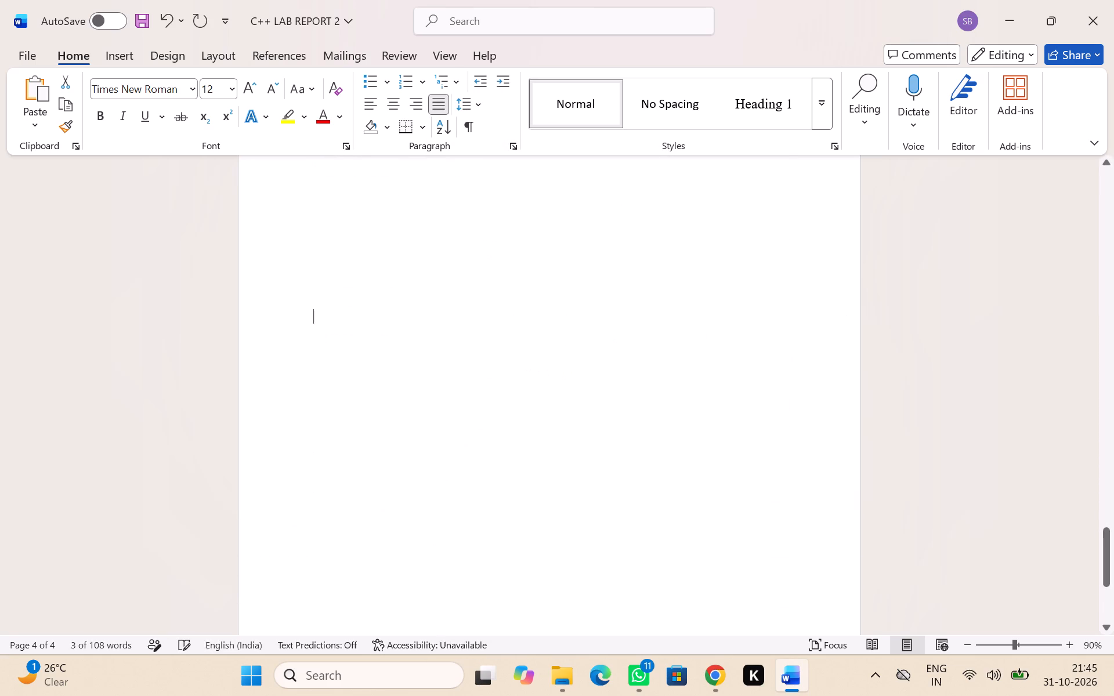
pyautogui.scroll(4, 442, 400)
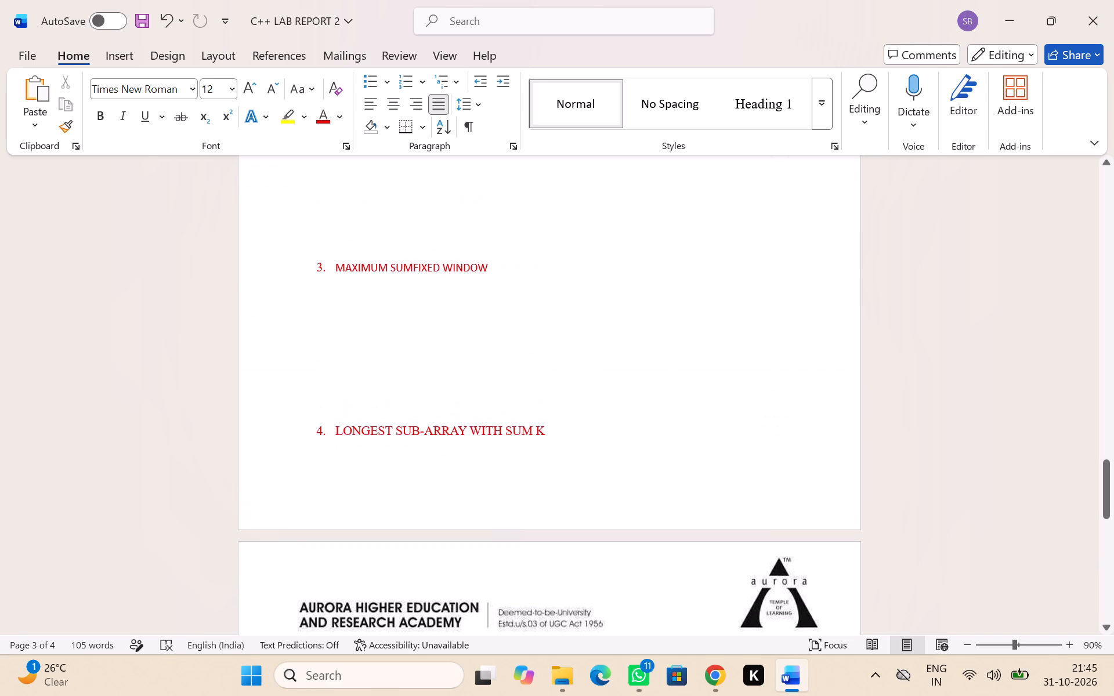
pyautogui.moveTo(318, 423); pyautogui.dragTo(466, 455)
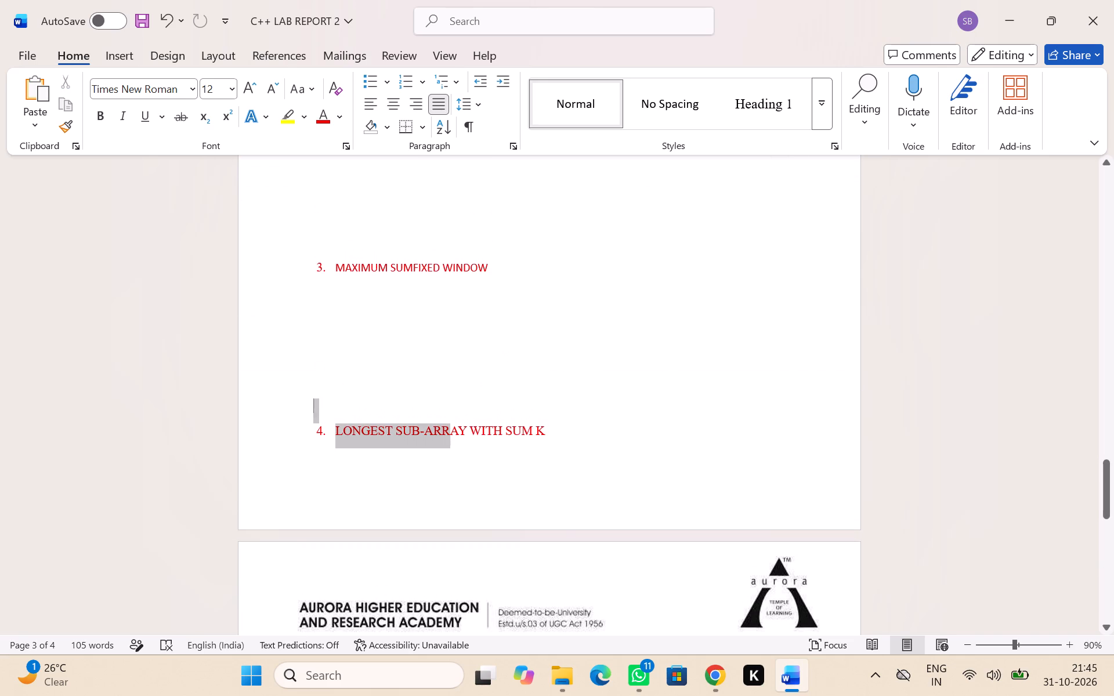
pyautogui.moveTo(466, 455); pyautogui.dragTo(556, 452)
pyautogui.press('BackSpace')
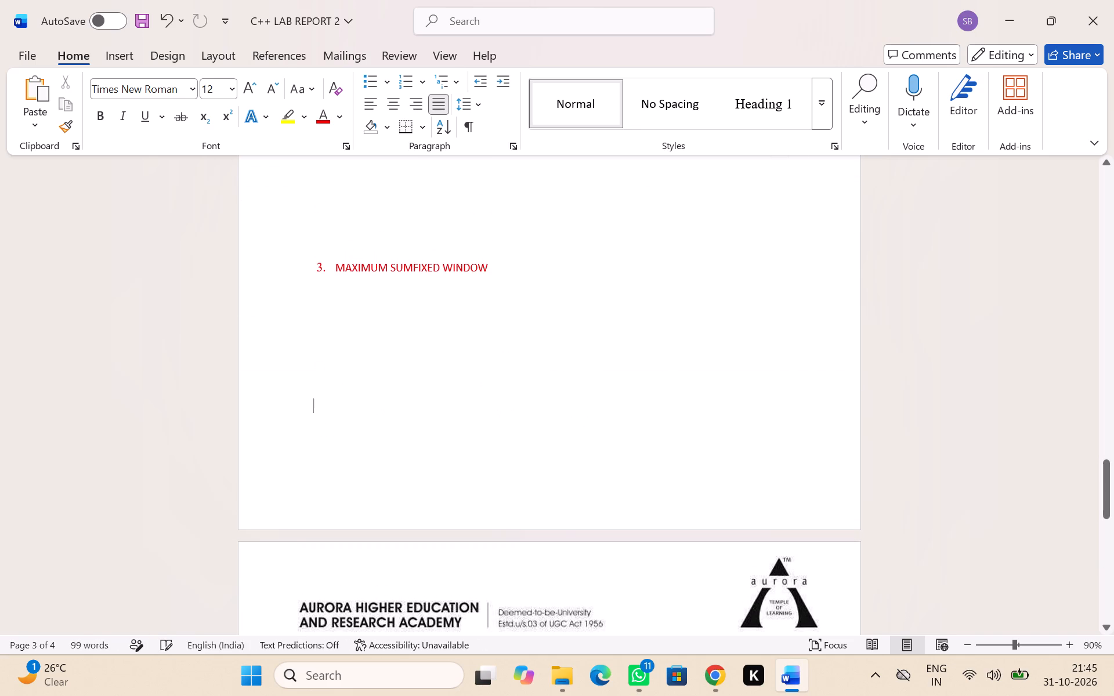
pyautogui.moveTo(298, 244); pyautogui.dragTo(504, 294)
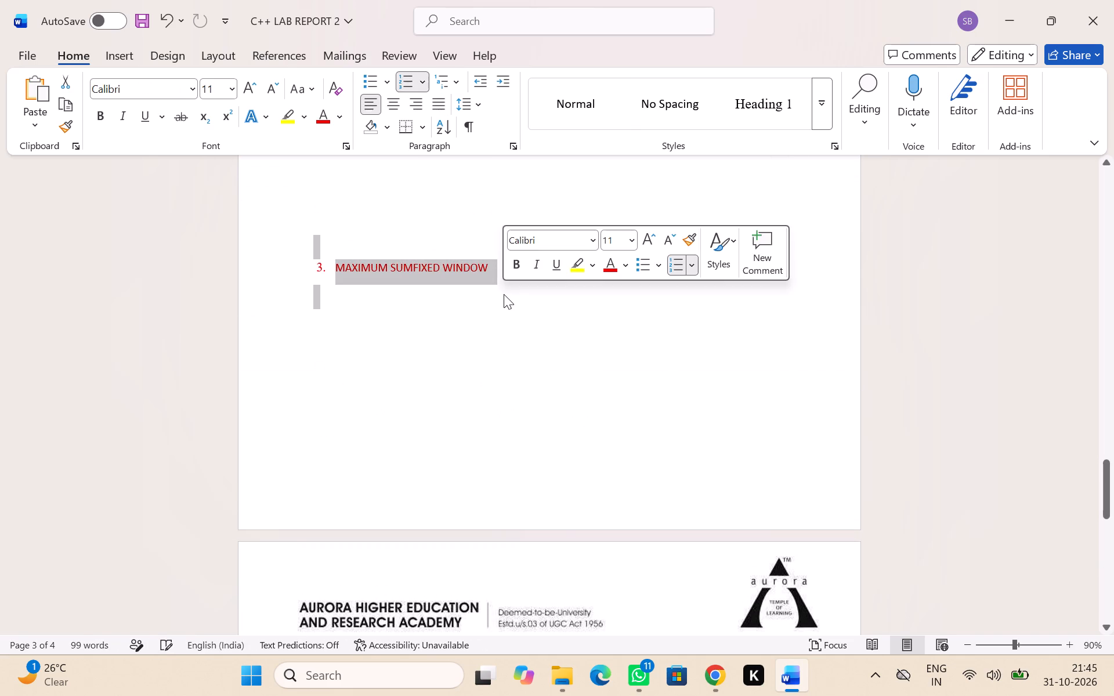
pyautogui.press('BackSpace')
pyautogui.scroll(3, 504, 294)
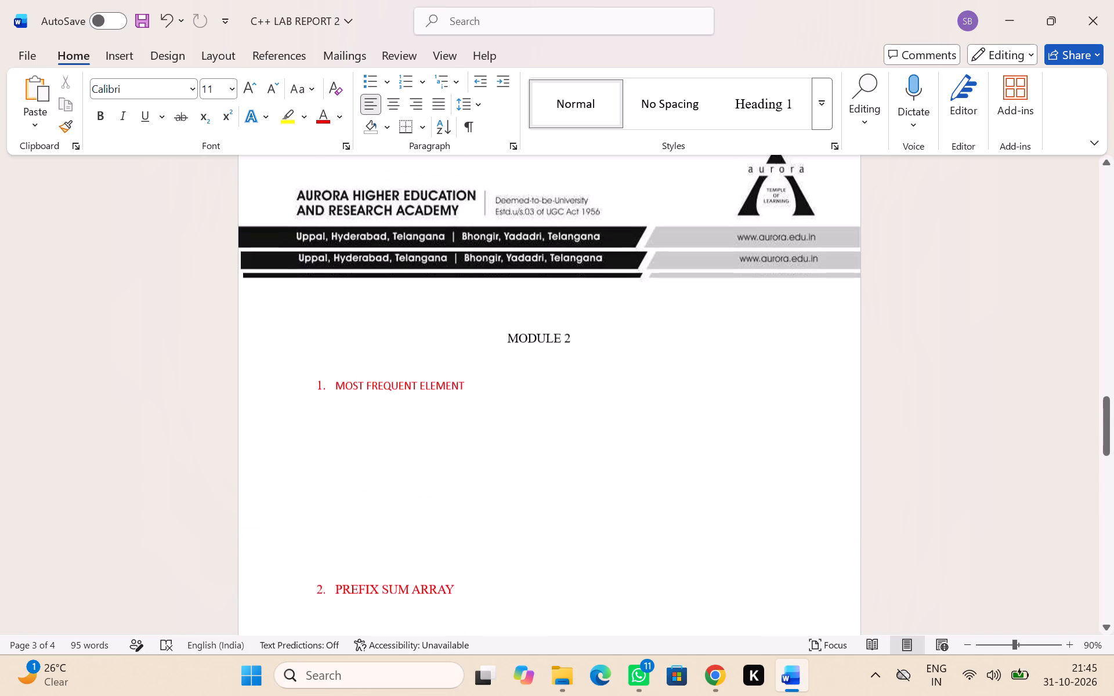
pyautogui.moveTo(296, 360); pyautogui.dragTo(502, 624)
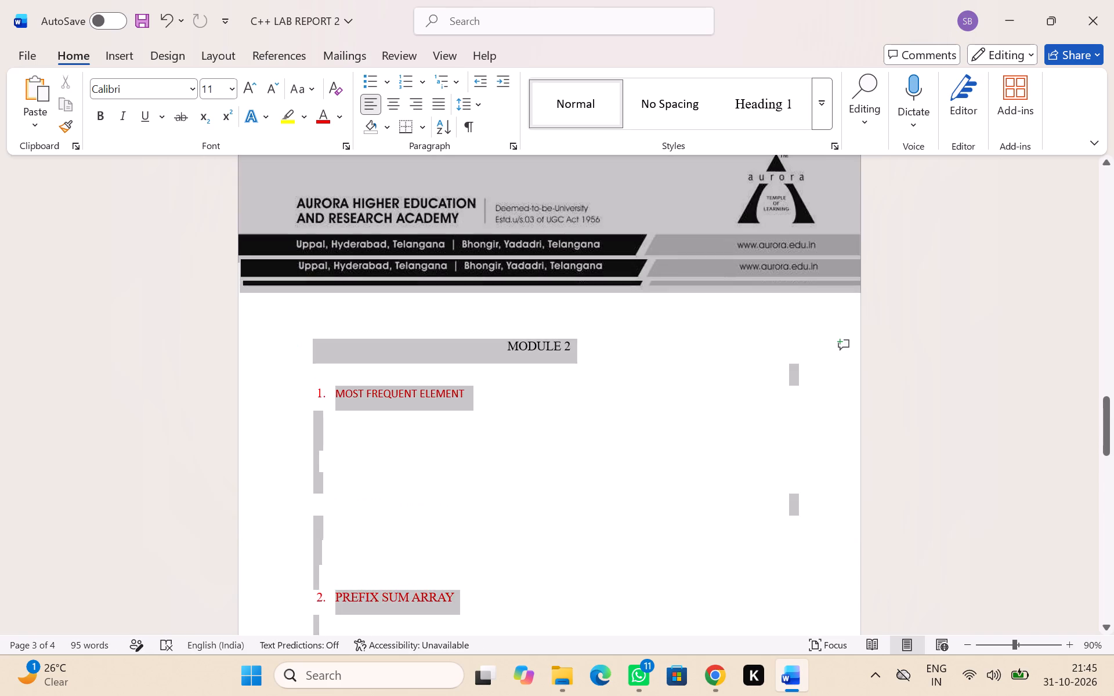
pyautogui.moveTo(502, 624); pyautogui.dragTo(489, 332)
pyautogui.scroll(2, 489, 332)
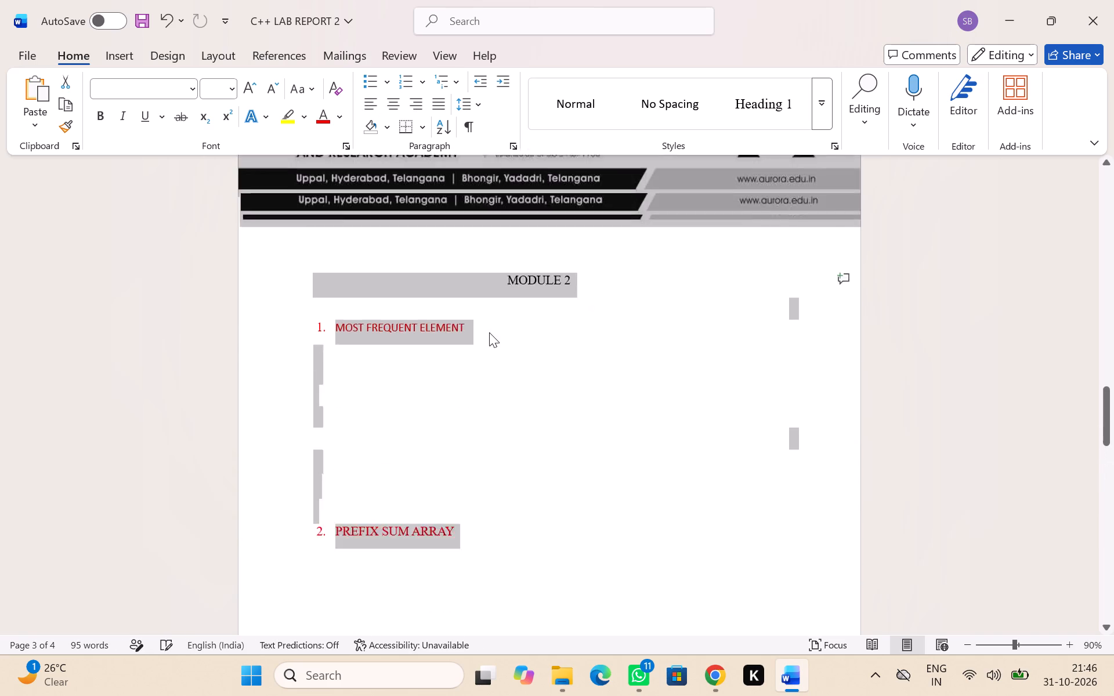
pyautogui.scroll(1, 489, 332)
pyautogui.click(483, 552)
# Delete the red headings MOST FREQUENT ELEMENT and PREFIX SUM ARRAY under the MODULE 2 title.
pyautogui.scroll(-1, 483, 552)
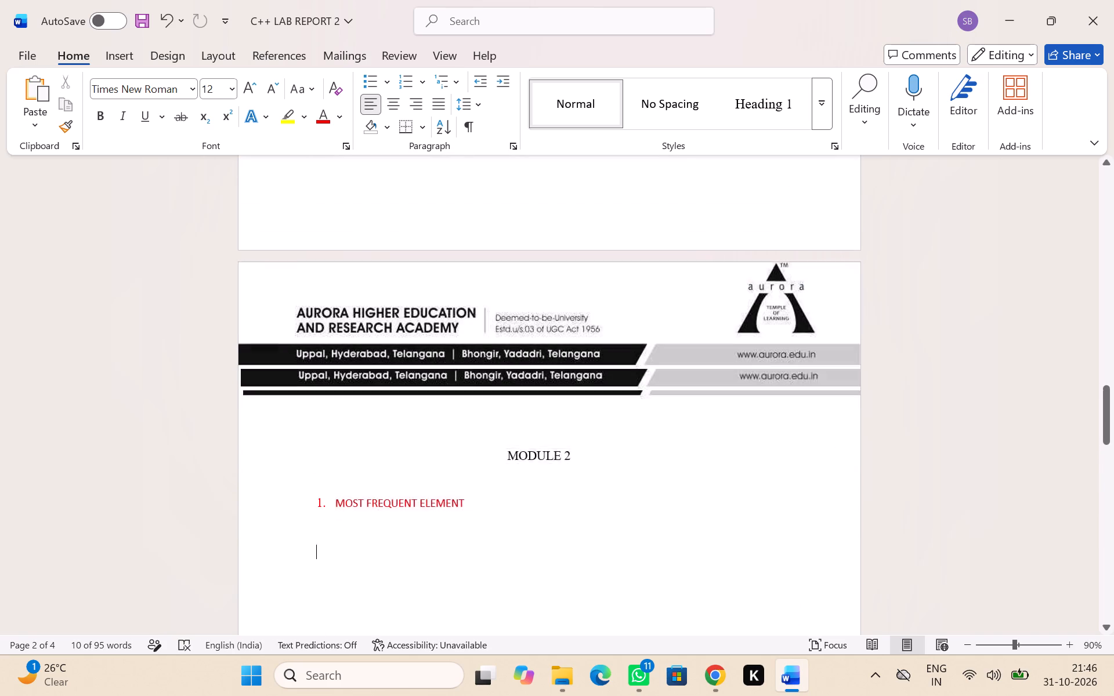
pyautogui.scroll(-1, 483, 552)
pyautogui.moveTo(327, 358); pyautogui.dragTo(412, 542)
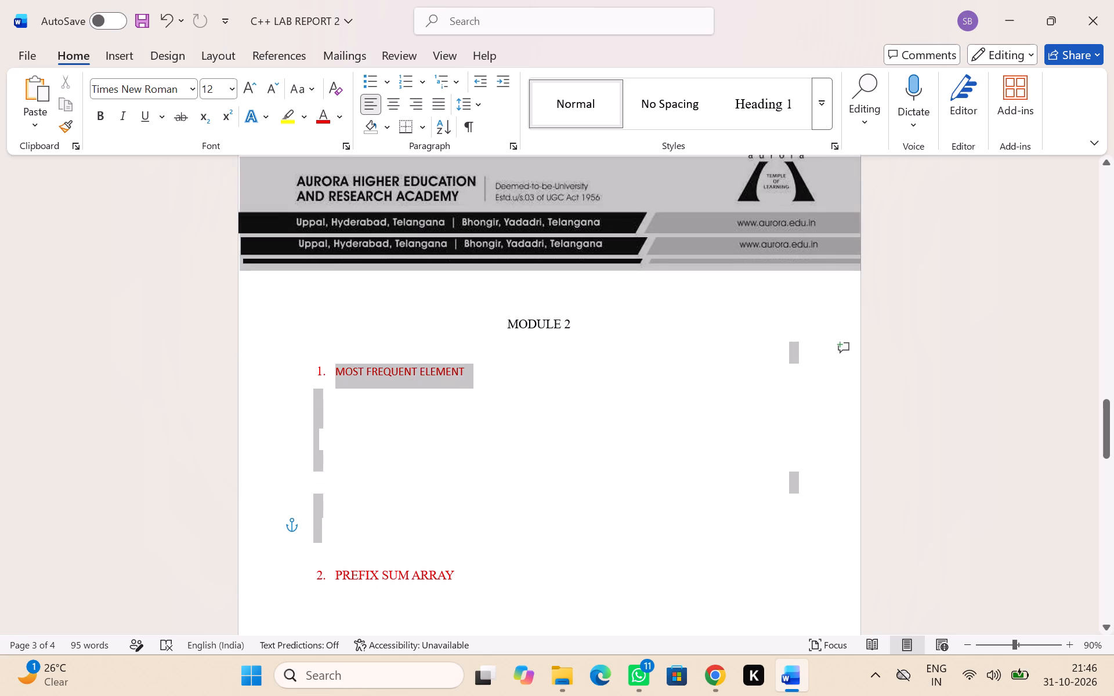
pyautogui.moveTo(412, 542); pyautogui.dragTo(476, 392)
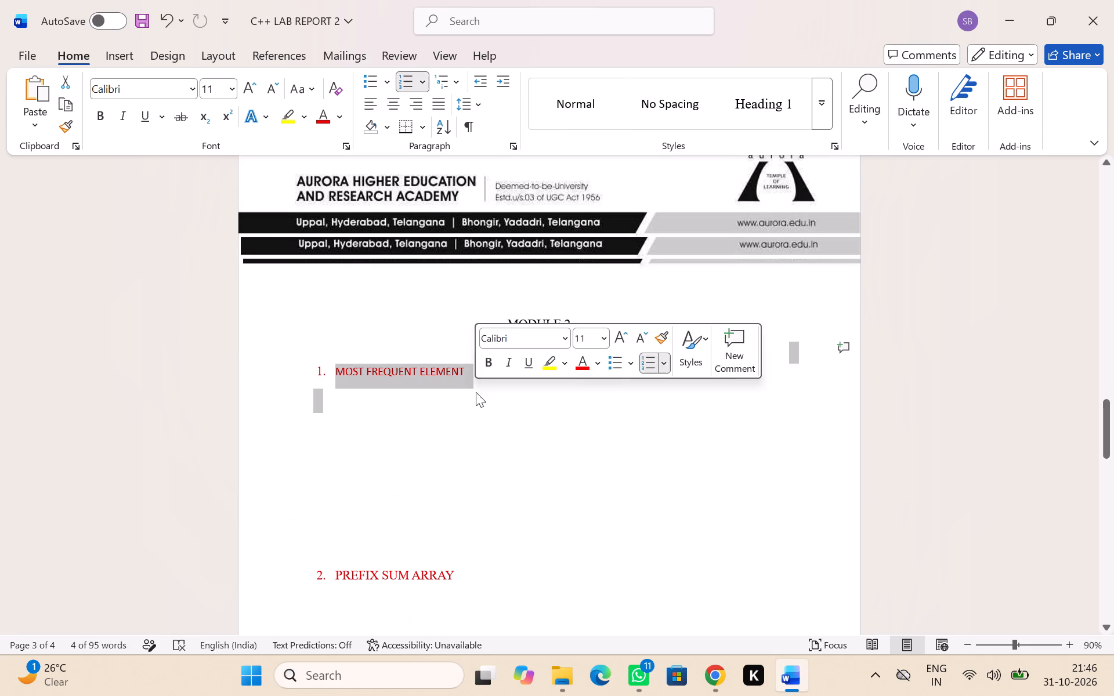
pyautogui.press('BackSpace')
pyautogui.moveTo(298, 461); pyautogui.dragTo(411, 524)
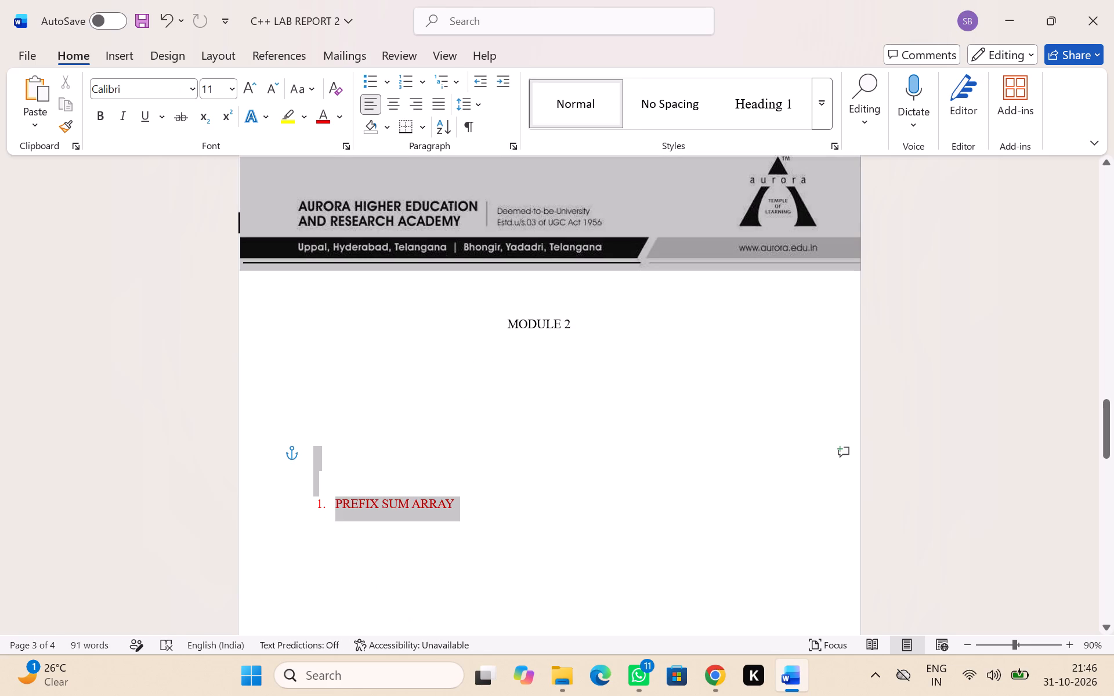
pyautogui.moveTo(411, 524); pyautogui.dragTo(481, 423)
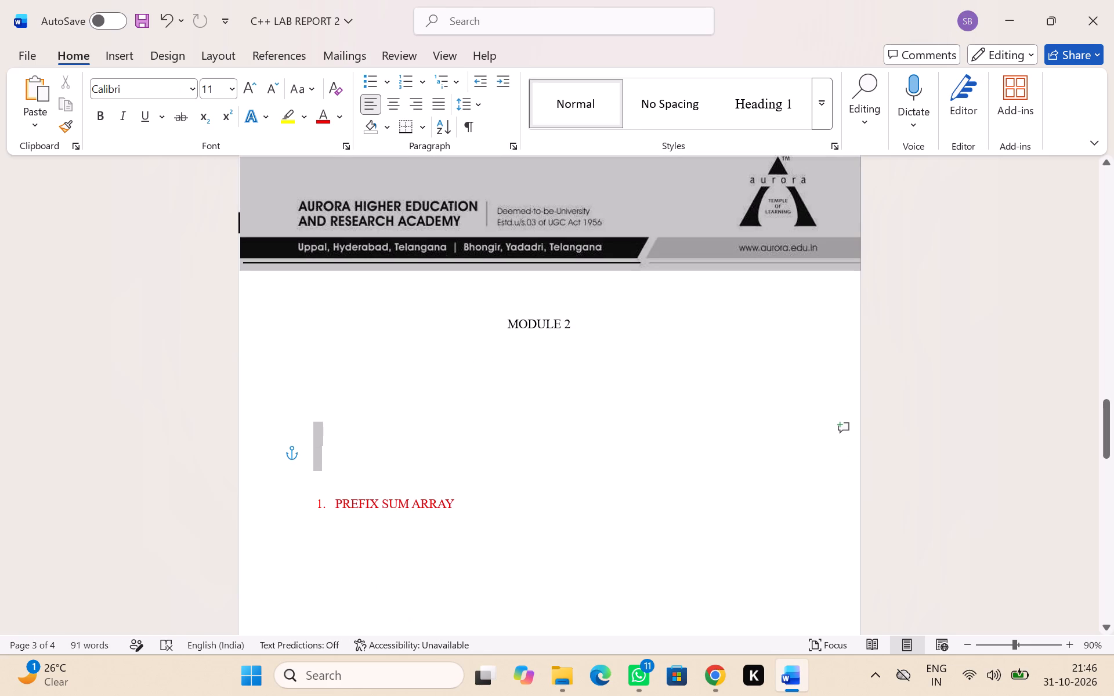
pyautogui.moveTo(481, 423); pyautogui.dragTo(495, 521)
pyautogui.press('BackSpace')
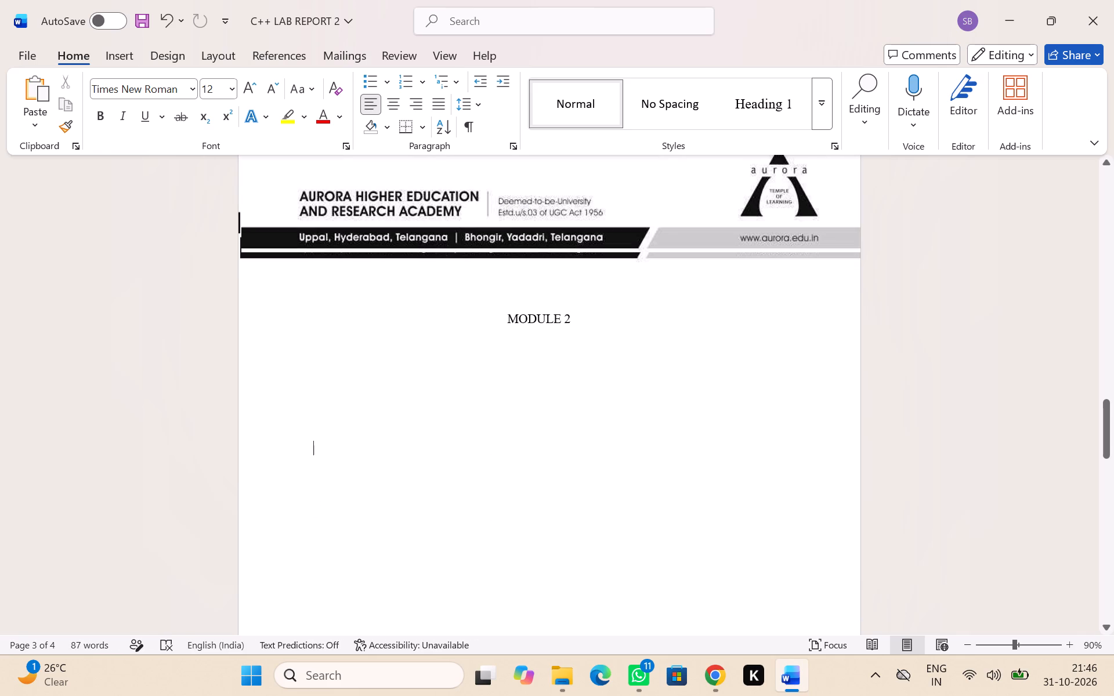
# Cut the duplicate overlapping Aurora letterhead banners above the MODULE 2 title, keeping a single banner.
pyautogui.rightClick(479, 217)
pyautogui.click(517, 263)
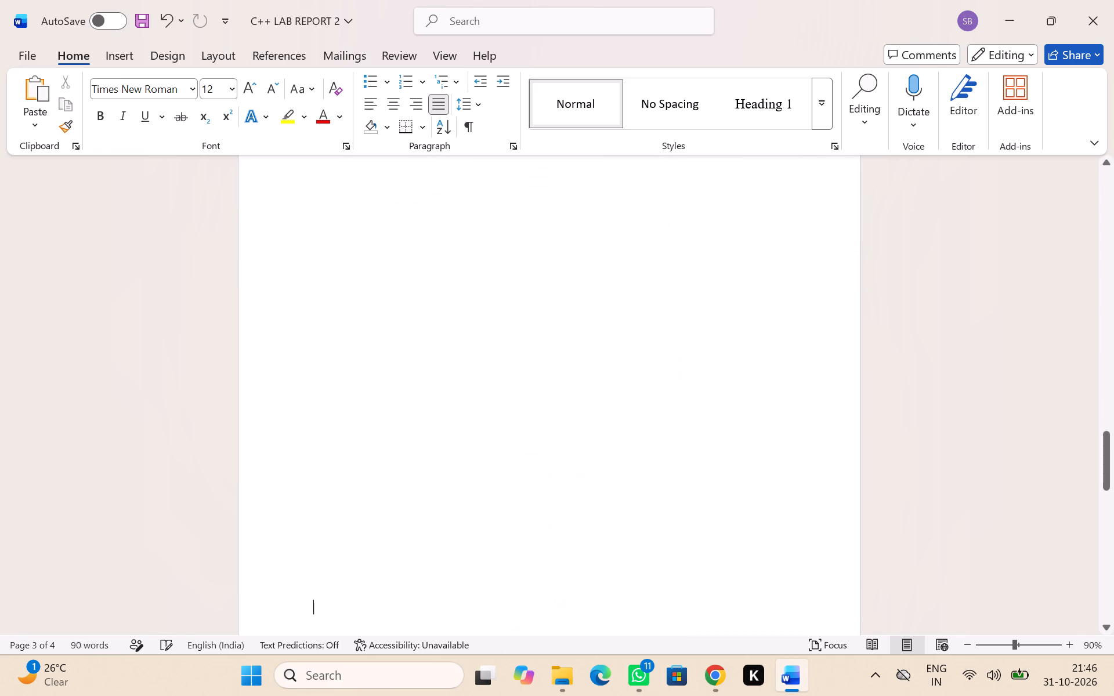
pyautogui.scroll(3, 520, 239)
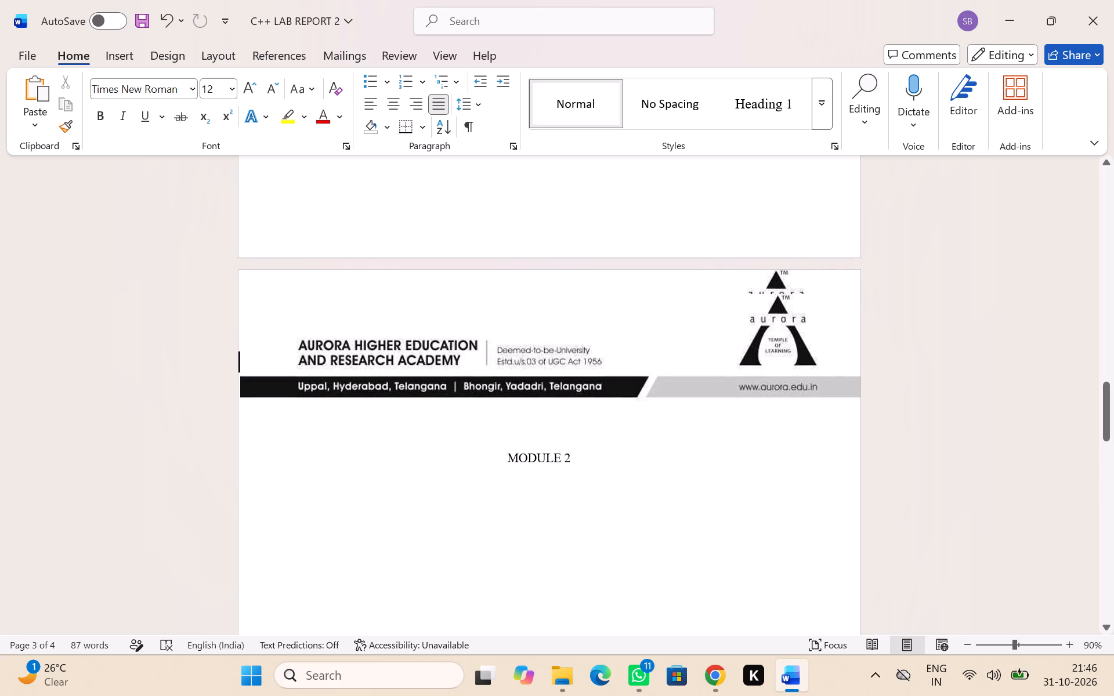
pyautogui.rightClick(480, 324)
pyautogui.click(505, 266)
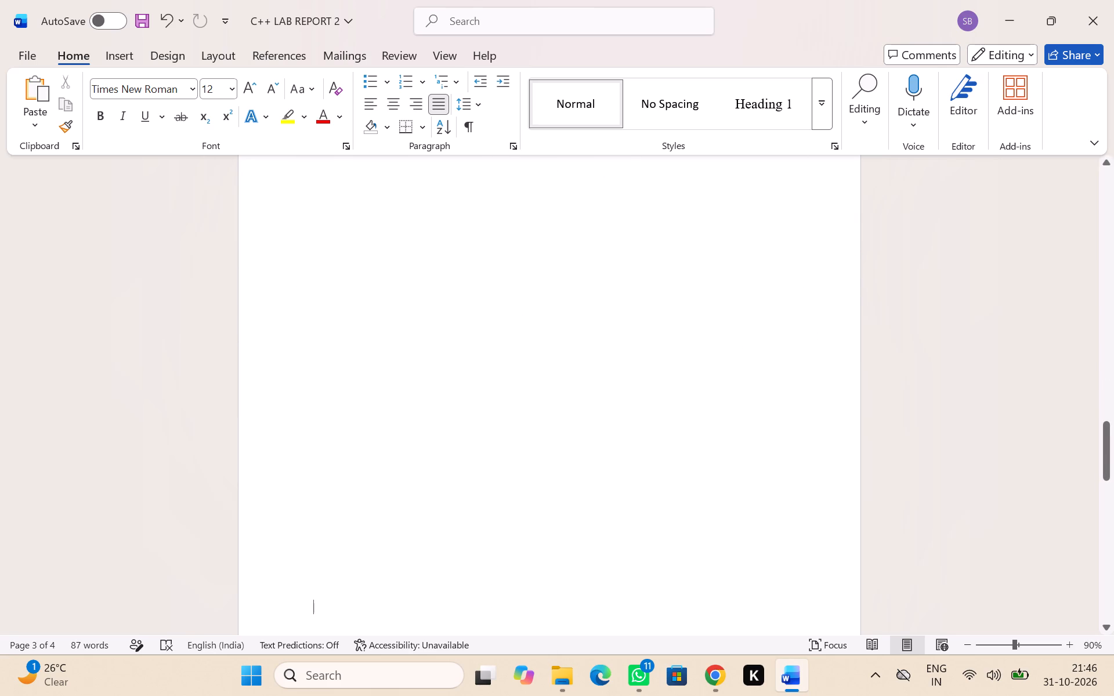
pyautogui.scroll(2, 410, 441)
pyautogui.rightClick(406, 386)
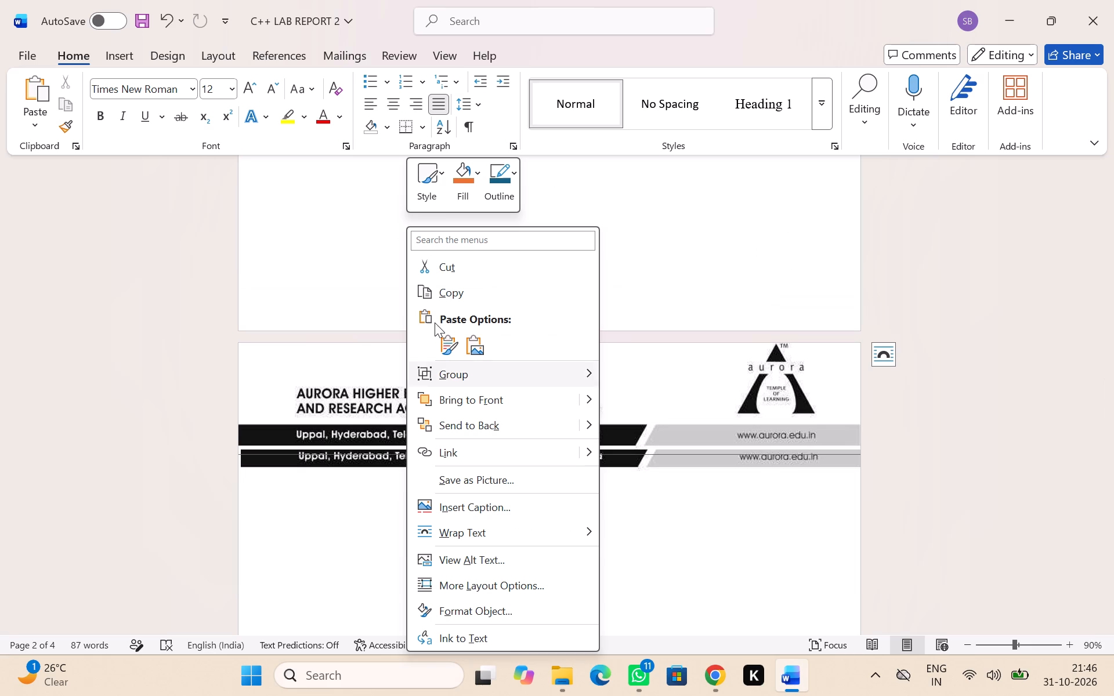
pyautogui.click(451, 276)
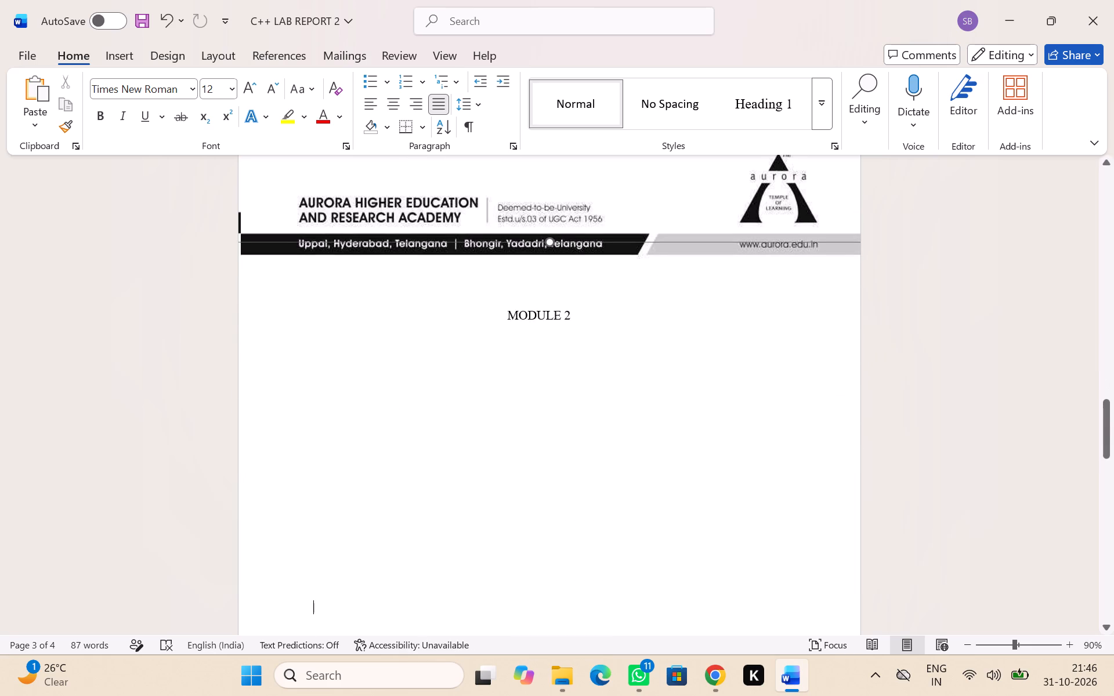
pyautogui.scroll(1, 449, 296)
pyautogui.rightClick(444, 317)
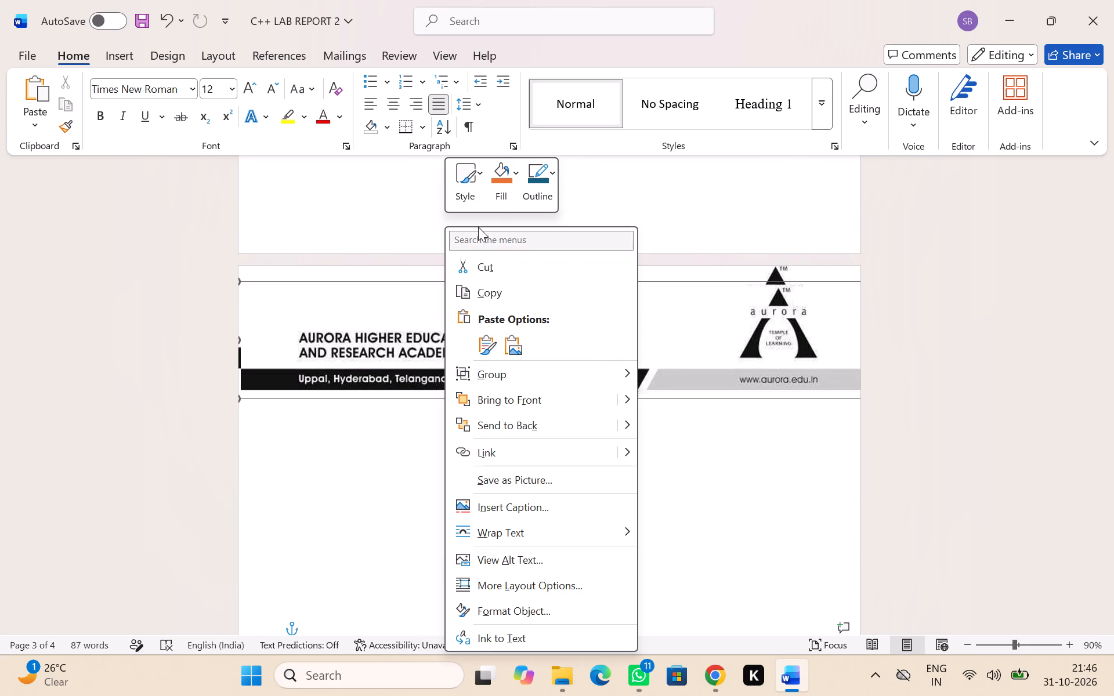
pyautogui.click(476, 265)
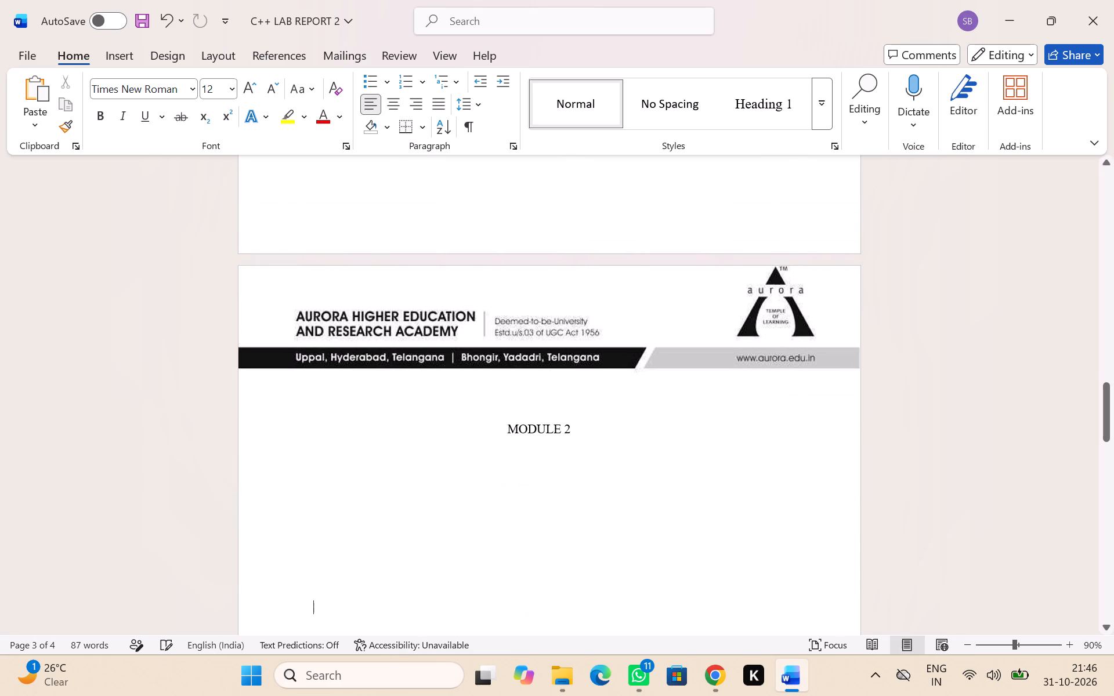
# Remove the surplus blank lines below the MODULE 2 title, leaving the insertion point on a left-aligned line.
pyautogui.scroll(3, 464, 326)
pyautogui.scroll(-1, 464, 326)
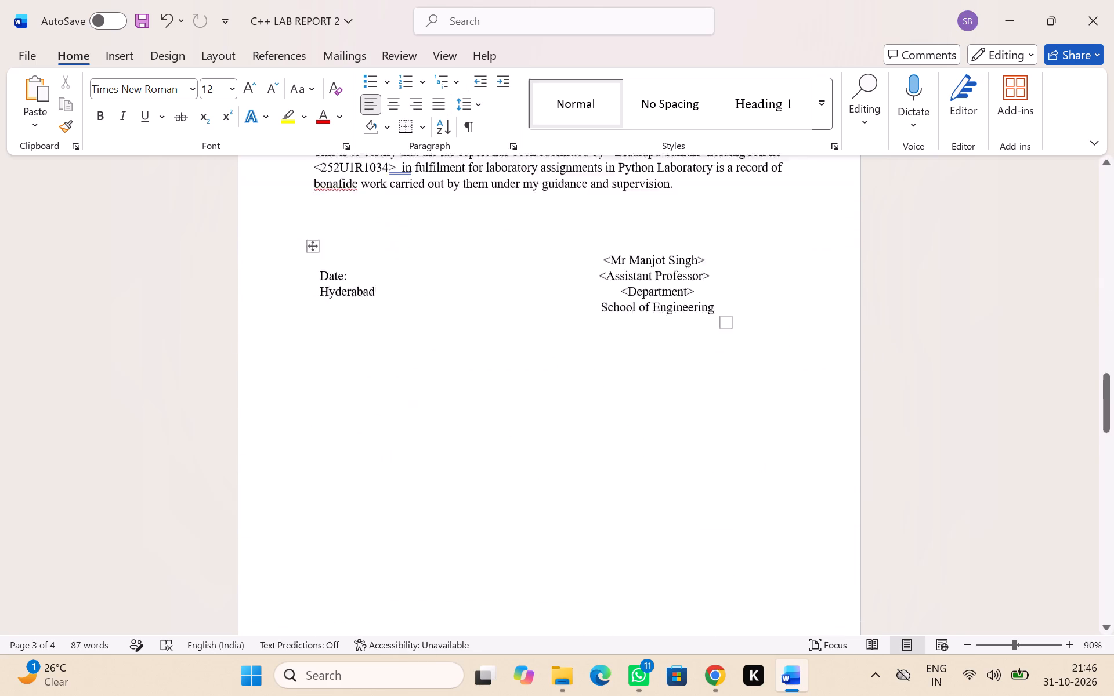
pyautogui.scroll(-3, 464, 326)
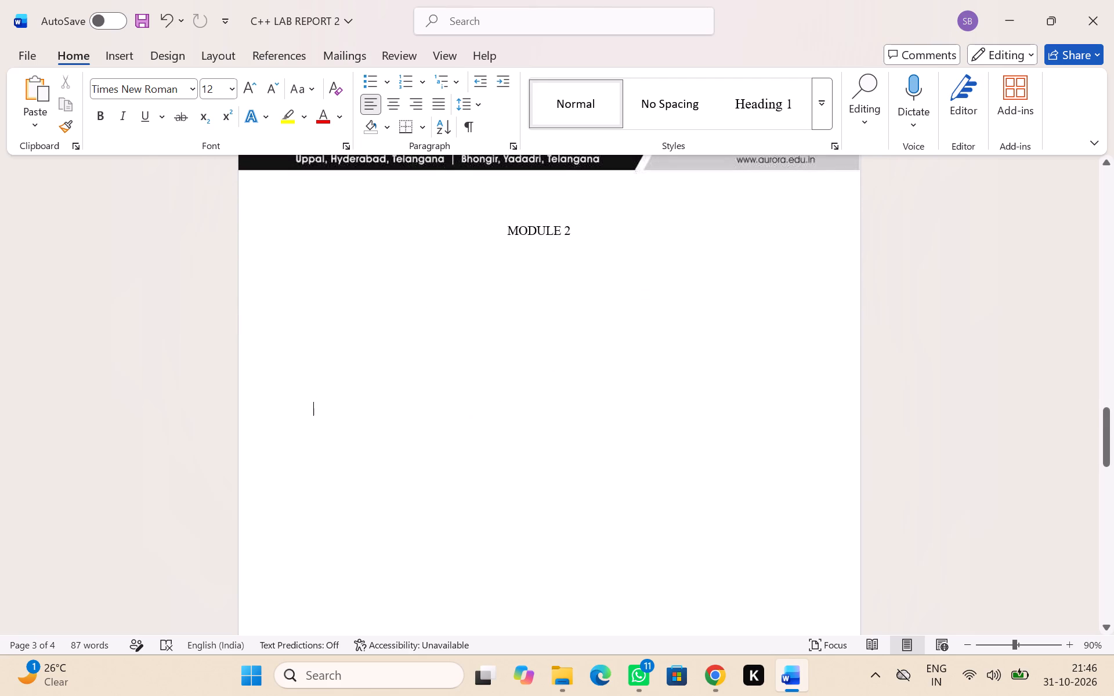
pyautogui.press('BackSpace')
pyautogui.press('BackSpace')
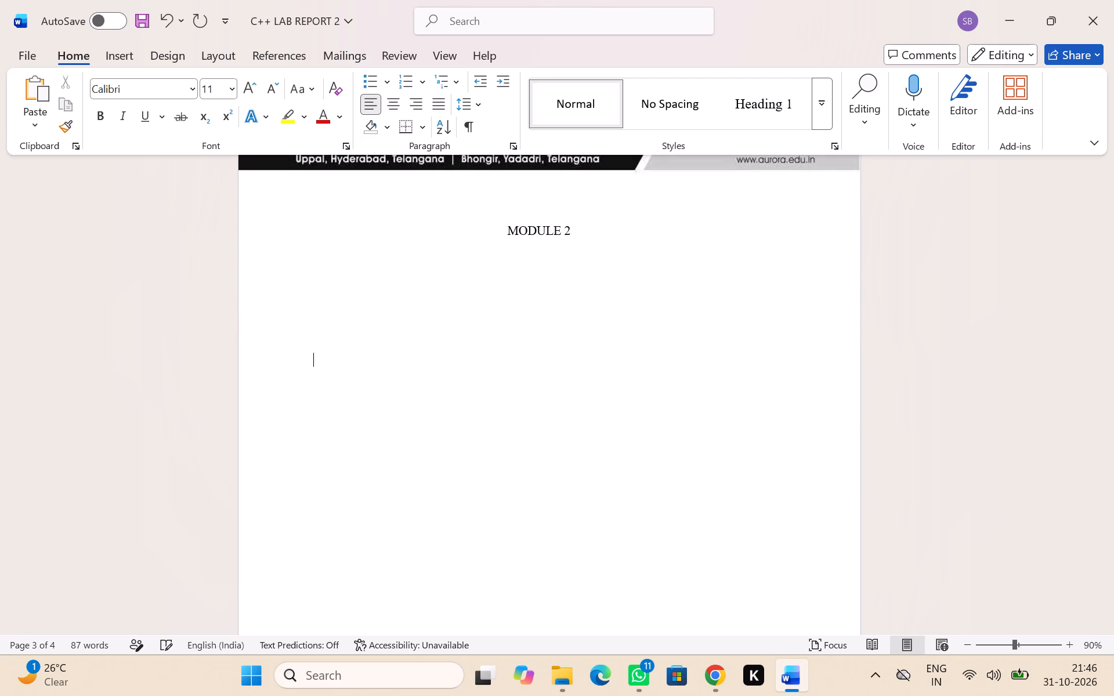
pyautogui.press('BackSpace')
pyautogui.press('BackSpace')
pyautogui.press('BackSpace')
pyautogui.press('Return')
pyautogui.press('Return')
pyautogui.press('BackSpace')
pyautogui.press('BackSpace')
pyautogui.press('BackSpace')
pyautogui.press('BackSpace')
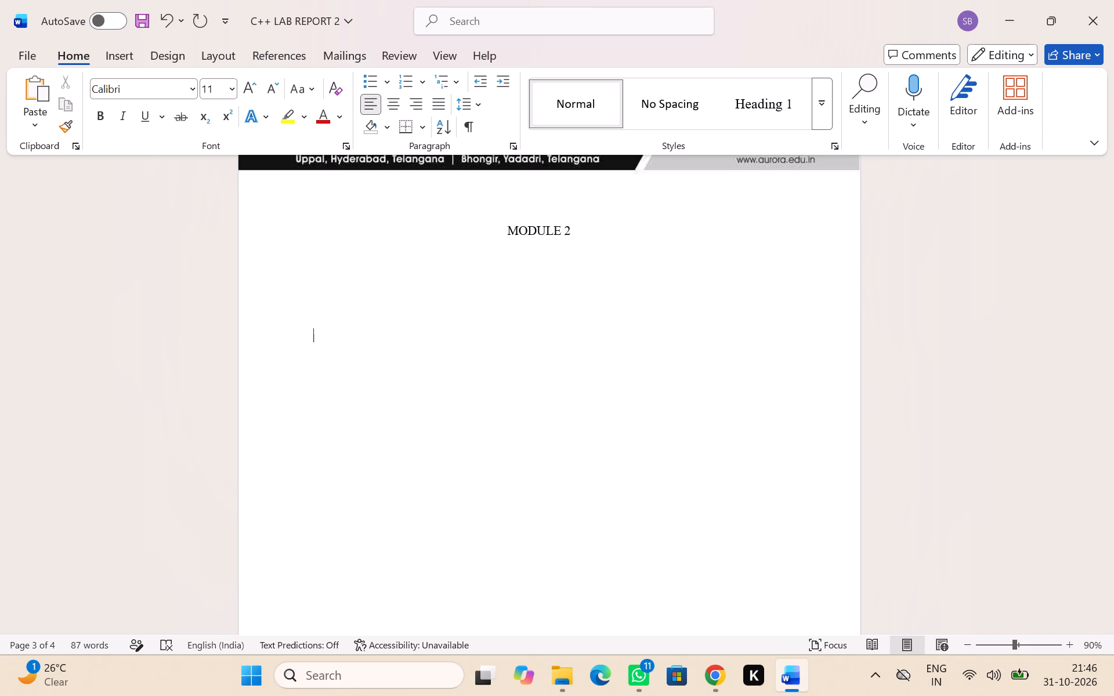
# In Chrome, widen the Convert Array To Linked List problem description and capture it from the title through Example 1.
pyautogui.click(690, 581)
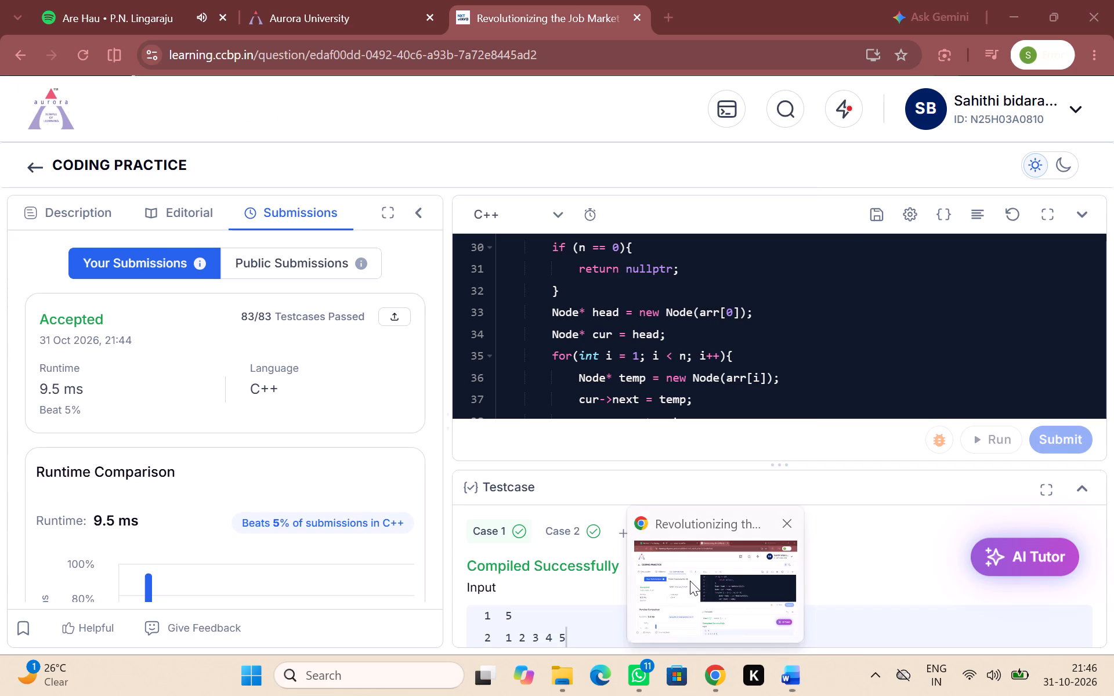
pyautogui.moveTo(446, 426); pyautogui.dragTo(909, 441)
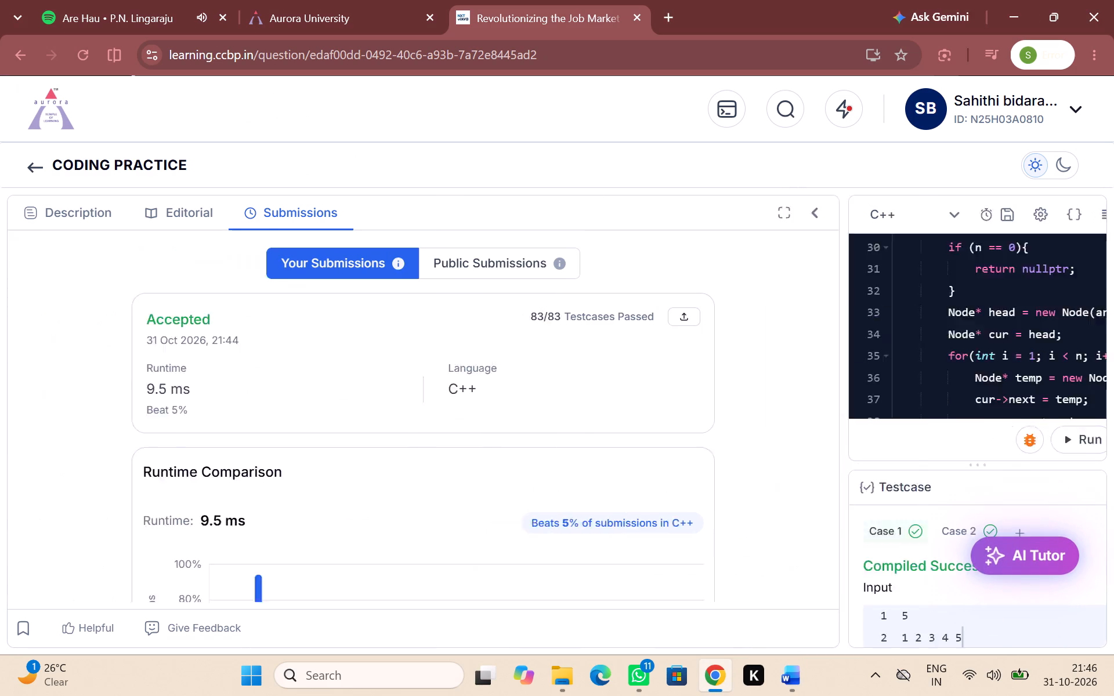
pyautogui.moveTo(909, 441); pyautogui.dragTo(912, 441)
pyautogui.click(62, 219)
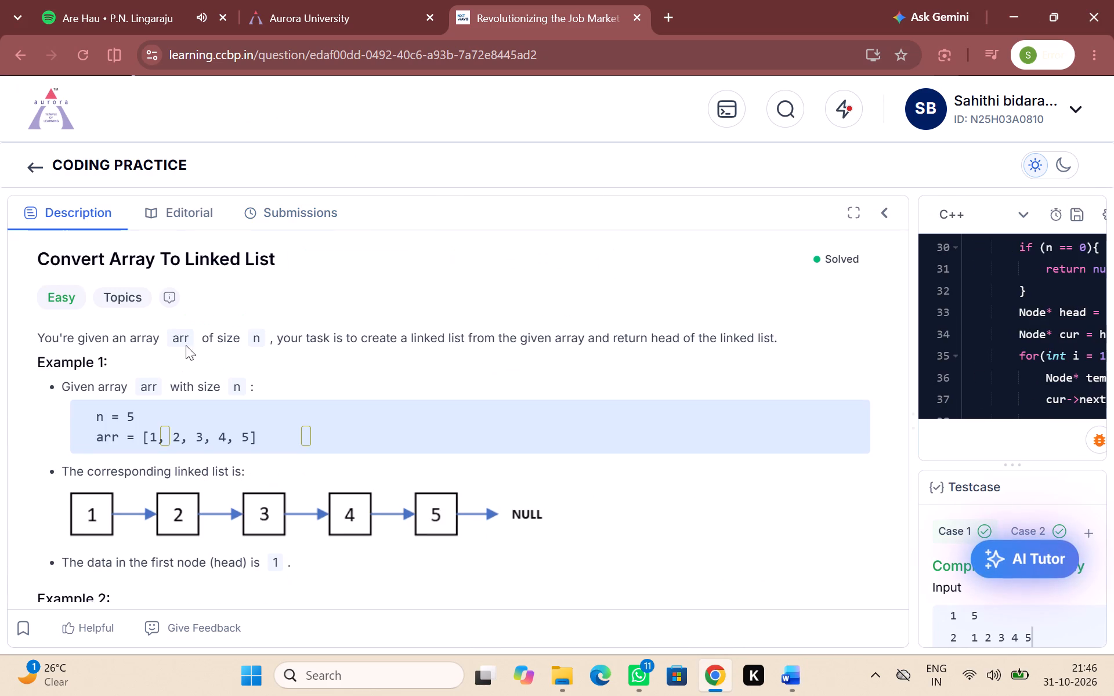
pyautogui.scroll(1, 208, 378)
pyautogui.press('Print')
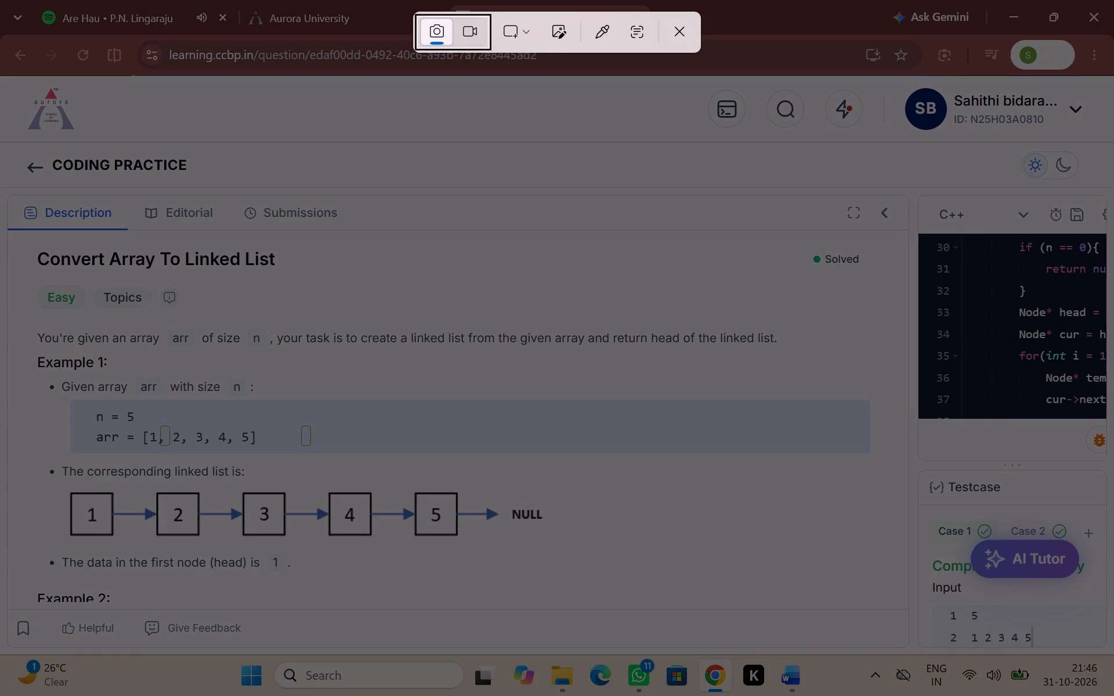
pyautogui.moveTo(15, 235); pyautogui.dragTo(842, 541)
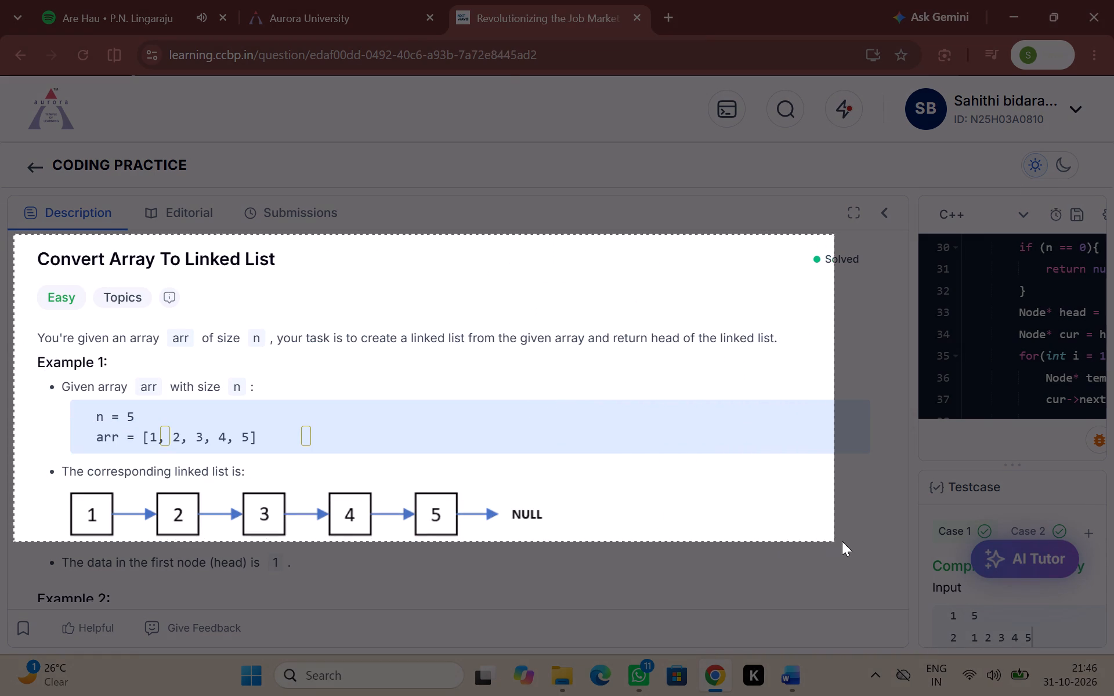
pyautogui.moveTo(842, 541); pyautogui.dragTo(888, 588)
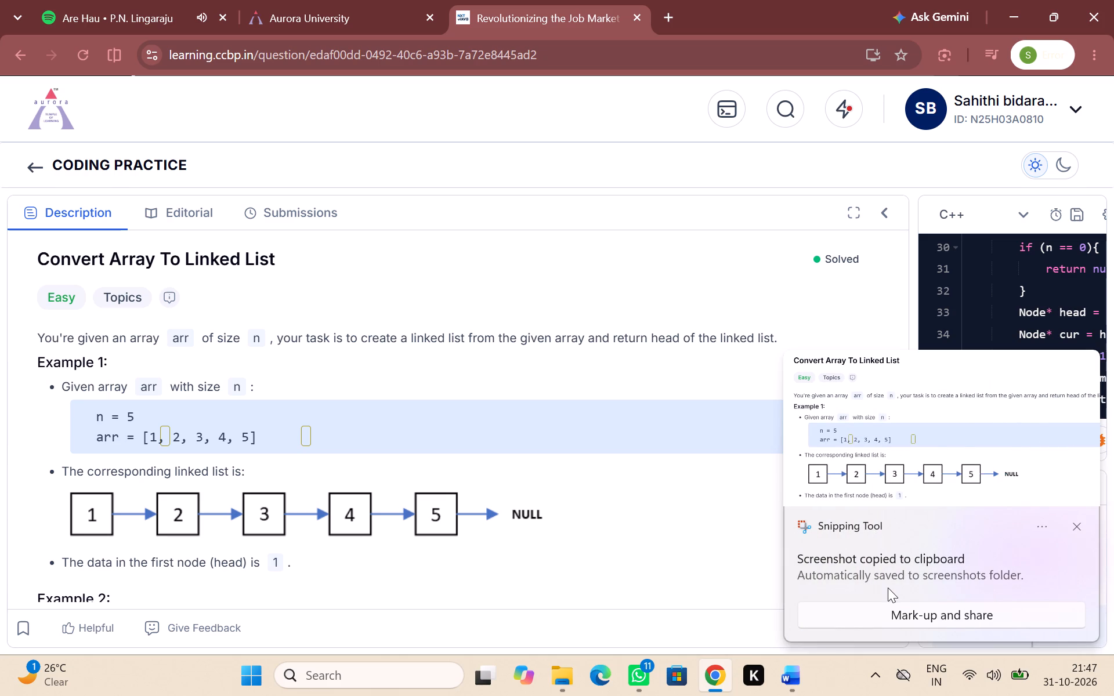
# Paste the Convert Array To Linked List description screenshot below MODULE 2 in the Word report and add blank lines after it.
pyautogui.click(782, 687)
pyautogui.hotkey('ctrl', 'v')
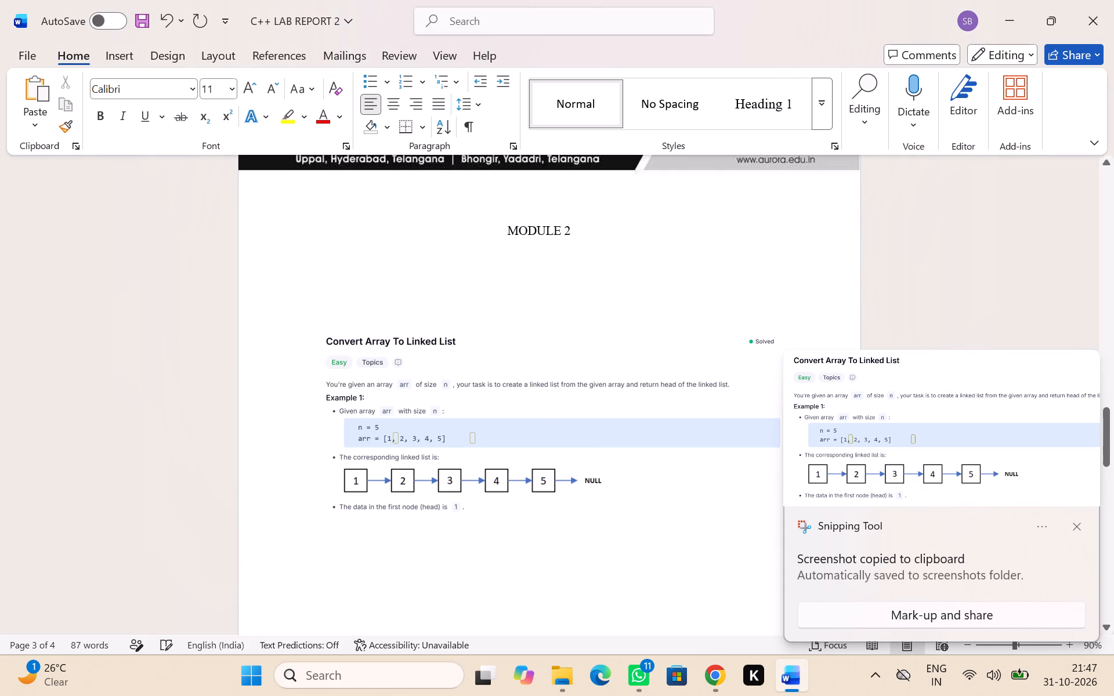
pyautogui.scroll(-1, 543, 412)
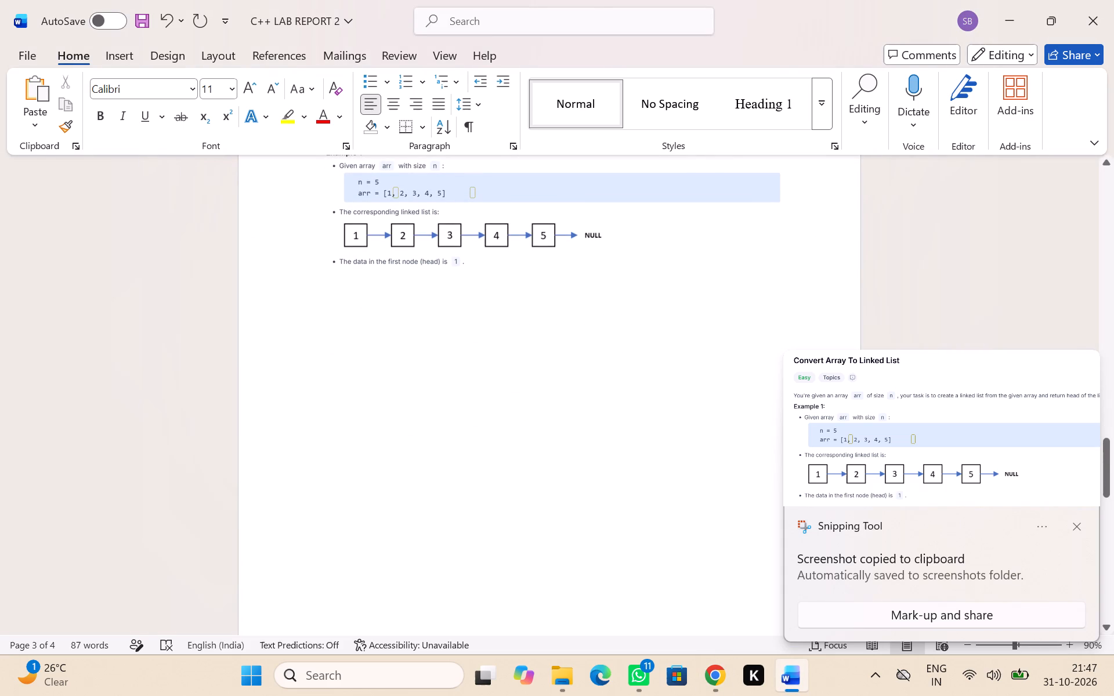
pyautogui.press('Return')
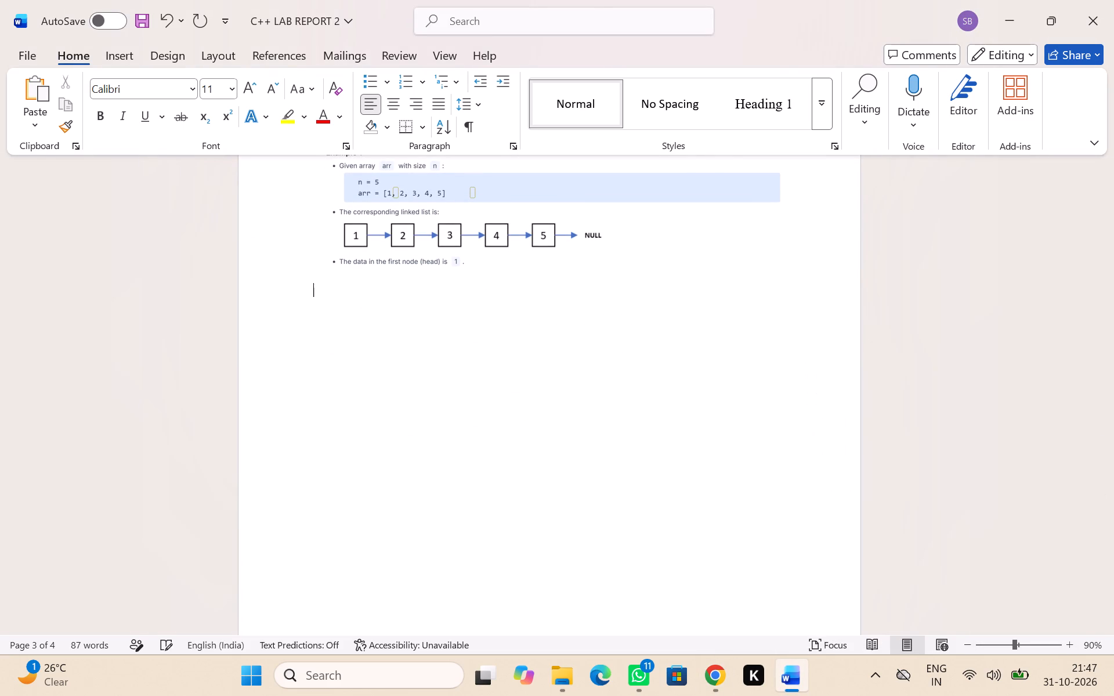
pyautogui.press('Return')
# In Chrome, collapse the problem description and test cases to enlarge the code editor, and capture the arrayToLL solution code.
pyautogui.click(699, 623)
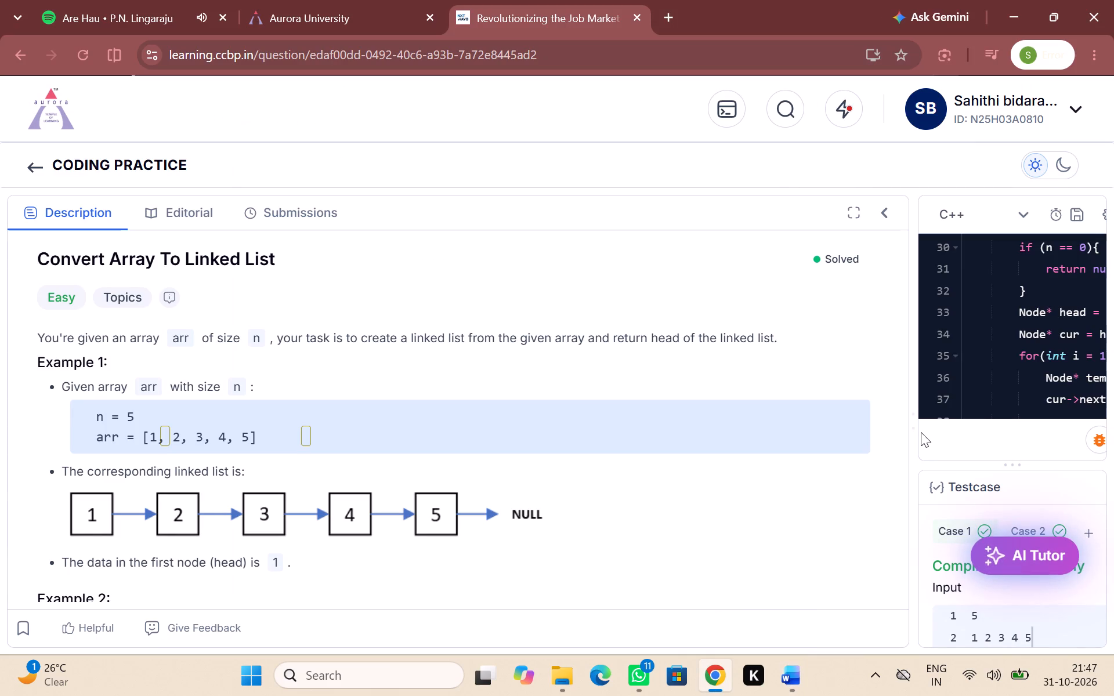
pyautogui.click(915, 437)
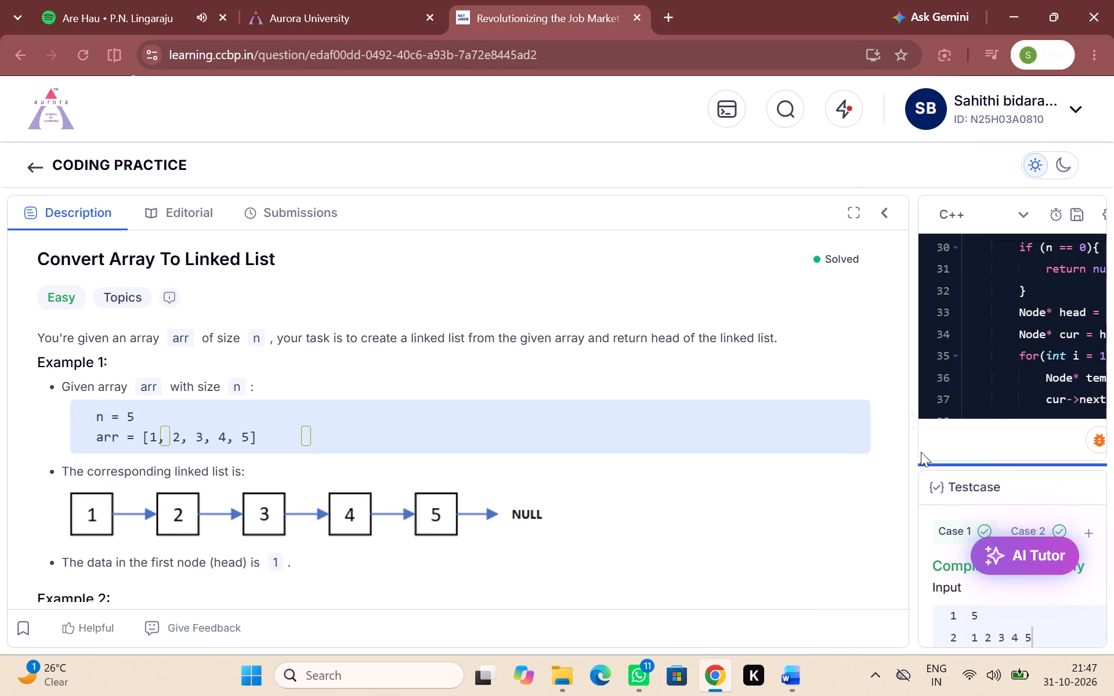
pyautogui.click(912, 431)
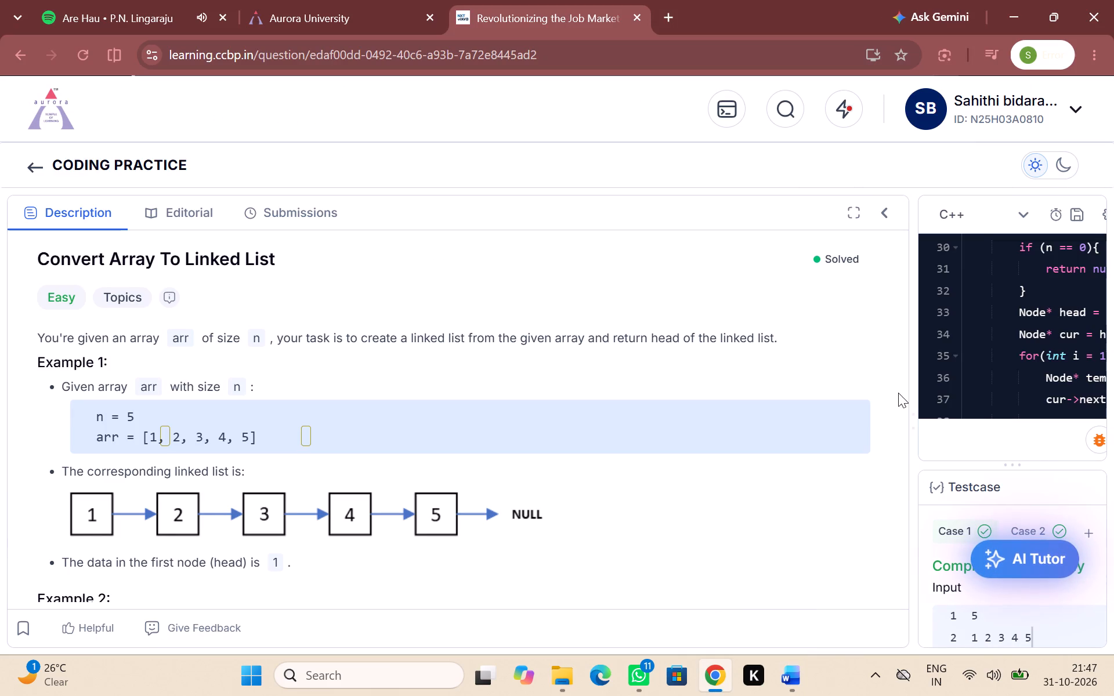
pyautogui.moveTo(909, 400); pyautogui.dragTo(127, 620)
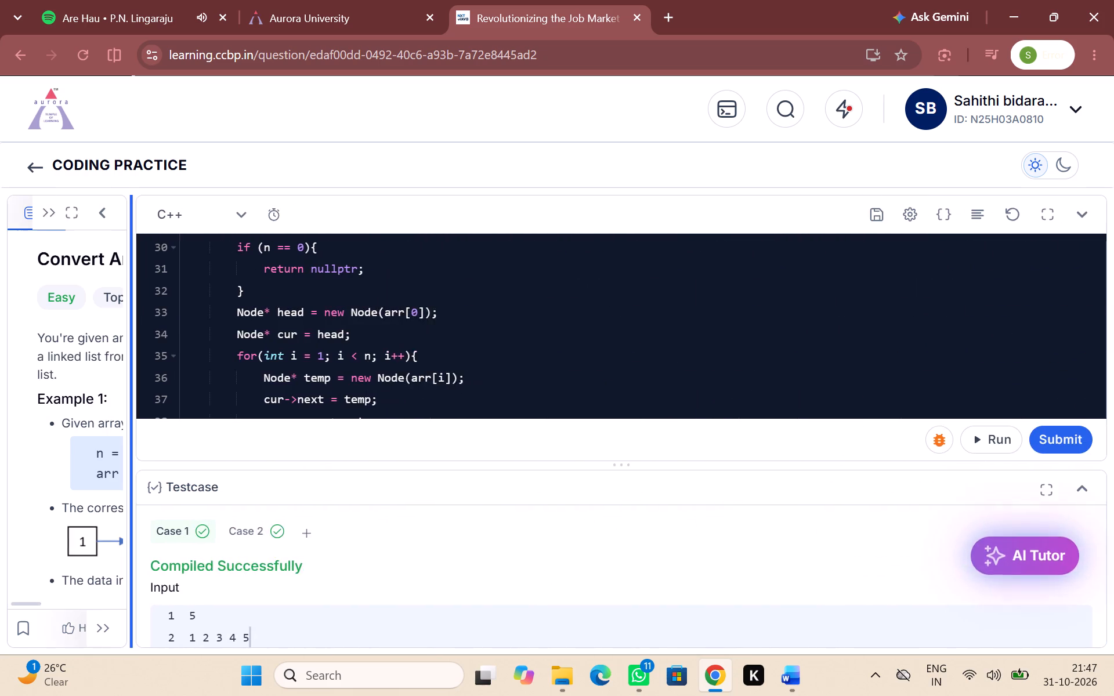
pyautogui.moveTo(127, 620); pyautogui.dragTo(124, 618)
pyautogui.moveTo(125, 545); pyautogui.dragTo(23, 579)
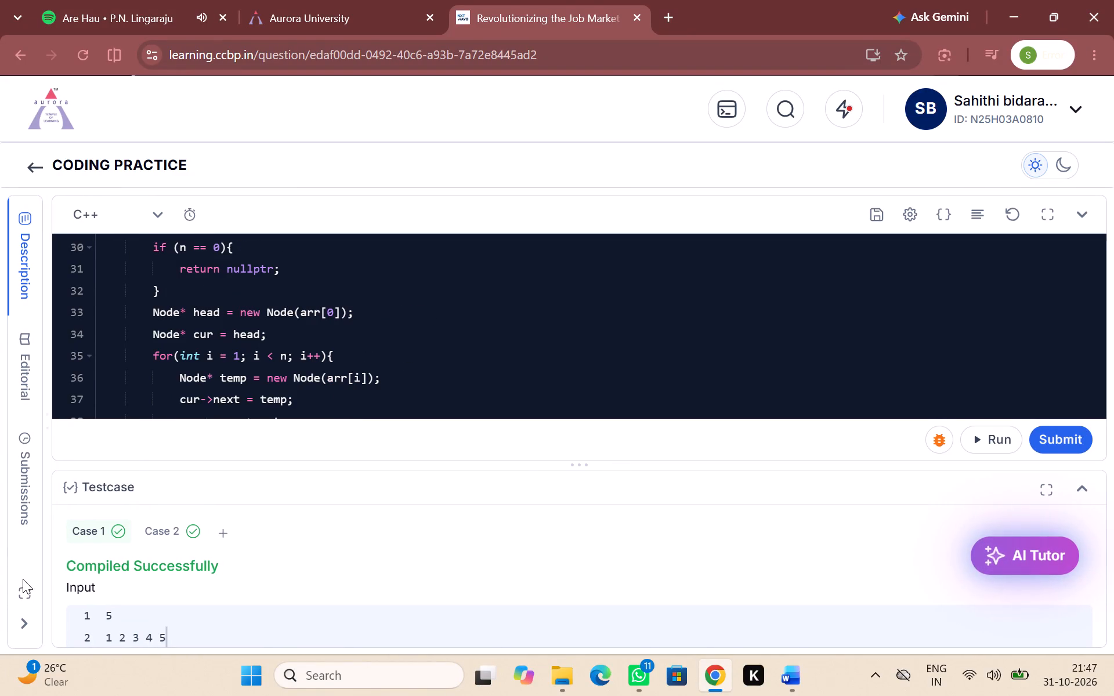
pyautogui.moveTo(520, 464); pyautogui.dragTo(498, 695)
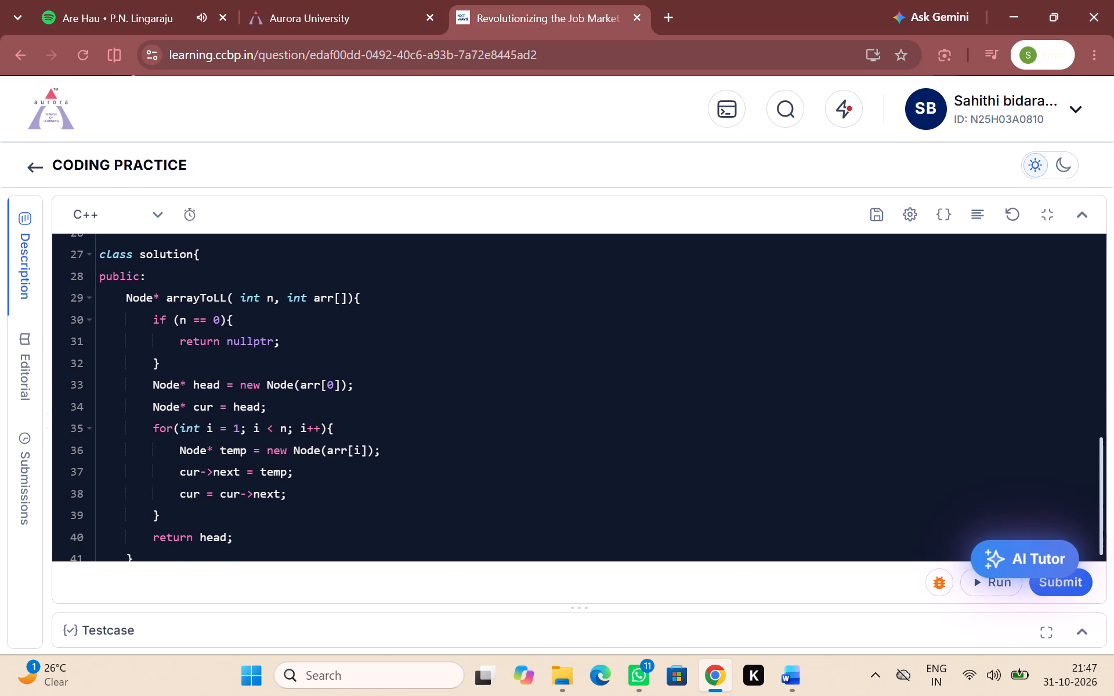
pyautogui.press('Print')
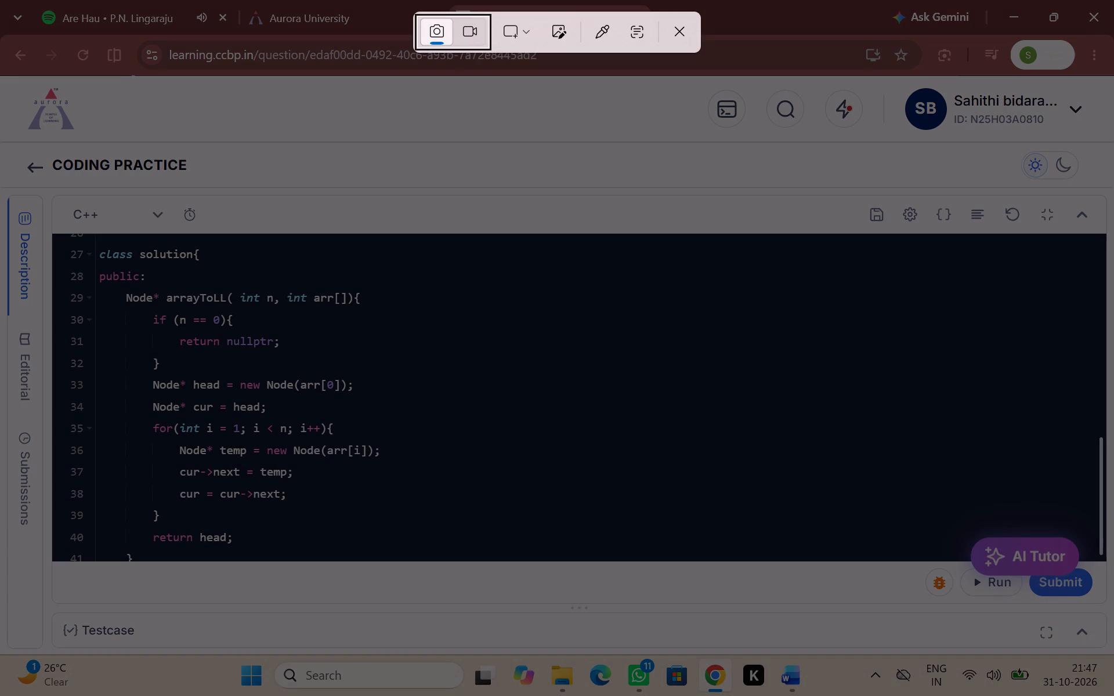
pyautogui.moveTo(58, 197); pyautogui.dragTo(779, 519)
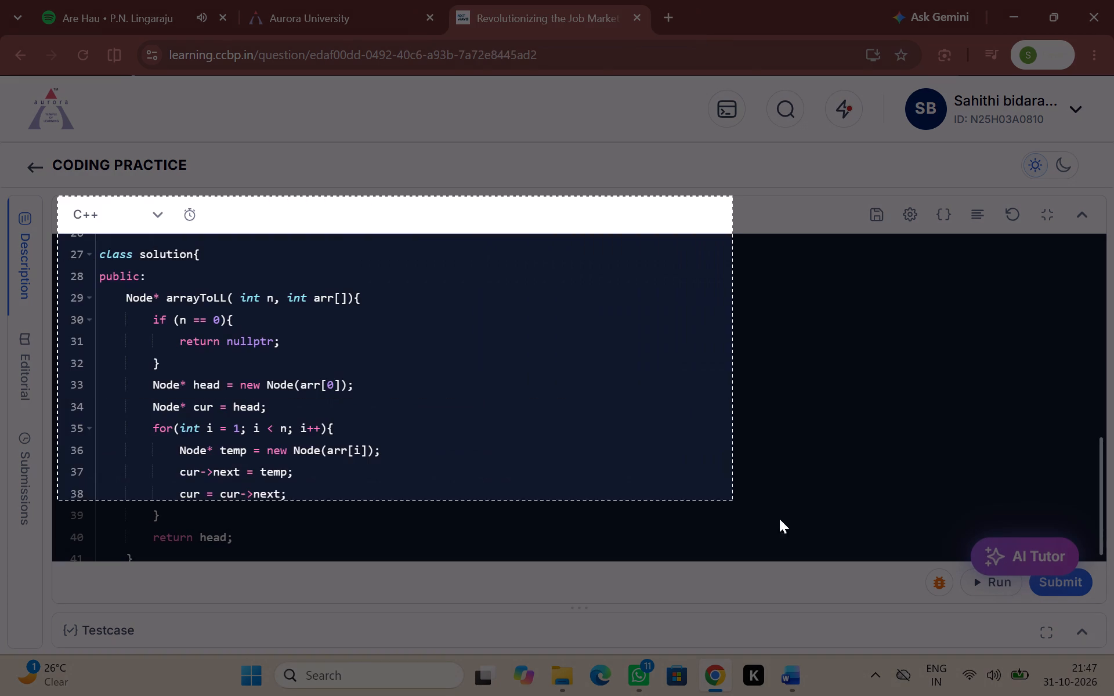
pyautogui.moveTo(779, 519); pyautogui.dragTo(979, 553)
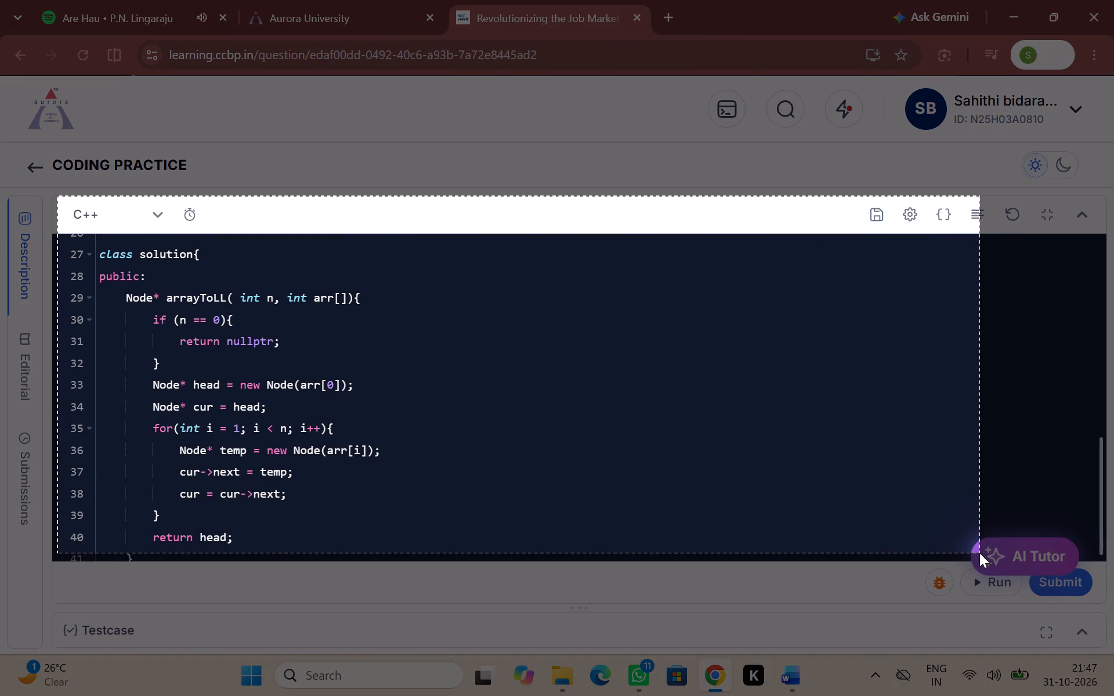
pyautogui.moveTo(979, 553); pyautogui.dragTo(1094, 556)
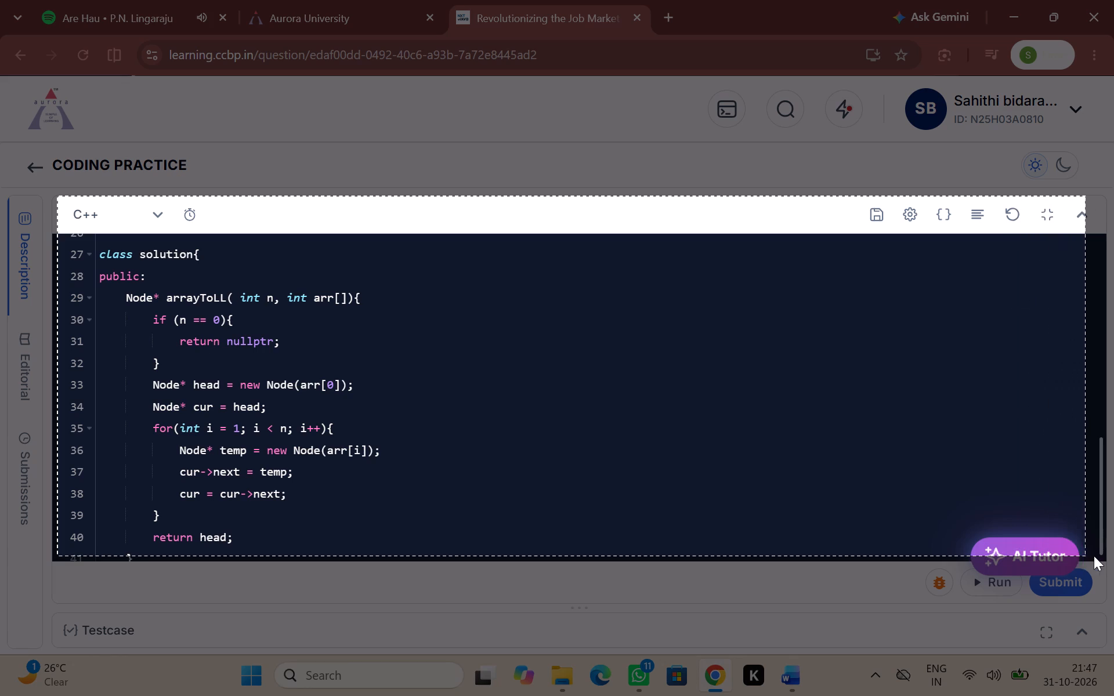
pyautogui.moveTo(1094, 556); pyautogui.dragTo(1113, 555)
# Paste the arrayToLL code screenshot below the Convert Array To Linked List description in the Word report.
pyautogui.click(812, 668)
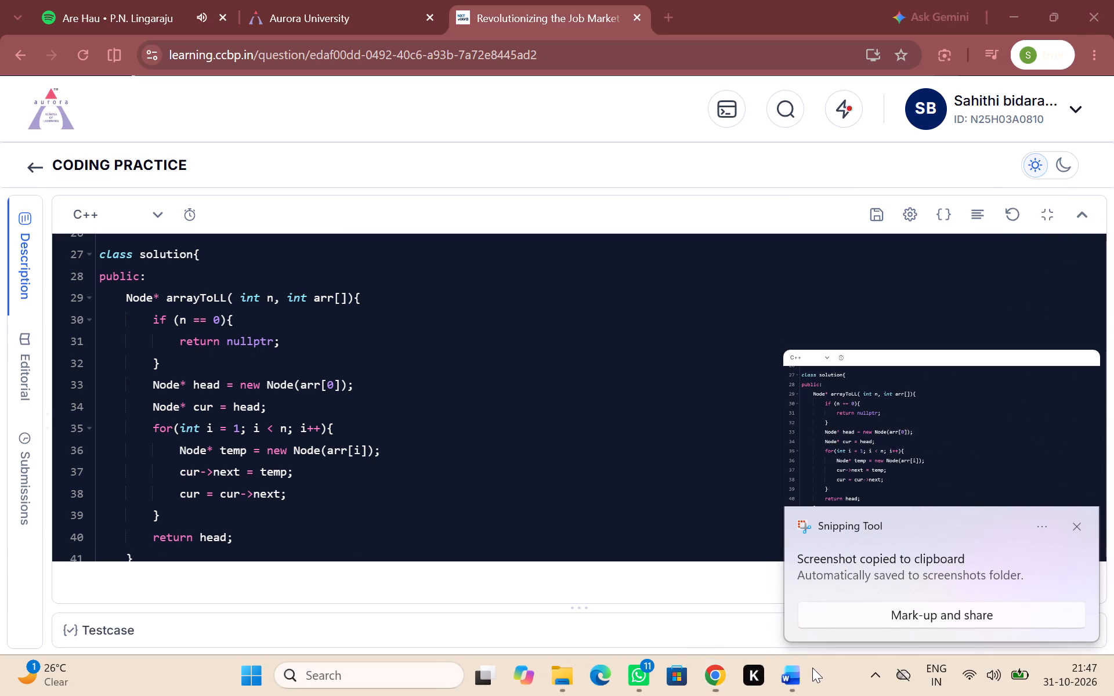
pyautogui.click(798, 668)
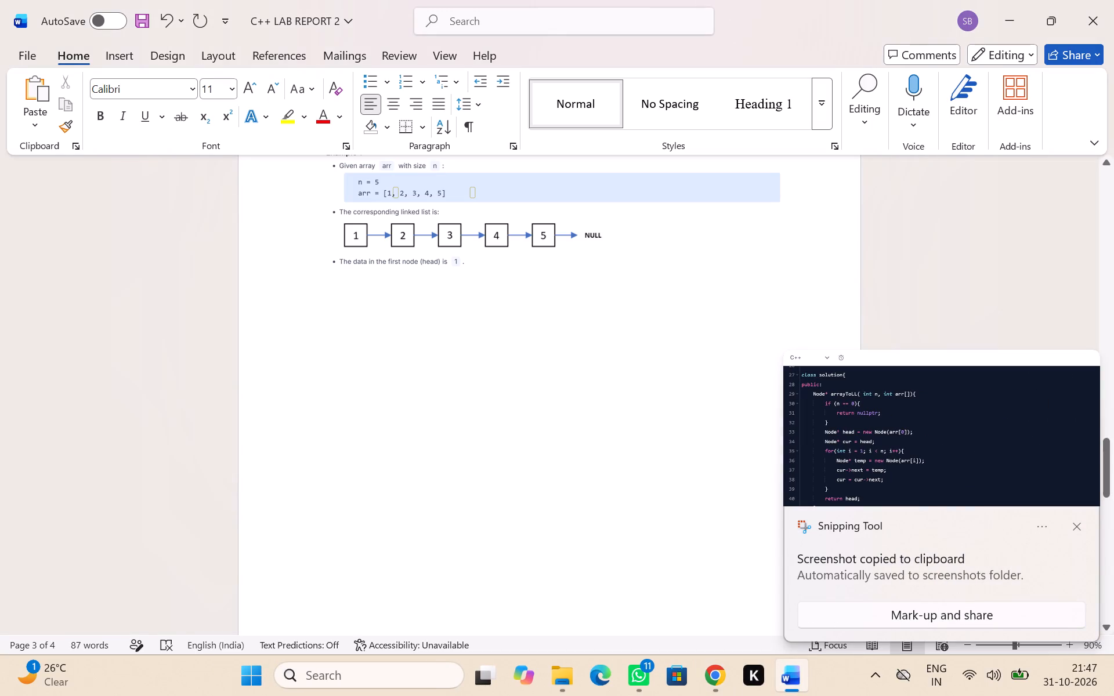
pyautogui.hotkey('ctrl', 'v')
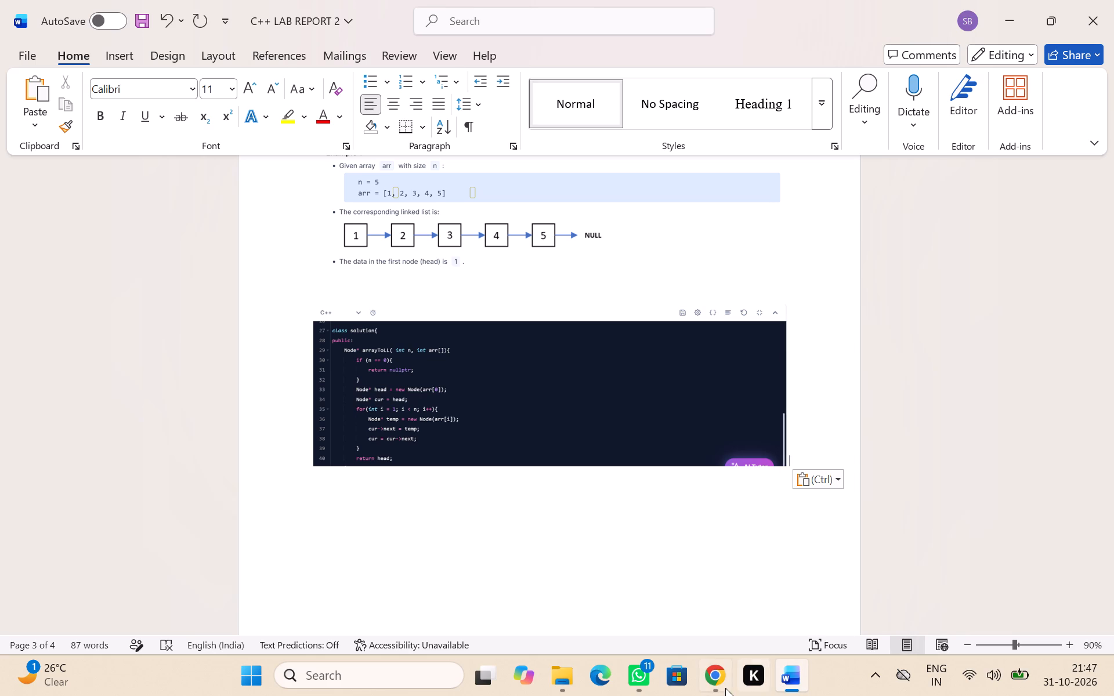
# Switch to Chrome, skip the Spotify album DRC Old Is Gold ahead to Laskar Jataralo, and close the floating mini player.
pyautogui.click(716, 676)
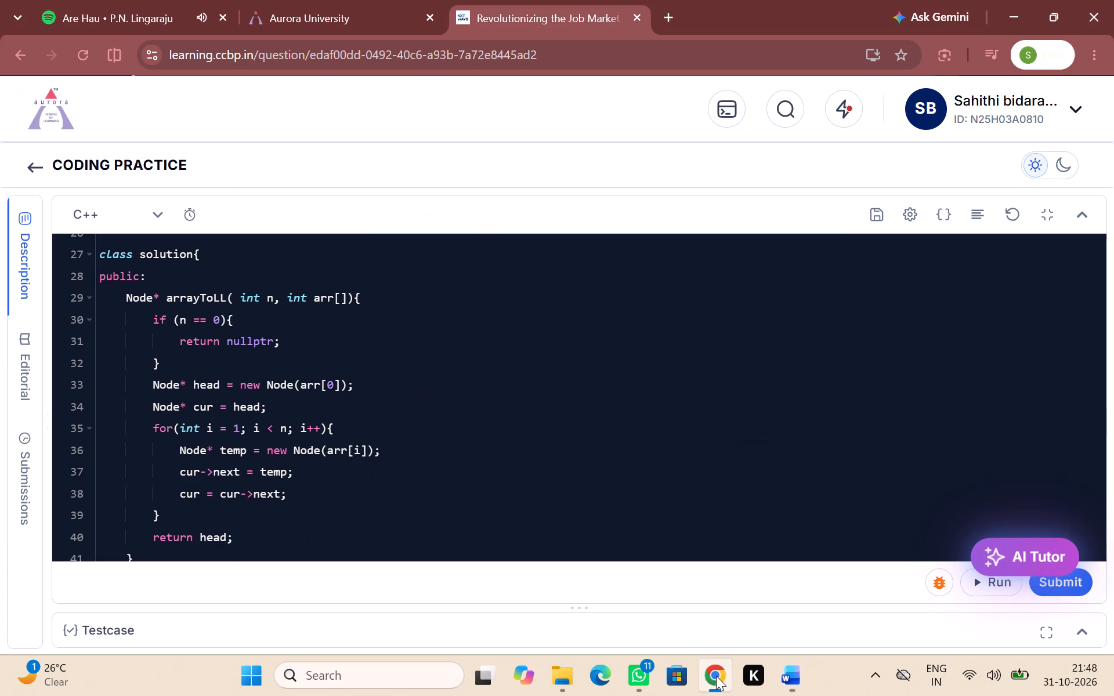
pyautogui.click(156, 31)
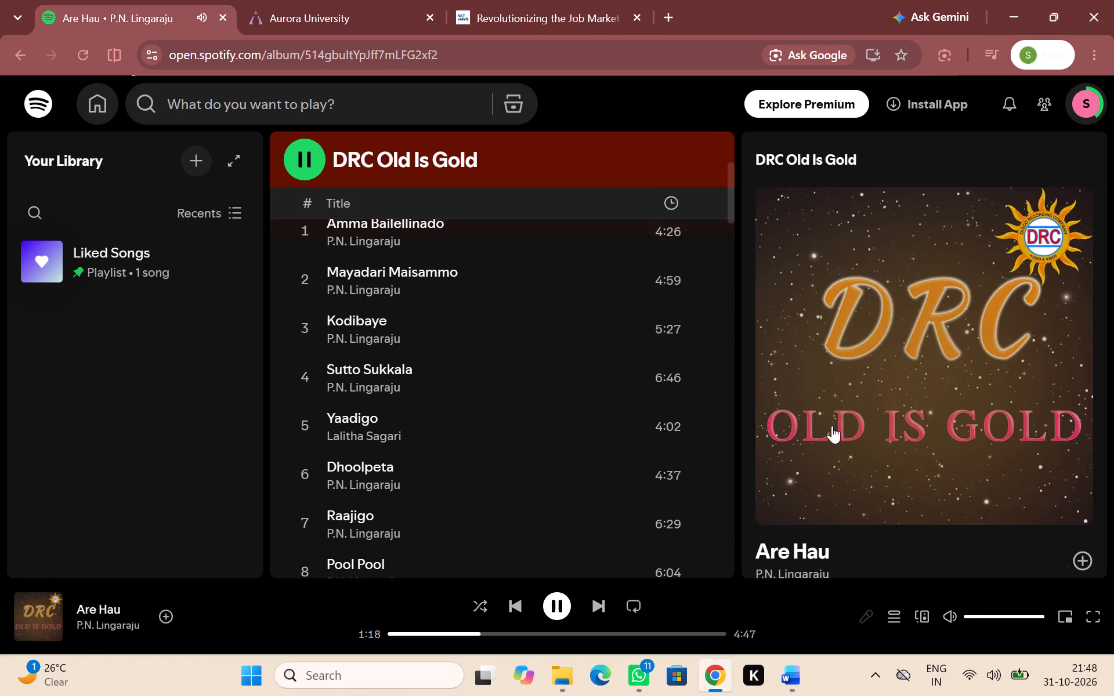
pyautogui.scroll(-1, 838, 492)
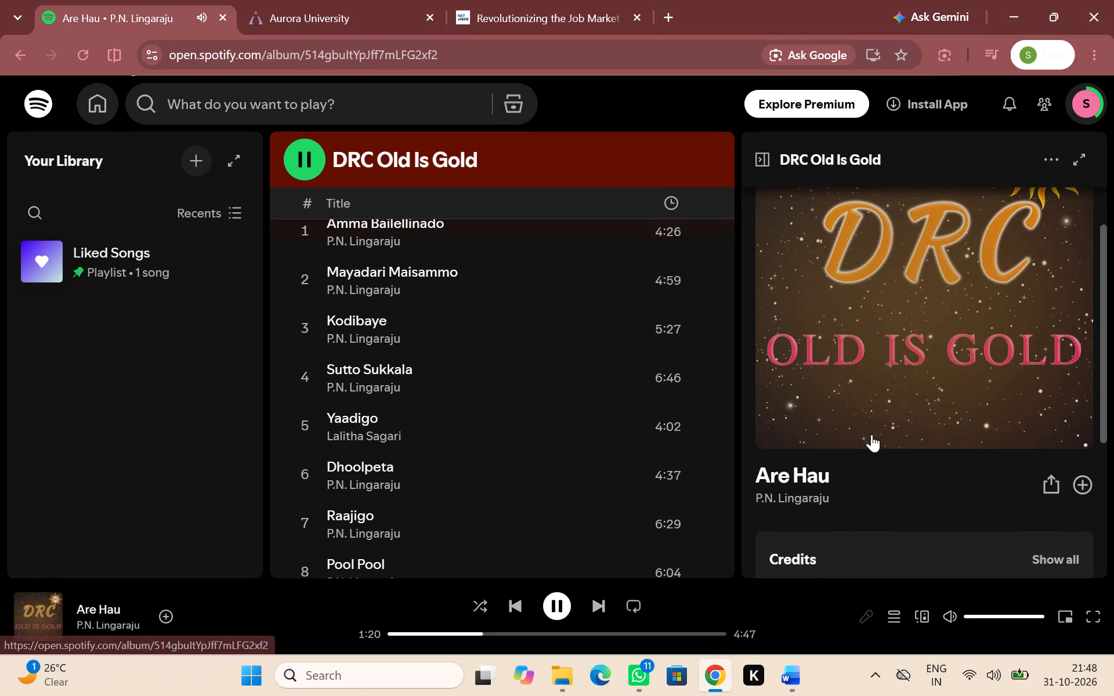
pyautogui.click(943, 404)
pyautogui.scroll(-2, 943, 404)
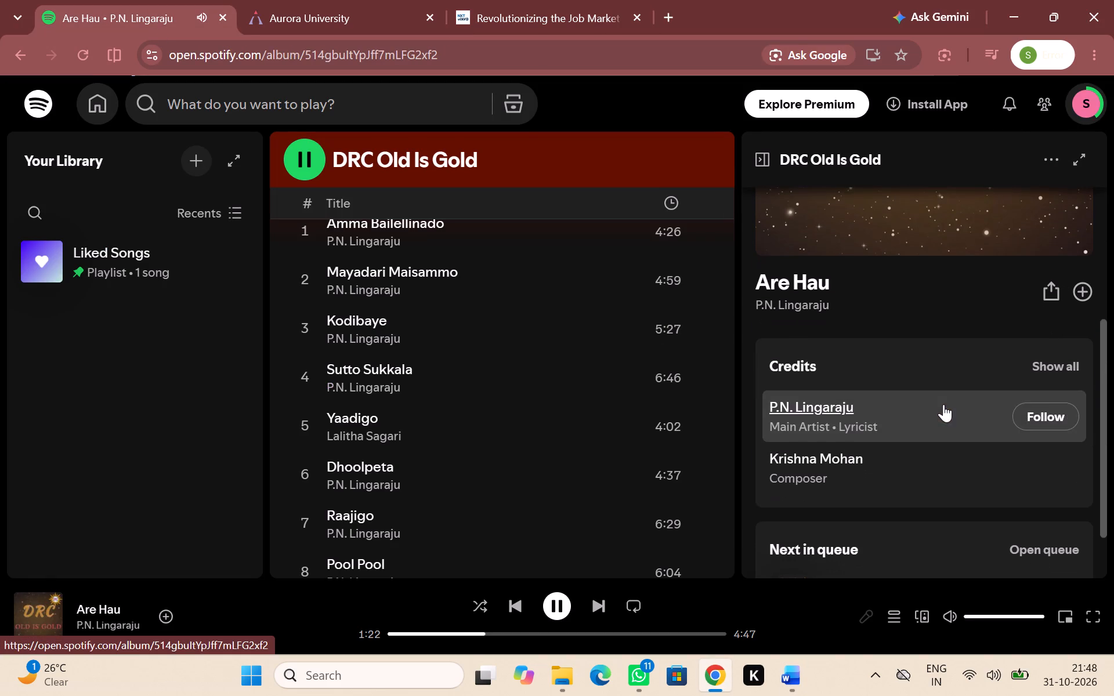
pyautogui.click(542, 0)
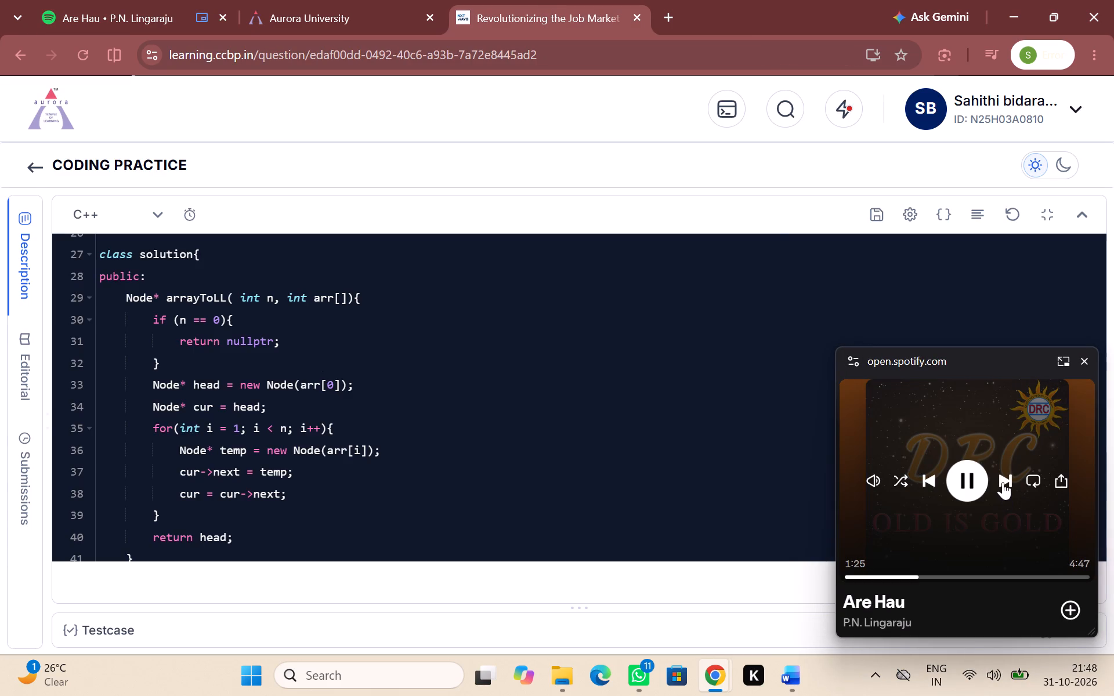
pyautogui.click(1003, 481)
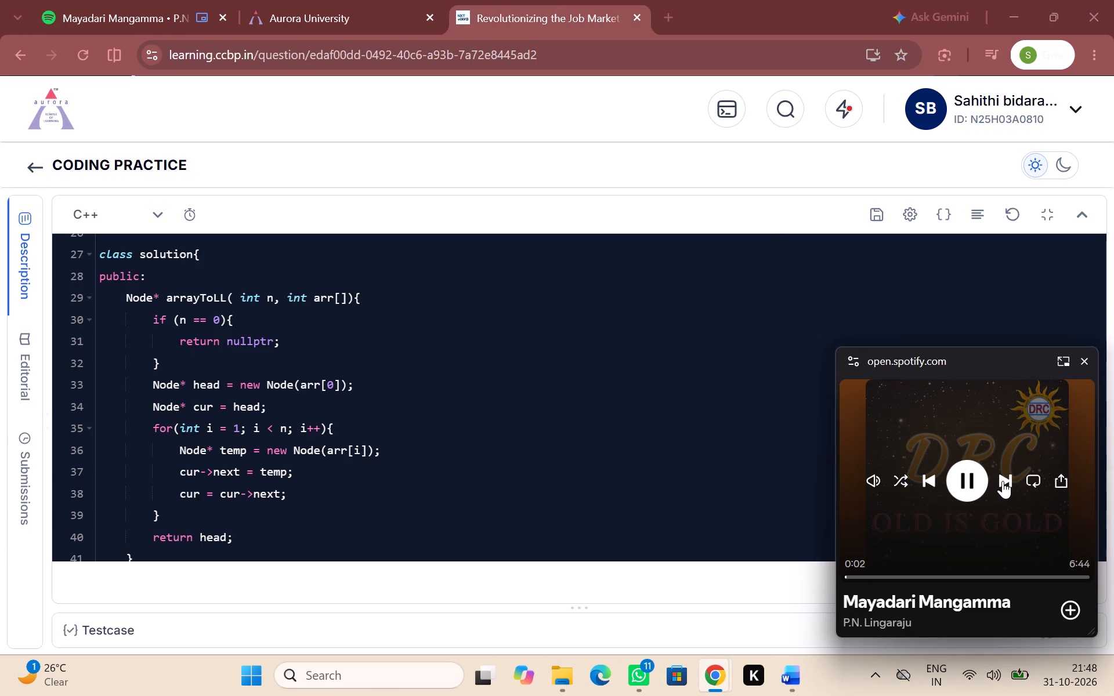
pyautogui.click(1003, 481)
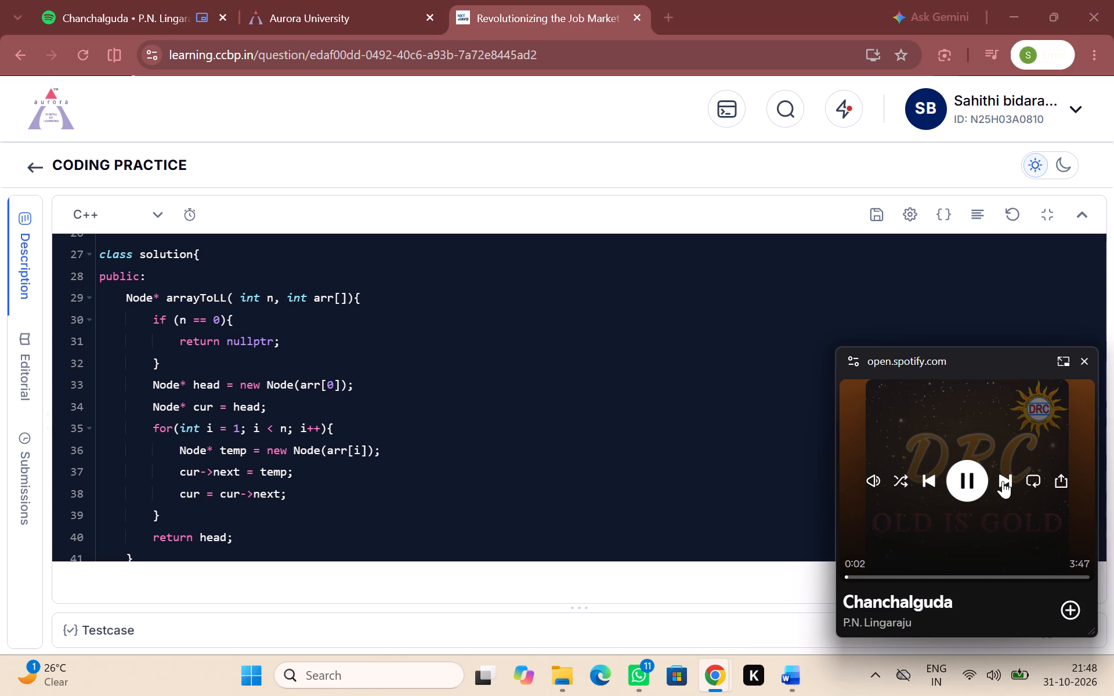
pyautogui.click(1003, 481)
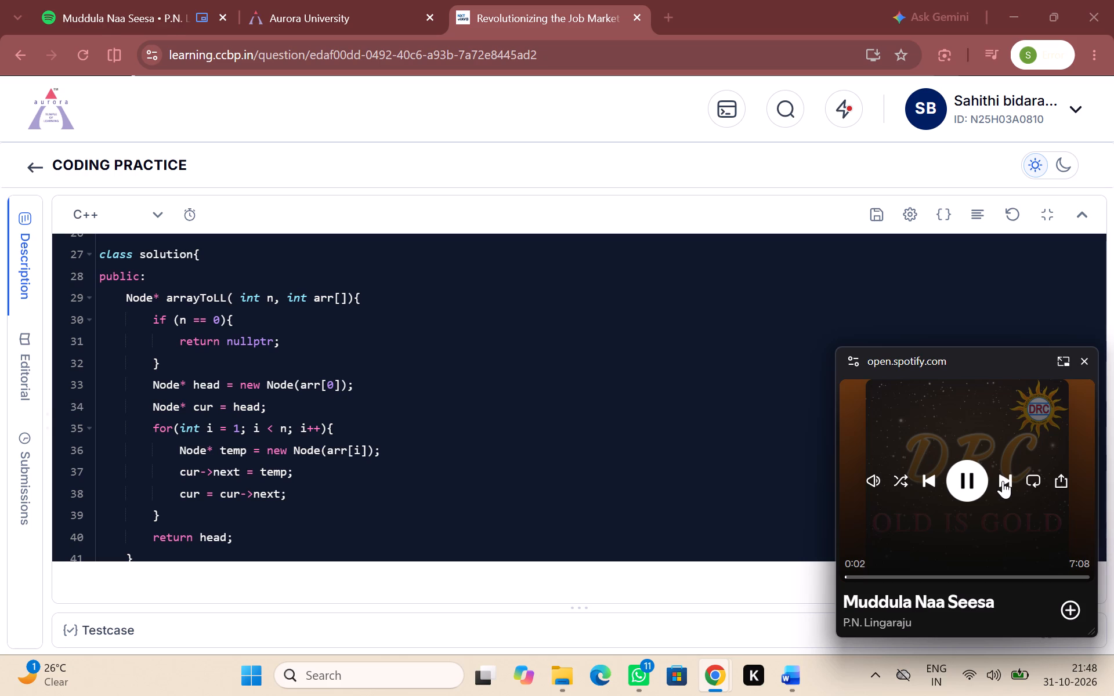
pyautogui.click(1003, 481)
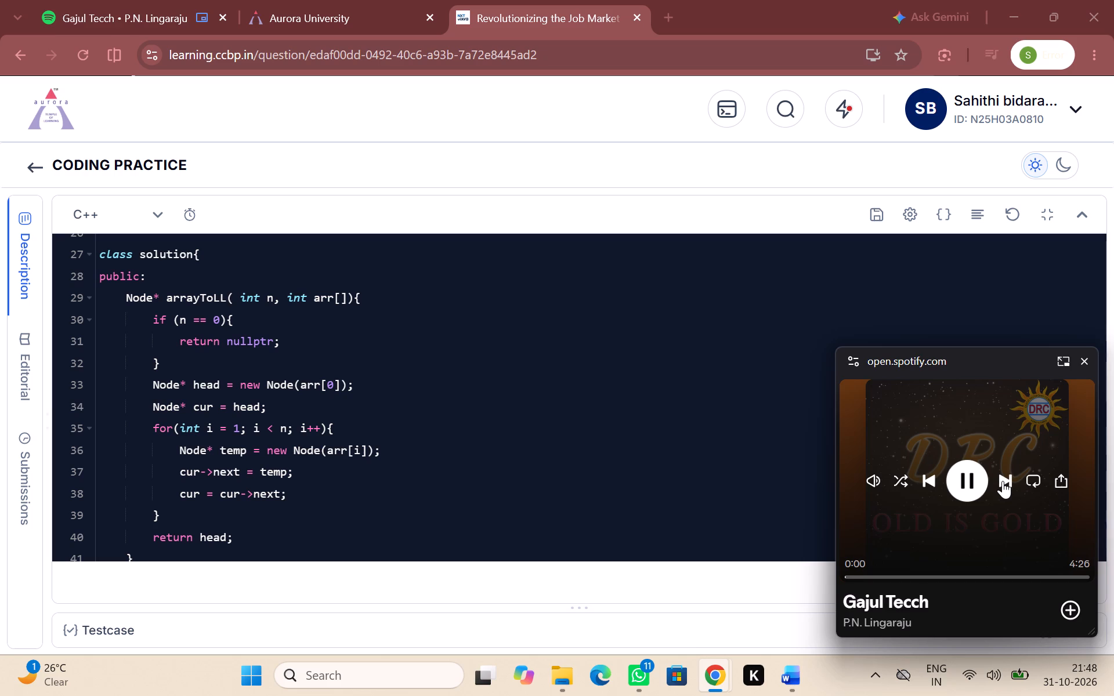
pyautogui.click(1003, 481)
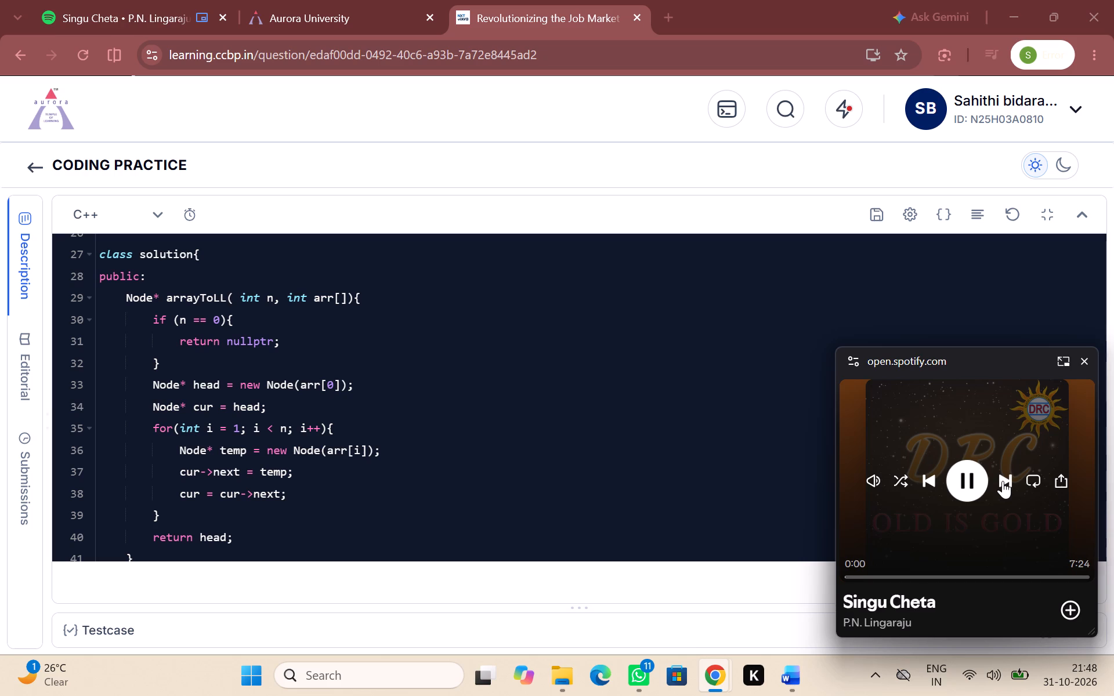
pyautogui.click(1003, 481)
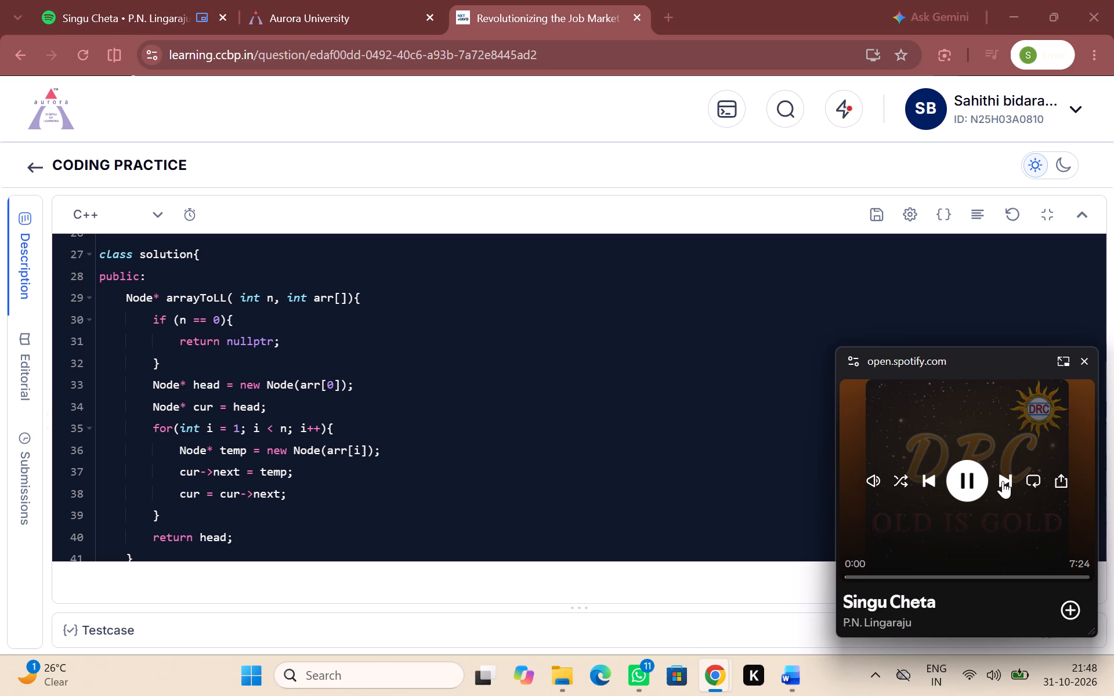
pyautogui.click(1003, 481)
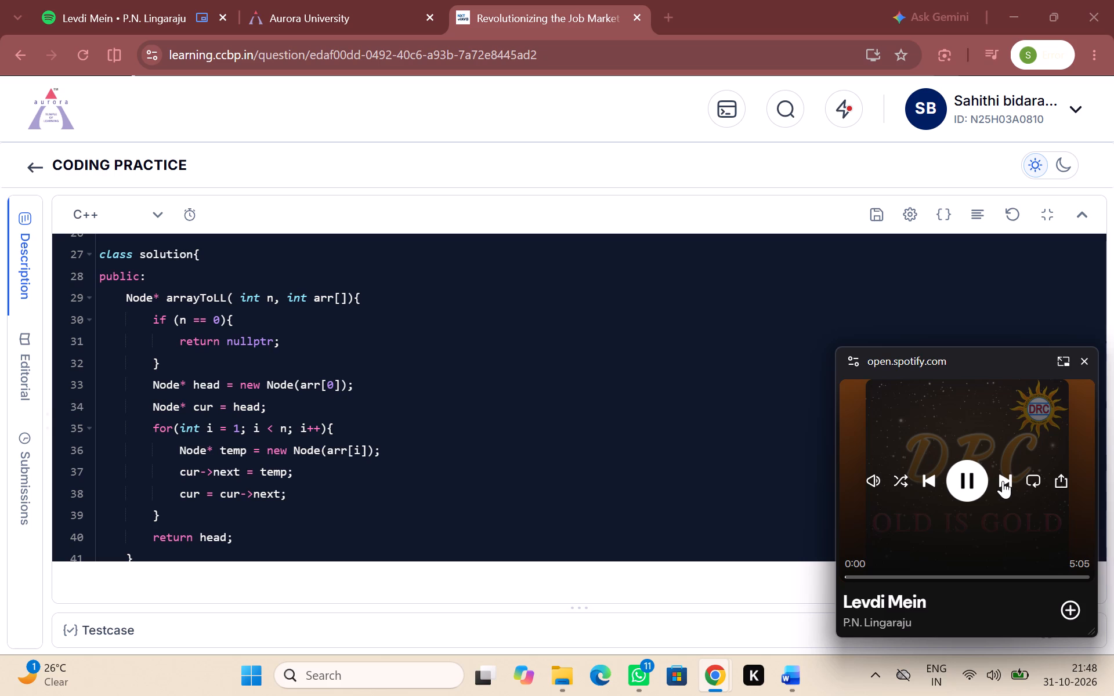
pyautogui.click(1003, 481)
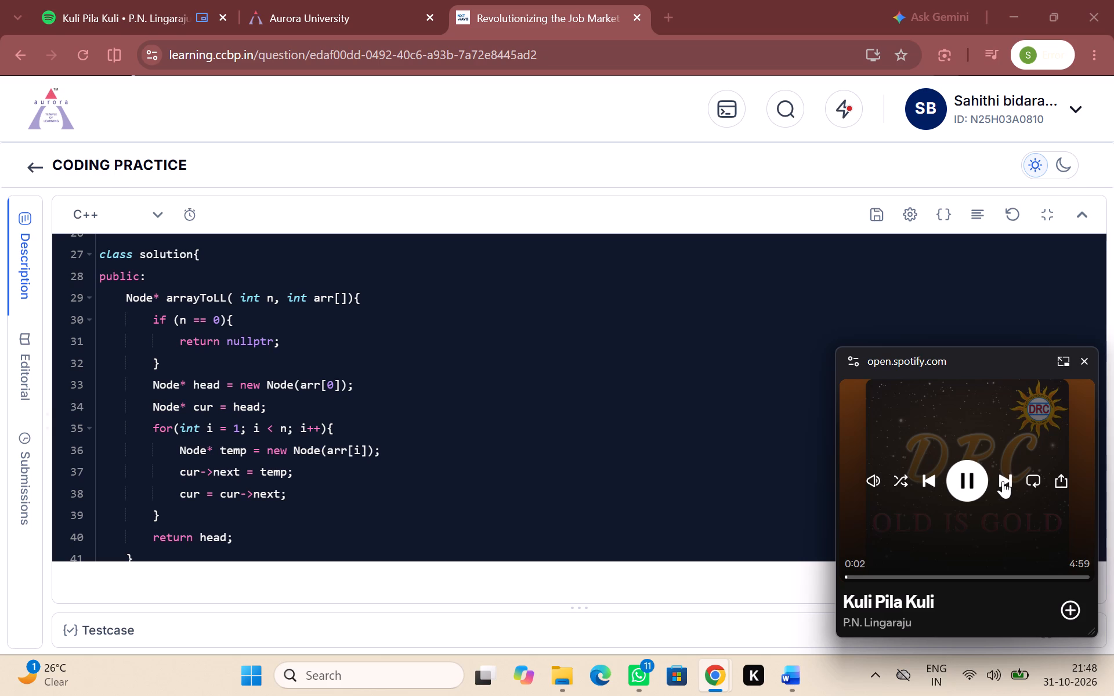
pyautogui.click(1003, 481)
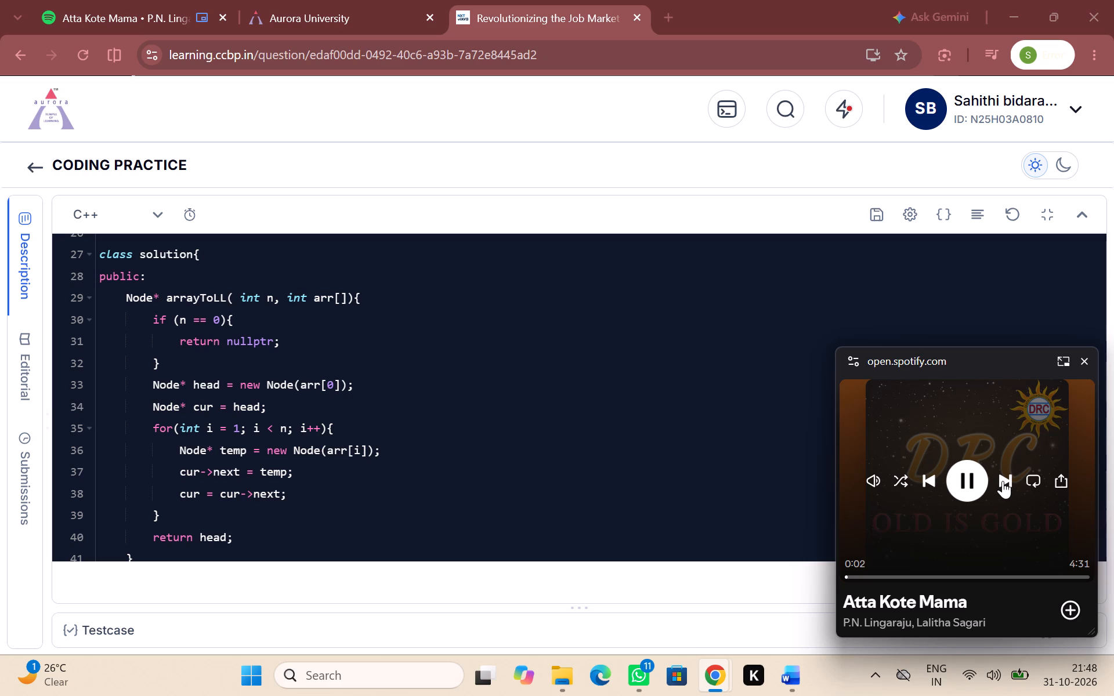
pyautogui.click(1003, 481)
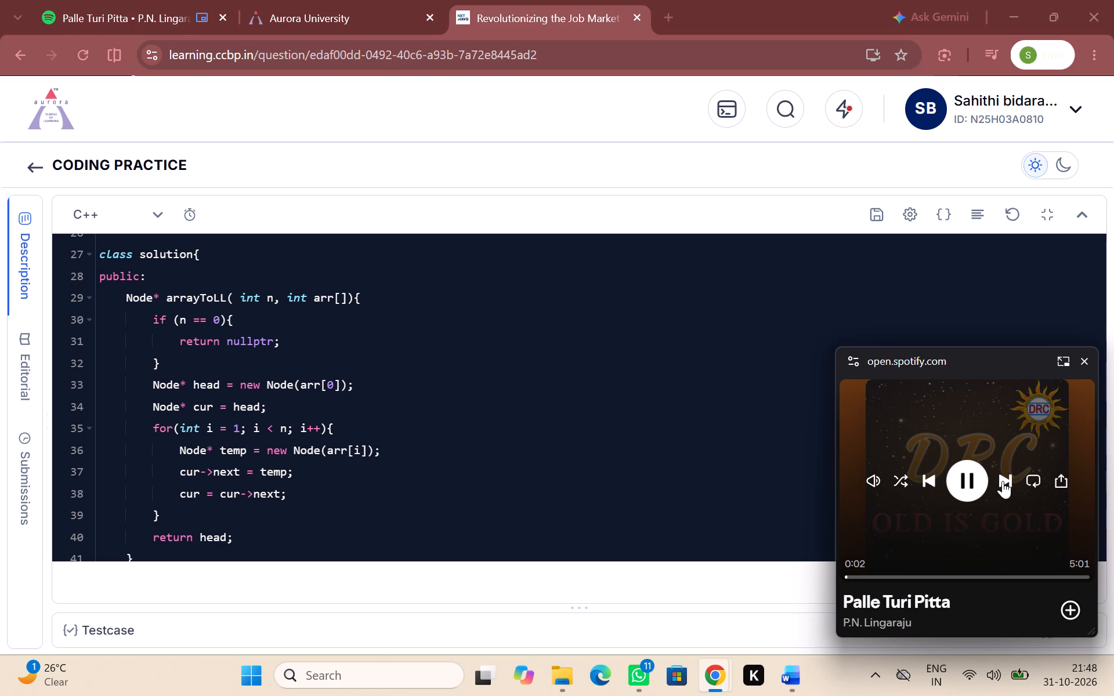
pyautogui.click(1003, 481)
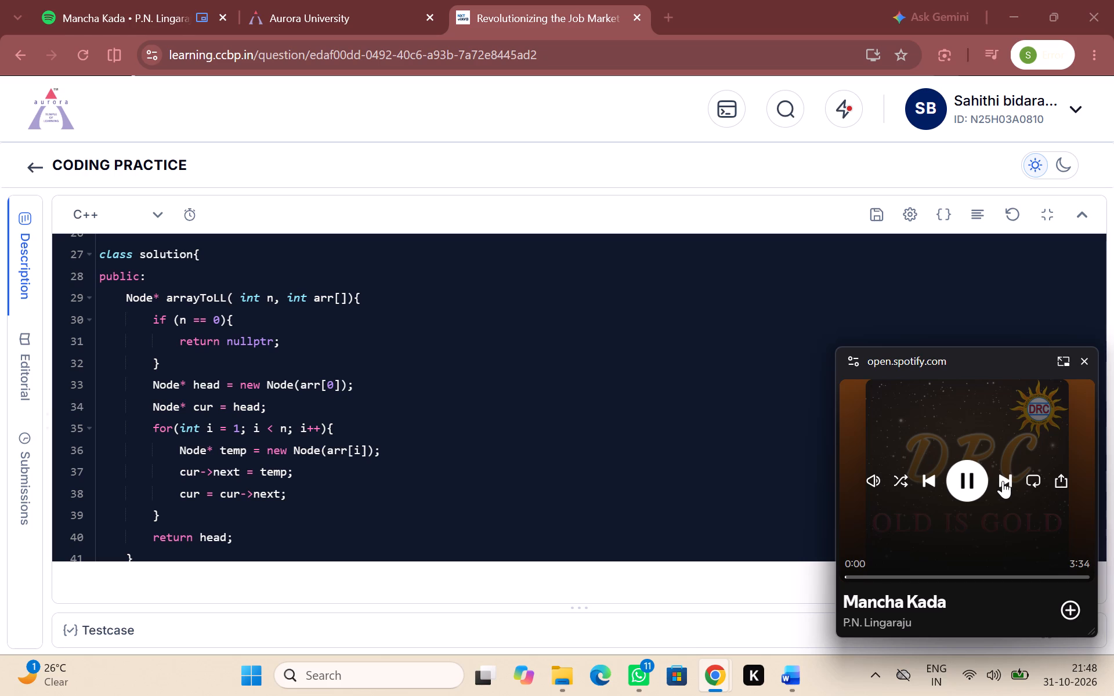
pyautogui.click(1003, 481)
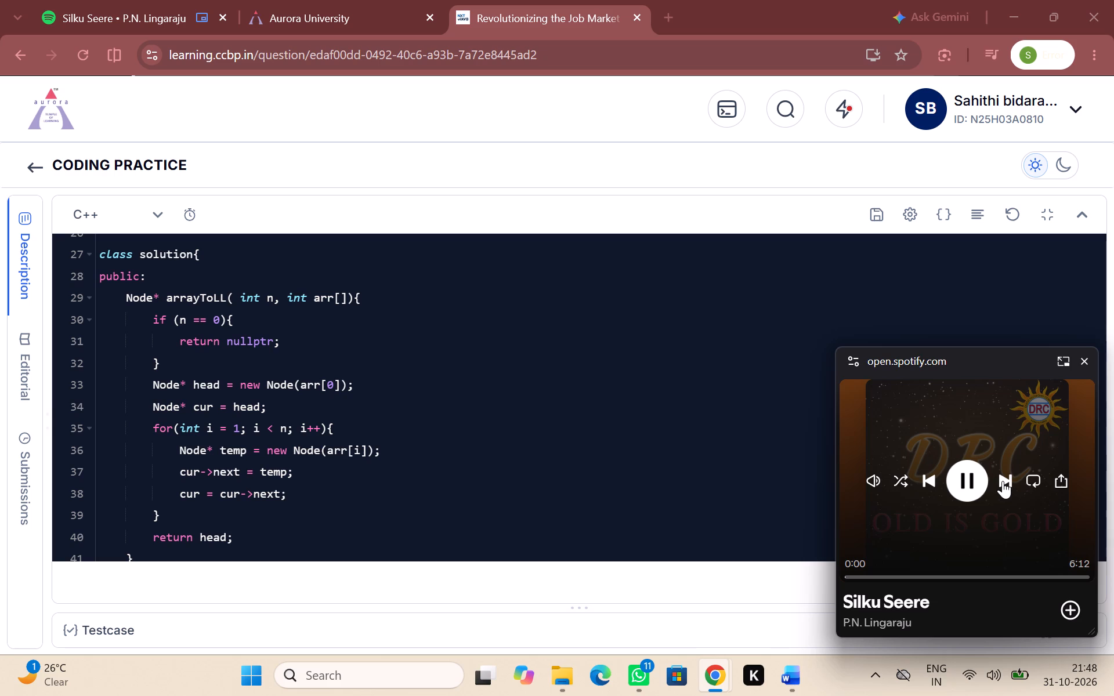
pyautogui.click(1003, 481)
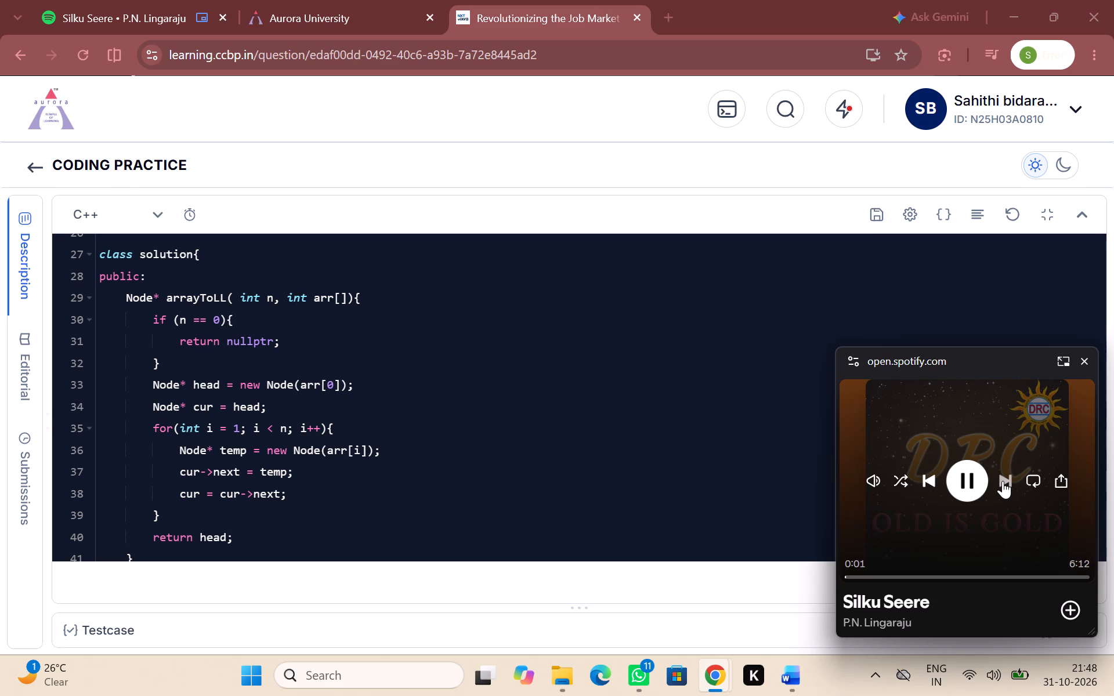
pyautogui.click(1003, 481)
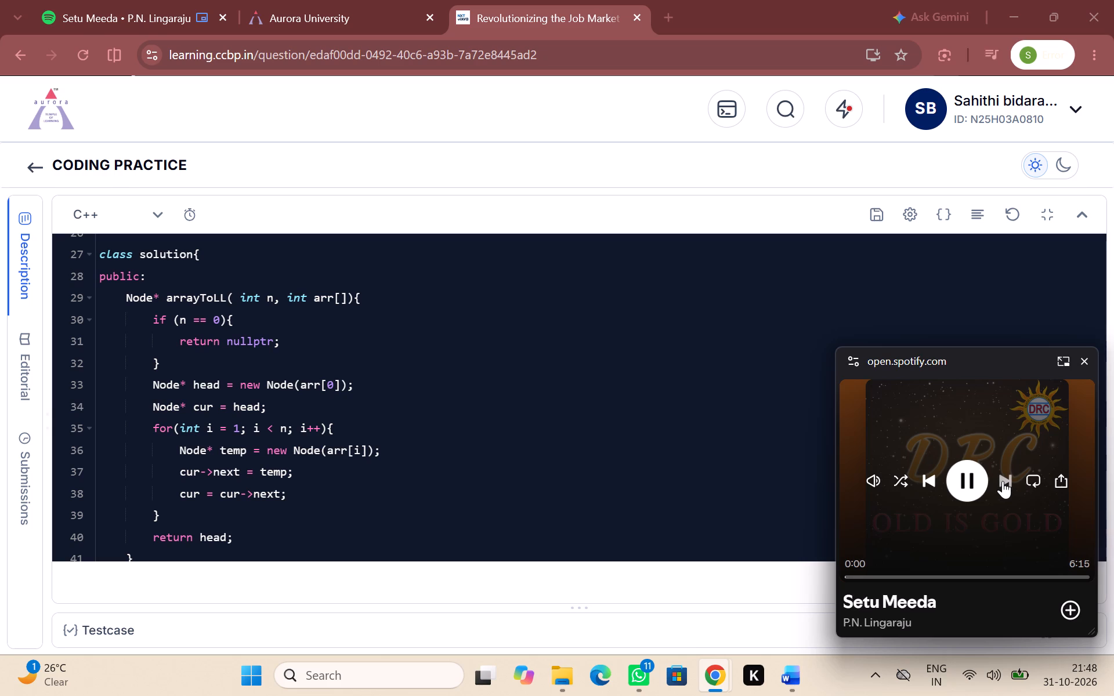
pyautogui.click(1003, 481)
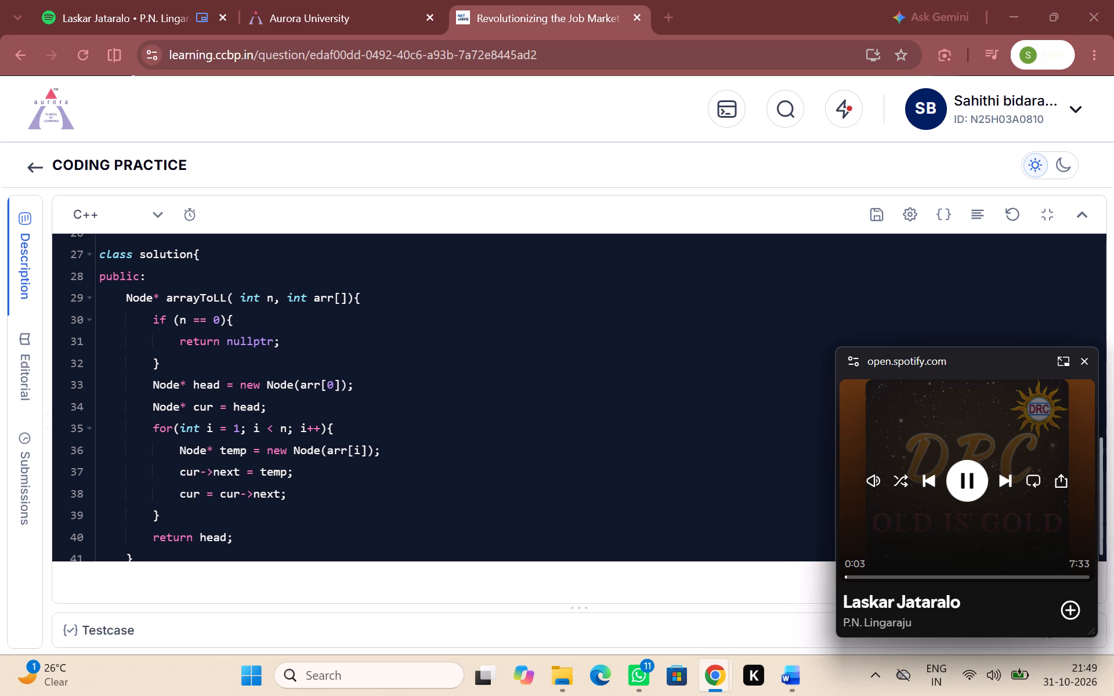
pyautogui.click(1084, 364)
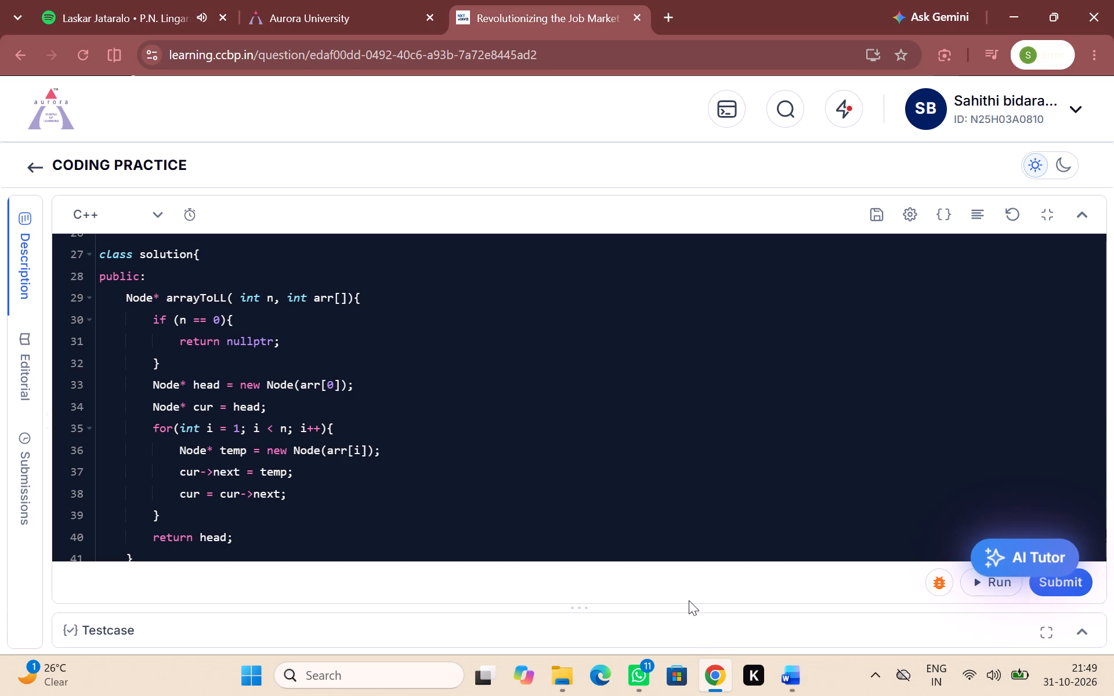
# Enlarge the Testcase area of Convert Array To Linked List and capture the Case 1 input and output as a screenshot.
pyautogui.moveTo(675, 607); pyautogui.dragTo(713, 298)
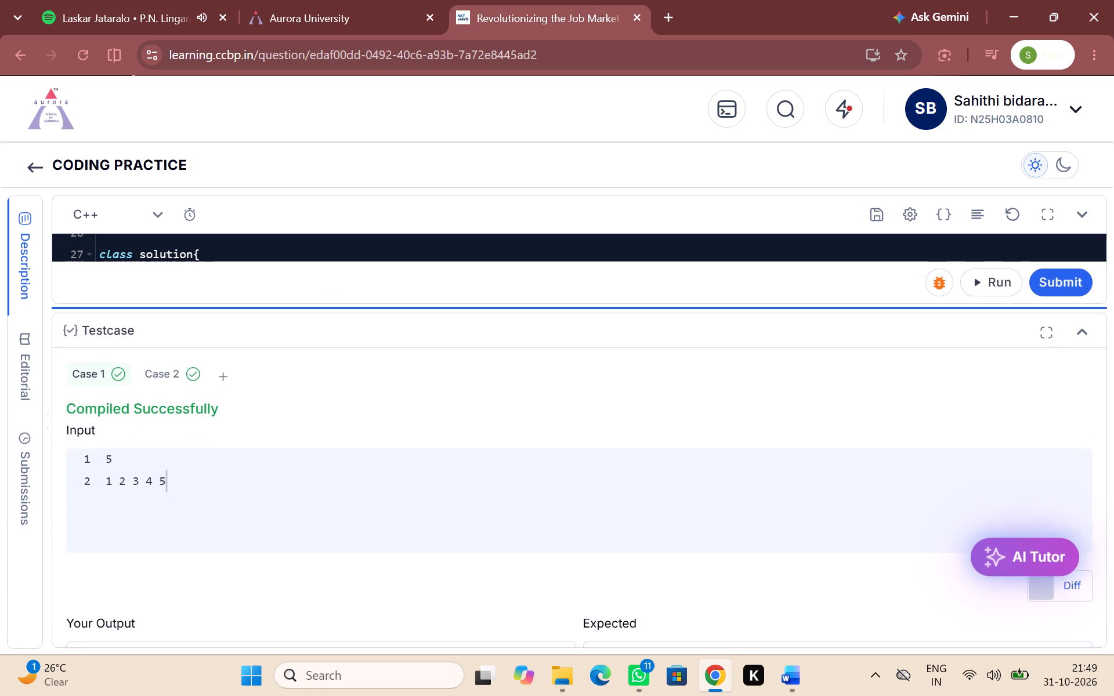
pyautogui.moveTo(713, 298); pyautogui.dragTo(722, 251)
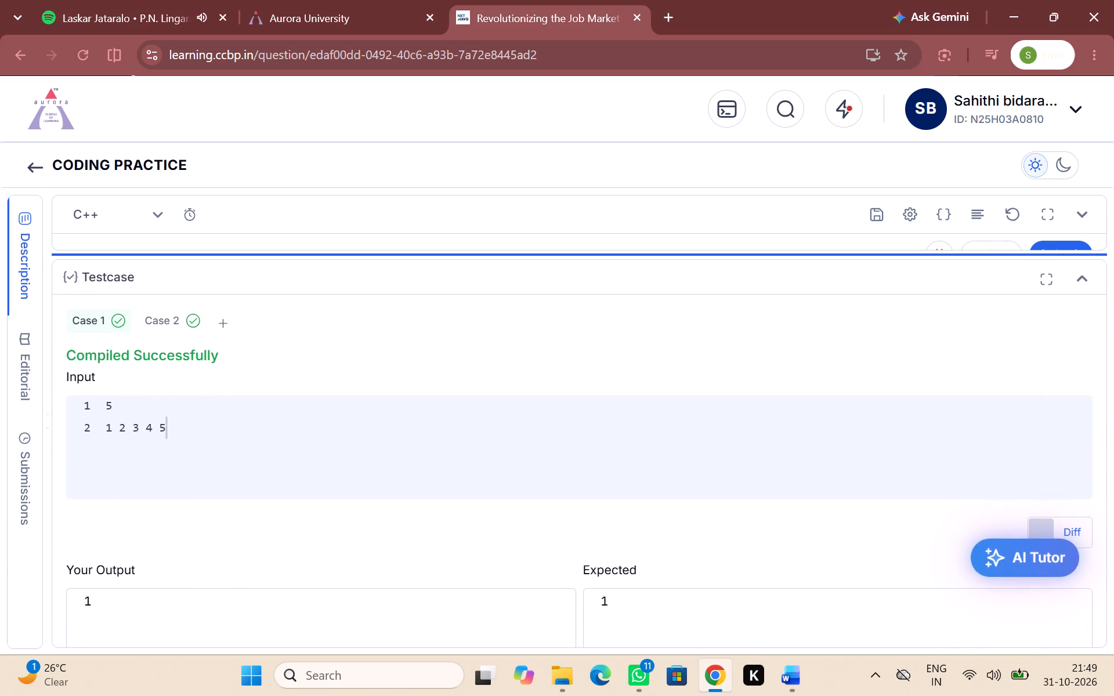
pyautogui.press('Print')
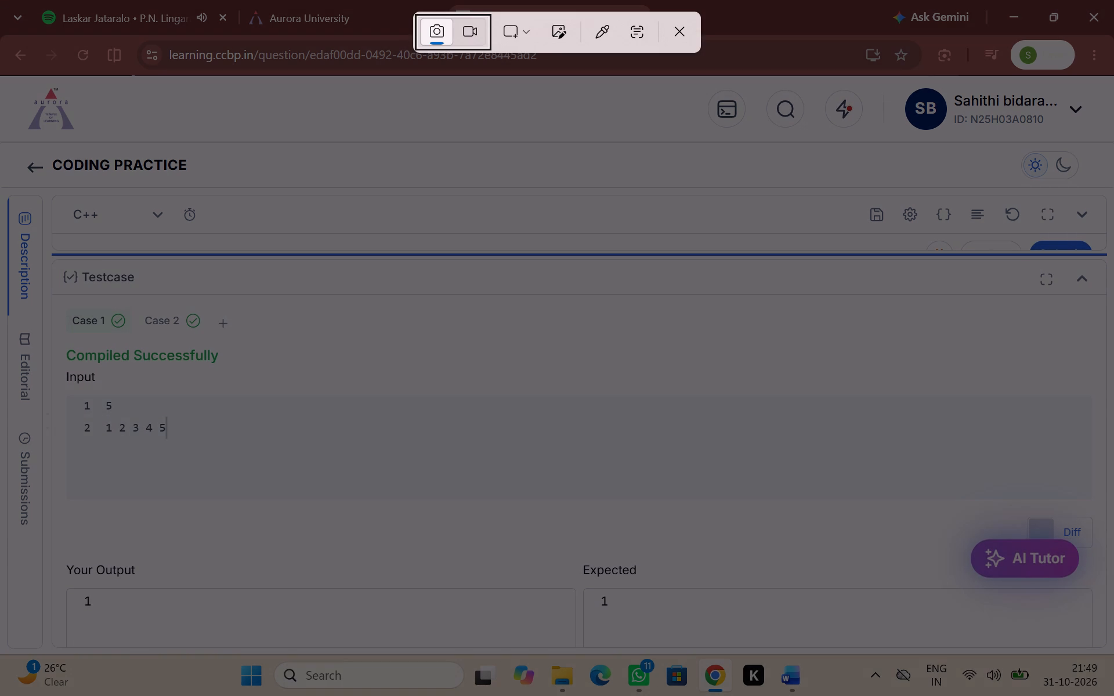
pyautogui.moveTo(52, 263); pyautogui.dragTo(783, 644)
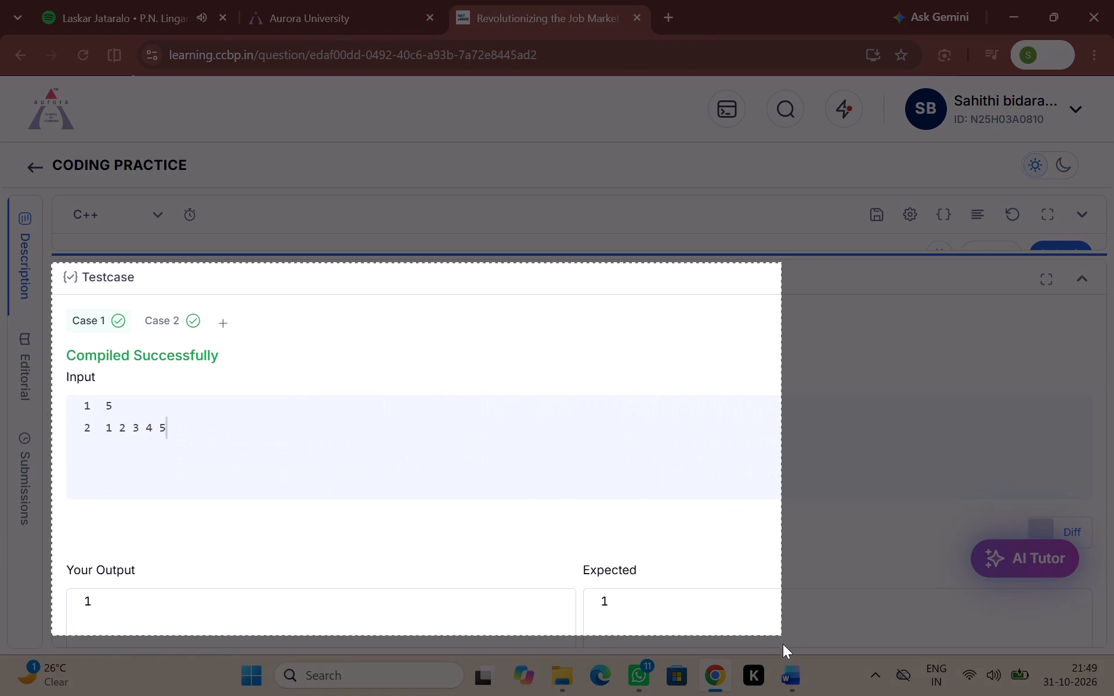
pyautogui.moveTo(783, 644); pyautogui.dragTo(902, 637)
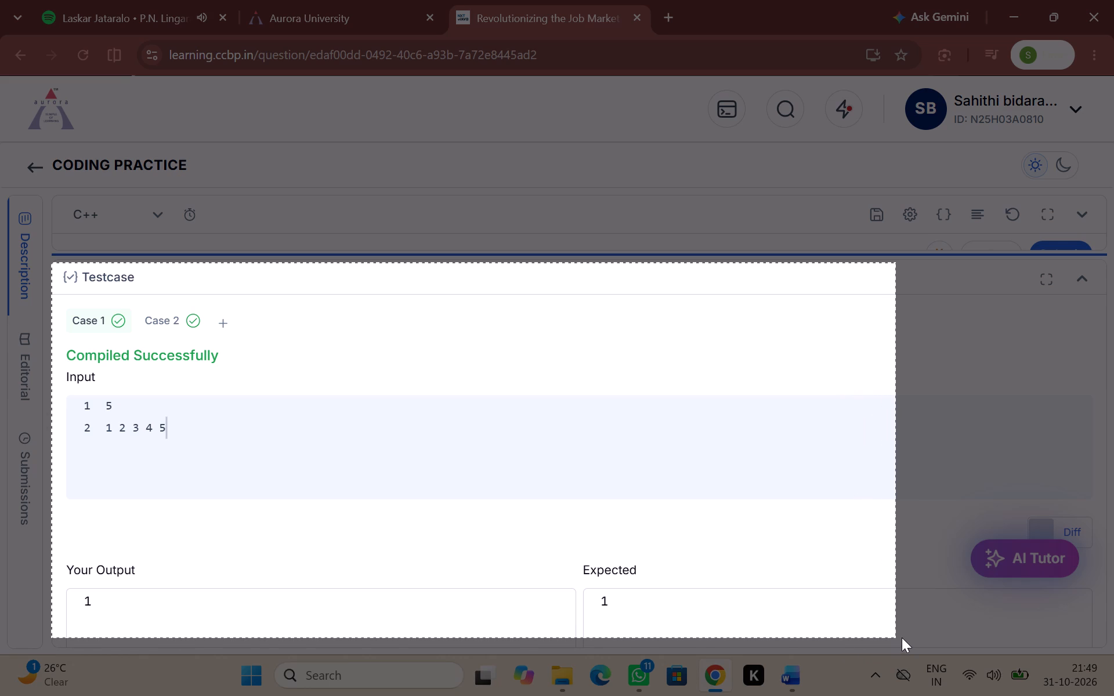
pyautogui.moveTo(902, 637); pyautogui.dragTo(970, 635)
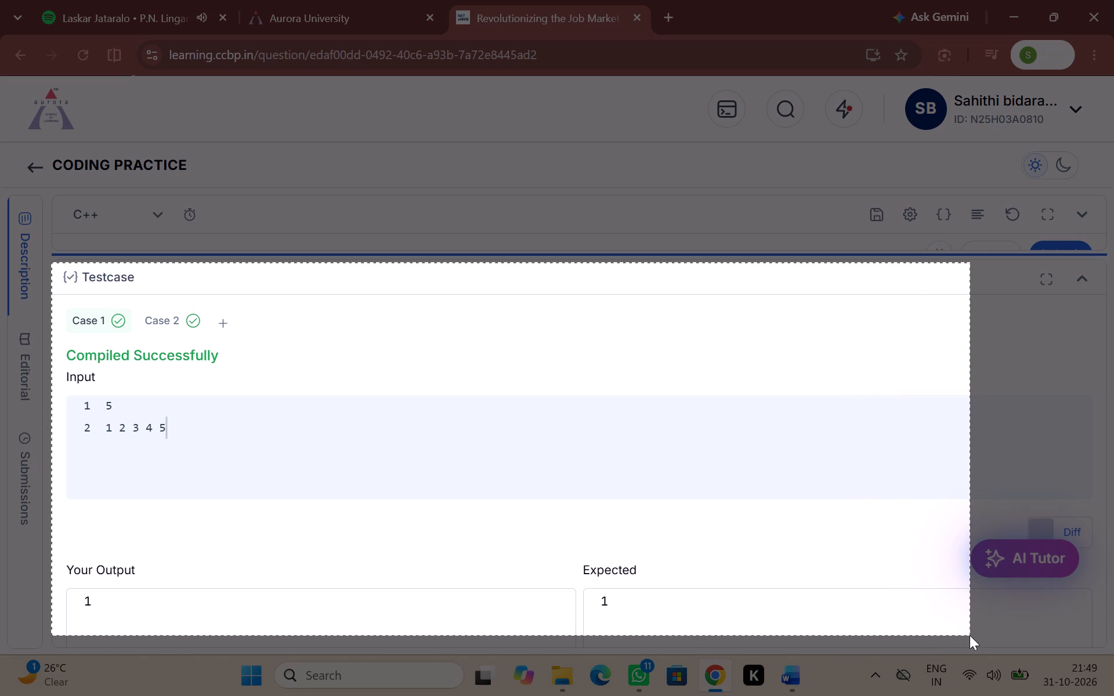
pyautogui.moveTo(970, 635); pyautogui.dragTo(965, 635)
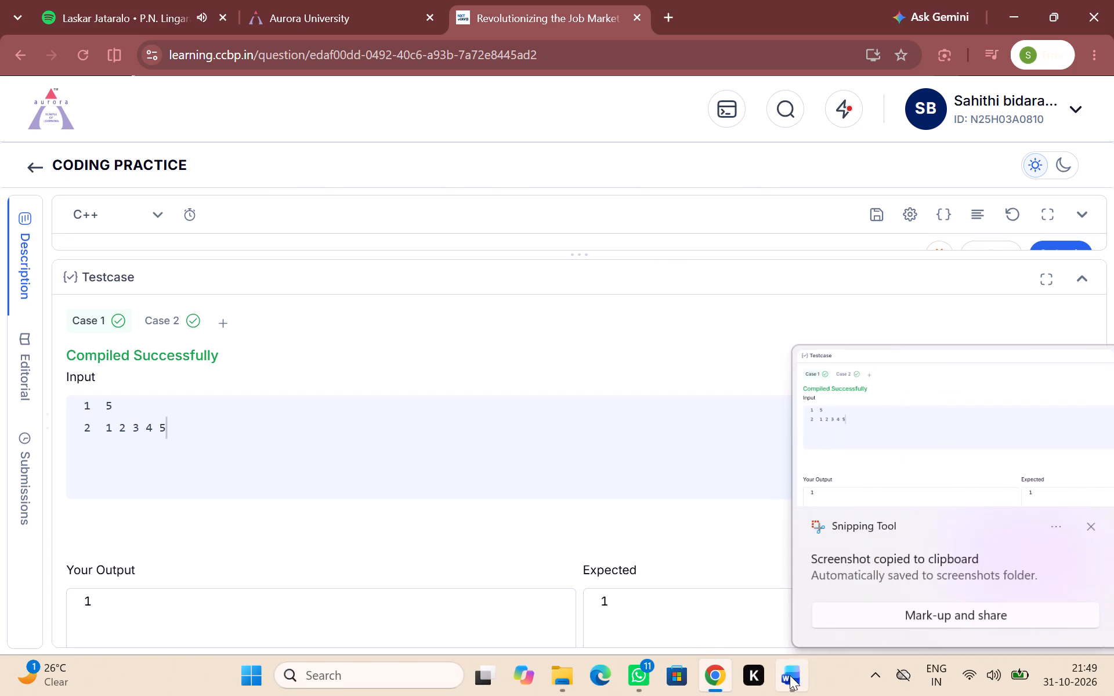
# Paste the Case 1 output screenshot below the arrayToLL code in the Word report C++ LAB REPORT 2.
pyautogui.click(790, 675)
pyautogui.click(724, 564)
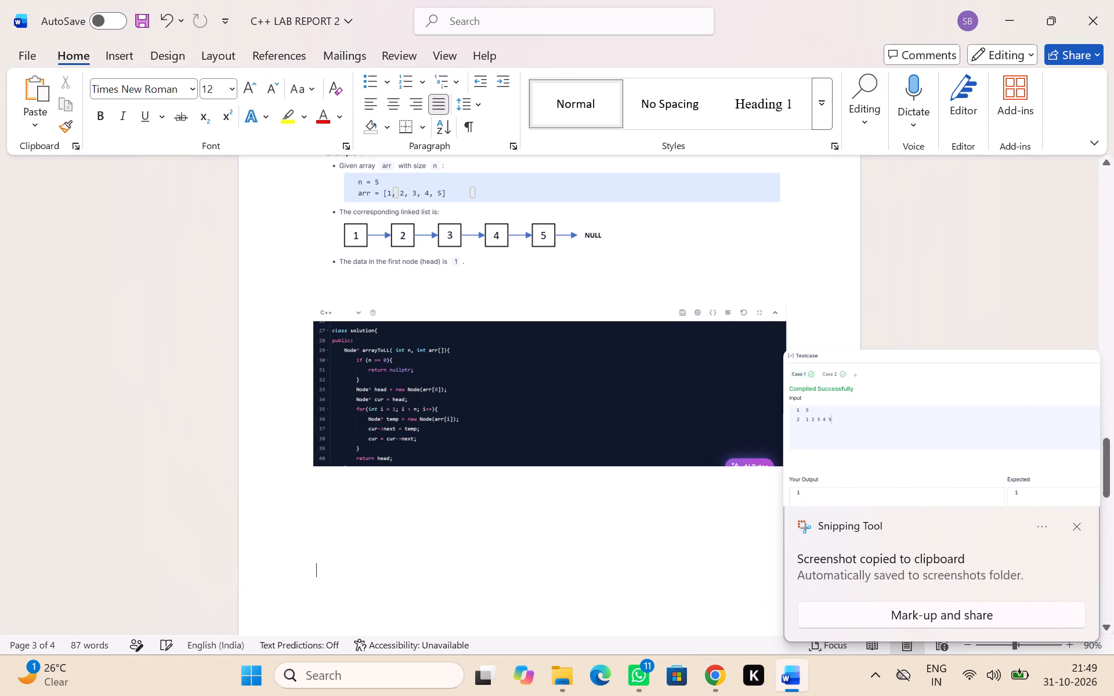
pyautogui.scroll(-1, 724, 564)
pyautogui.hotkey('ctrl', 'v')
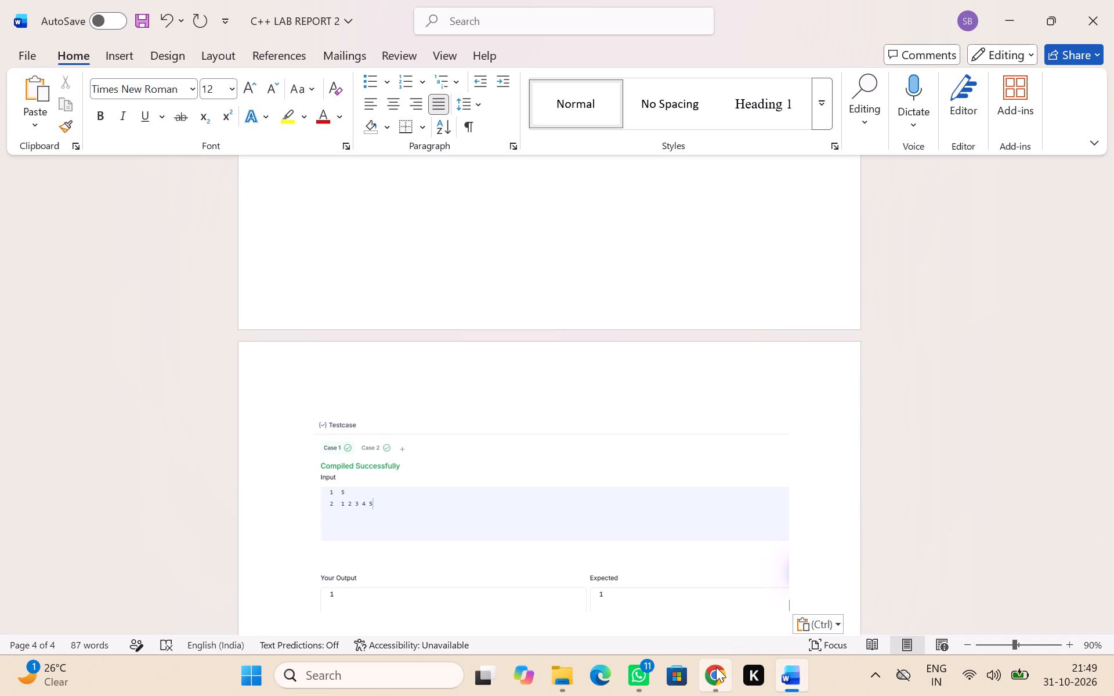
# In Chrome, open the Linked List Traversal problem and copy its editorial's CPP solution from the include line through the solution class.
pyautogui.click(690, 570)
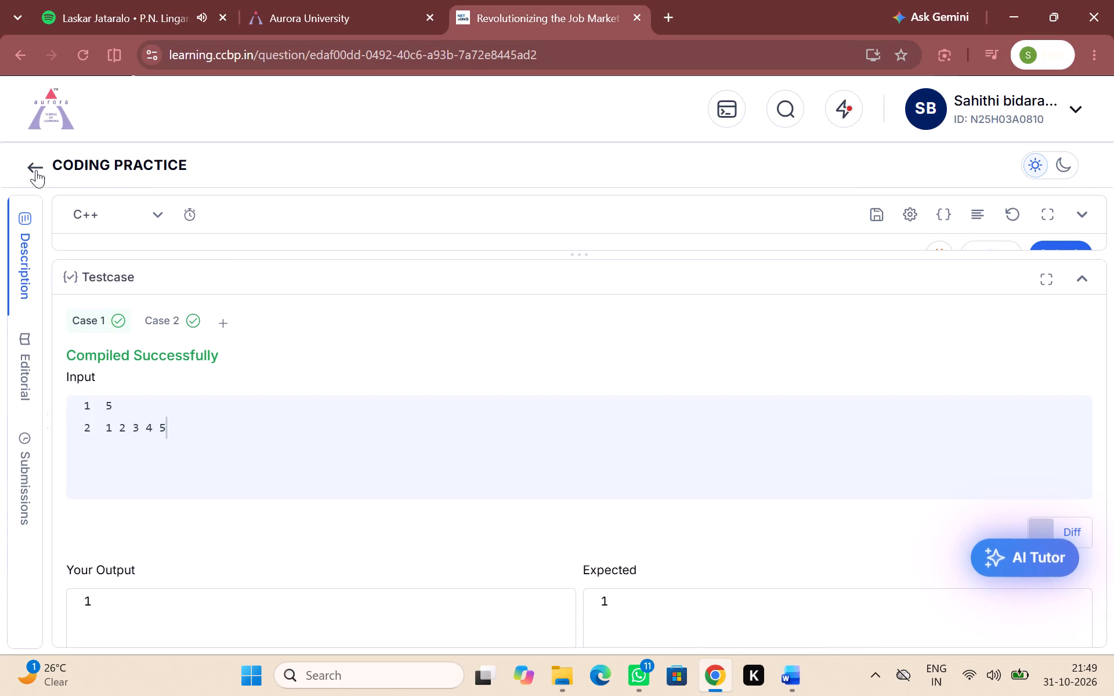
pyautogui.click(30, 165)
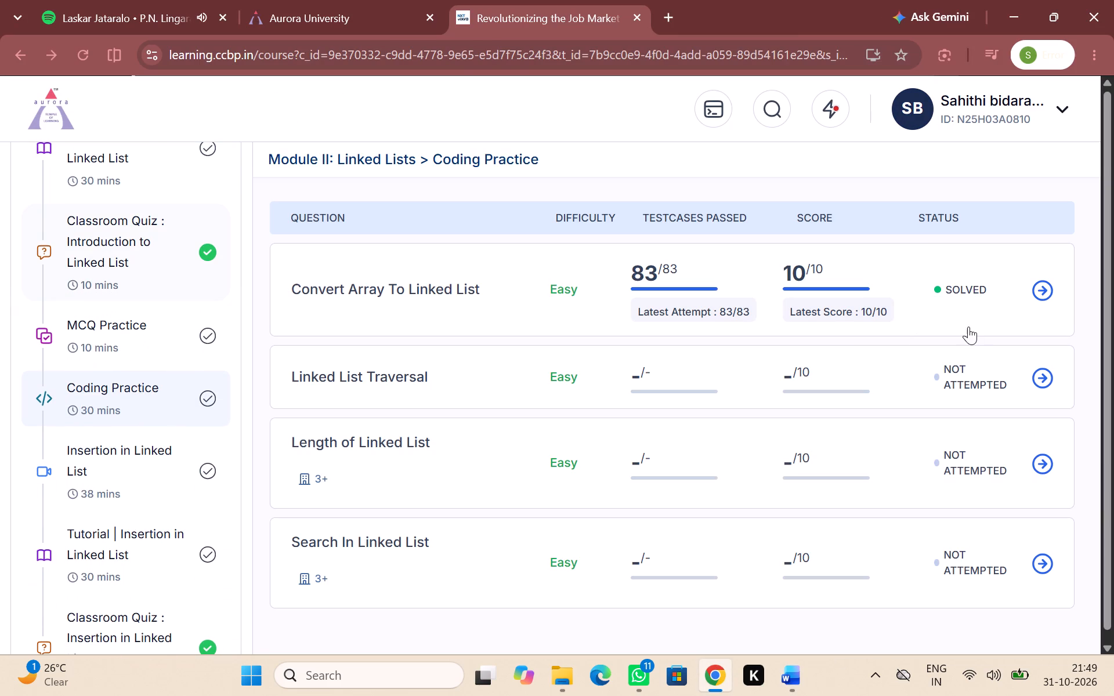
pyautogui.click(1043, 372)
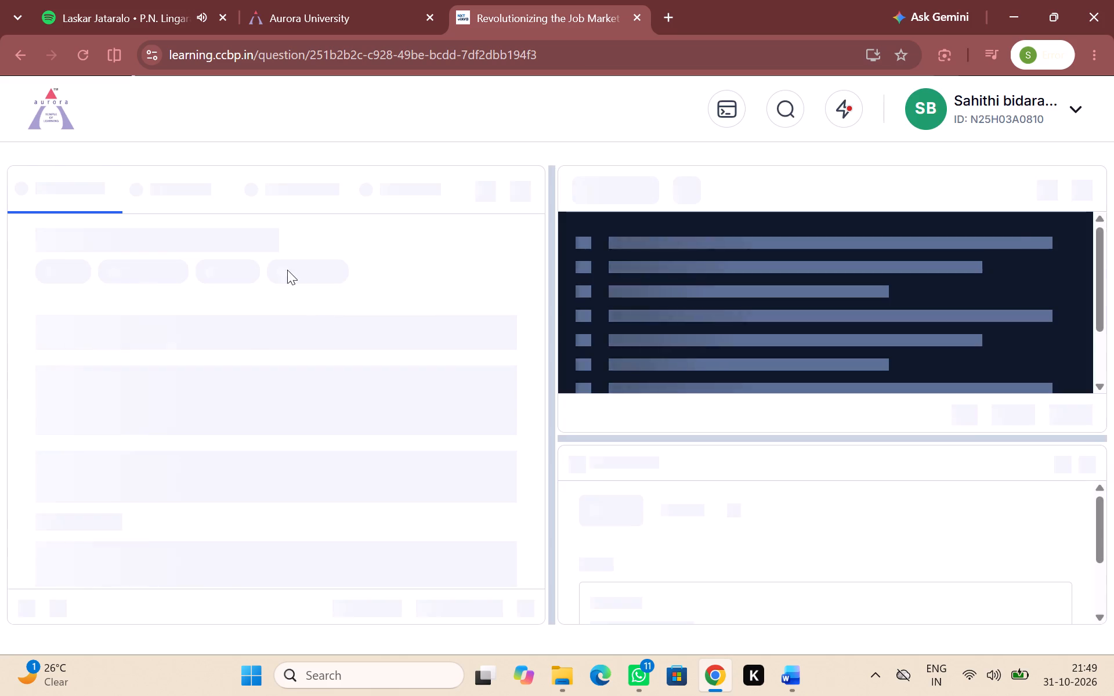
pyautogui.click(171, 205)
pyautogui.scroll(-6, 207, 364)
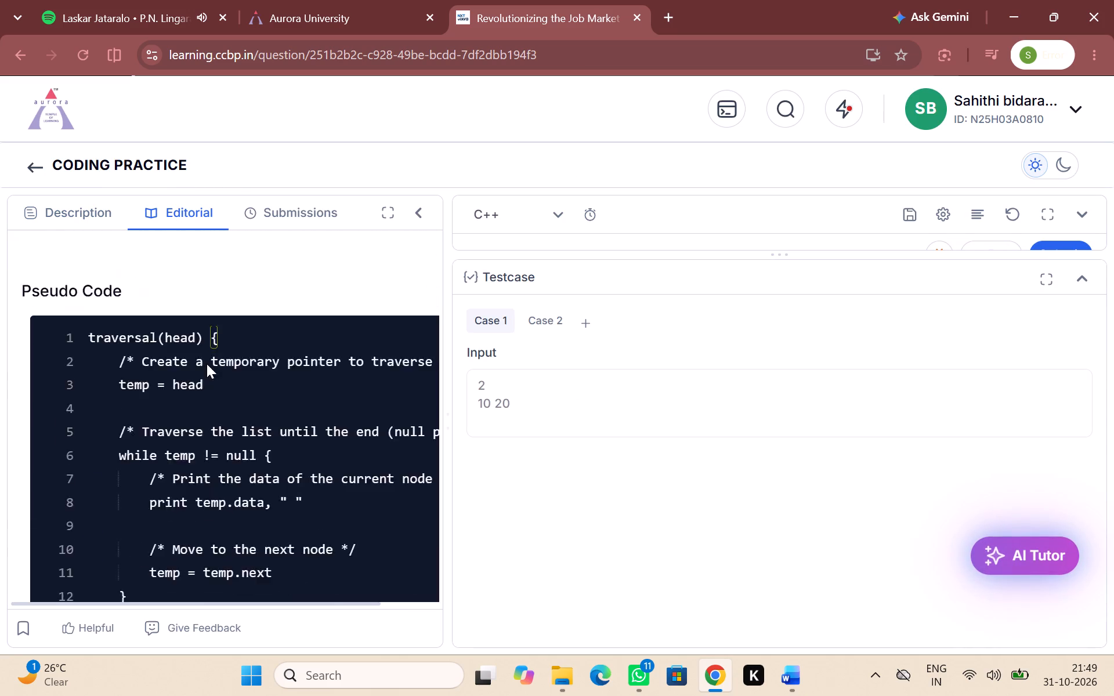
pyautogui.scroll(-5, 207, 364)
pyautogui.scroll(2, 207, 364)
pyautogui.scroll(-2, 151, 412)
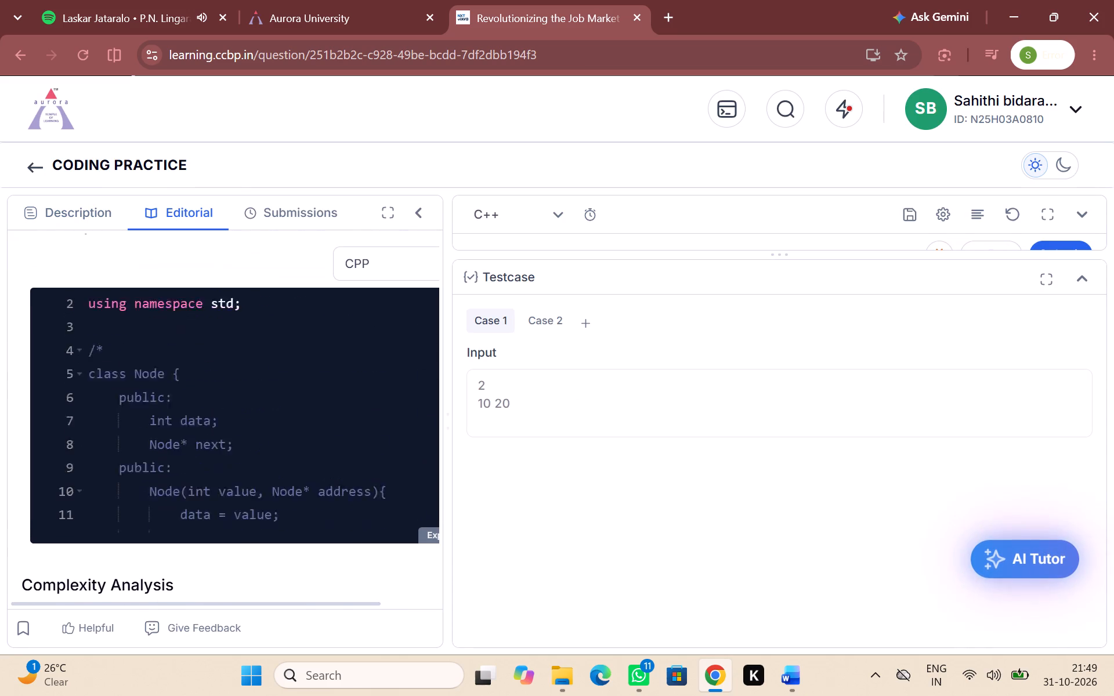
pyautogui.scroll(-5, 151, 412)
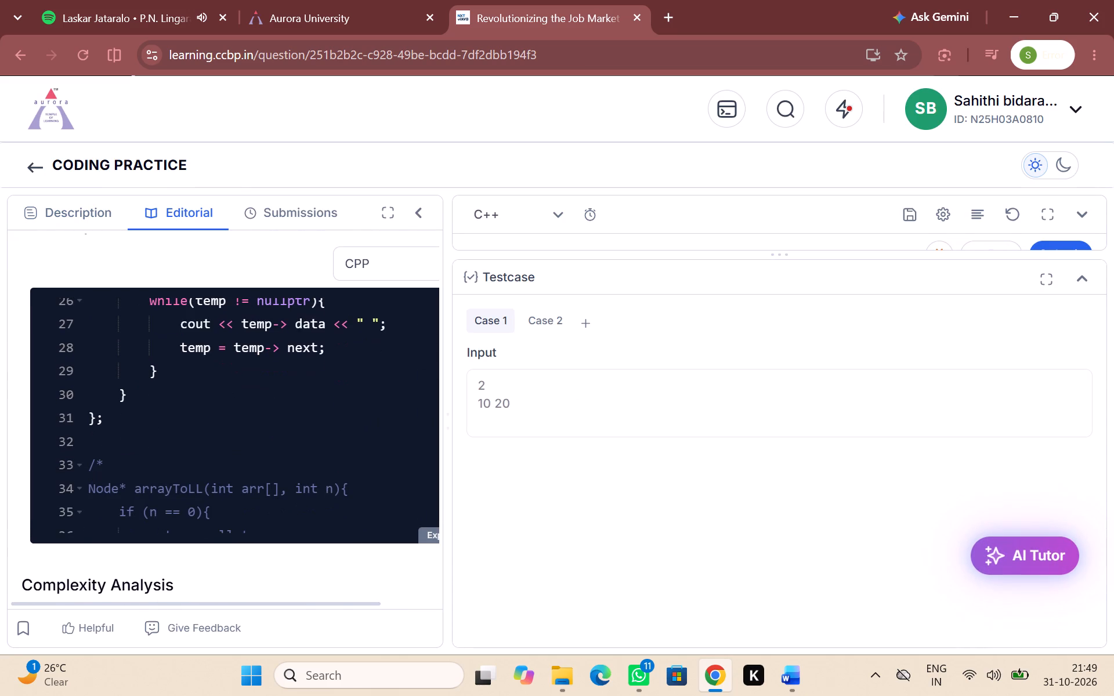
pyautogui.moveTo(125, 419); pyautogui.dragTo(99, 242)
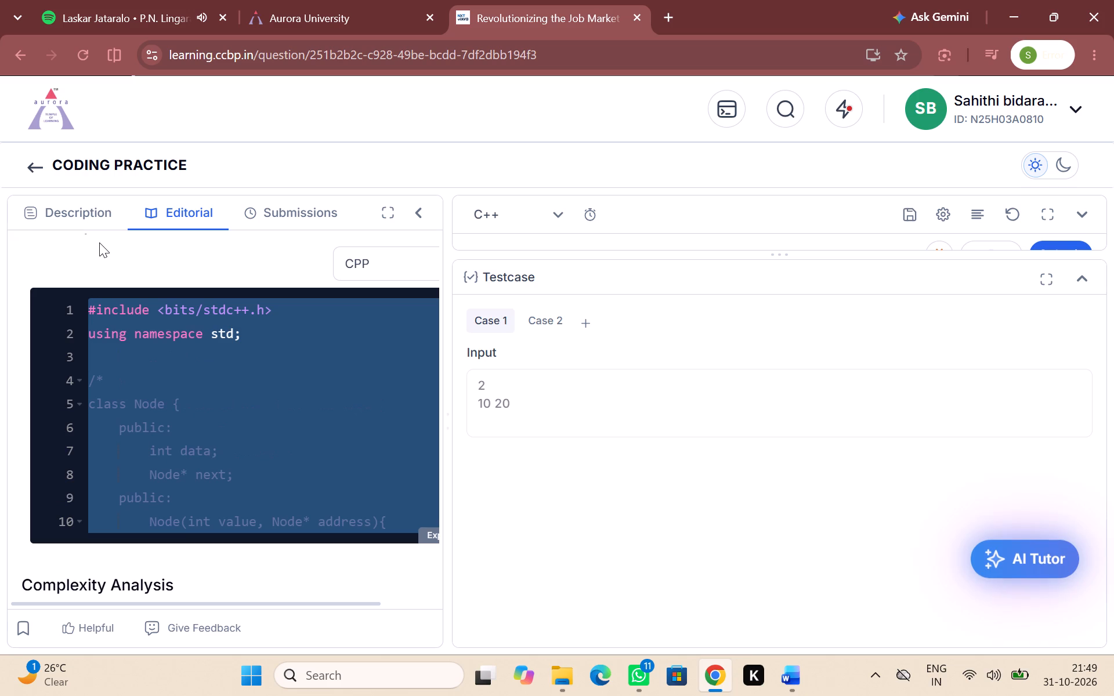
pyautogui.hotkey('ctrl', 'c')
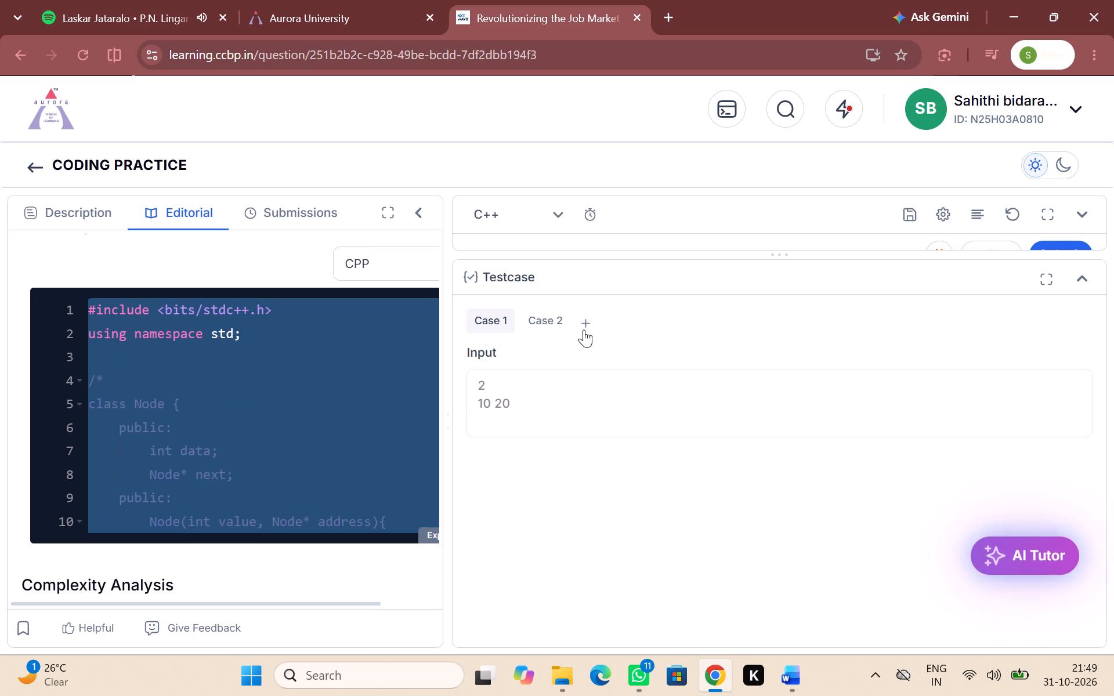
# Enlarge the code editor and replace all the Linked List Traversal starter code with the copied editorial solution.
pyautogui.moveTo(639, 257); pyautogui.dragTo(610, 586)
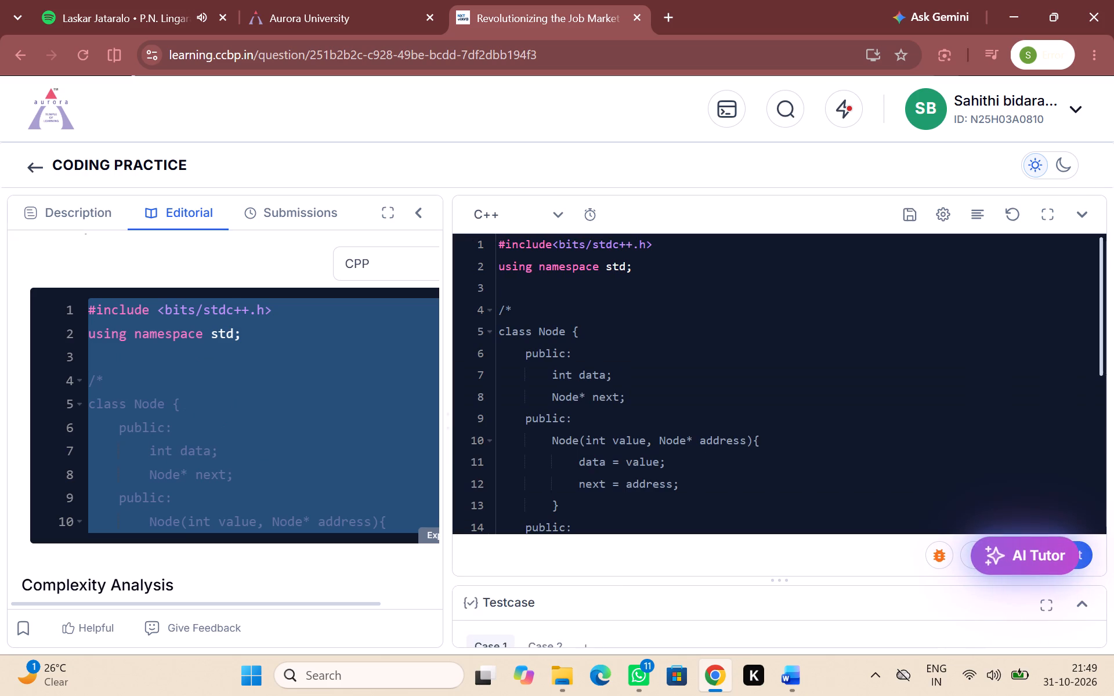
pyautogui.moveTo(500, 241); pyautogui.dragTo(591, 568)
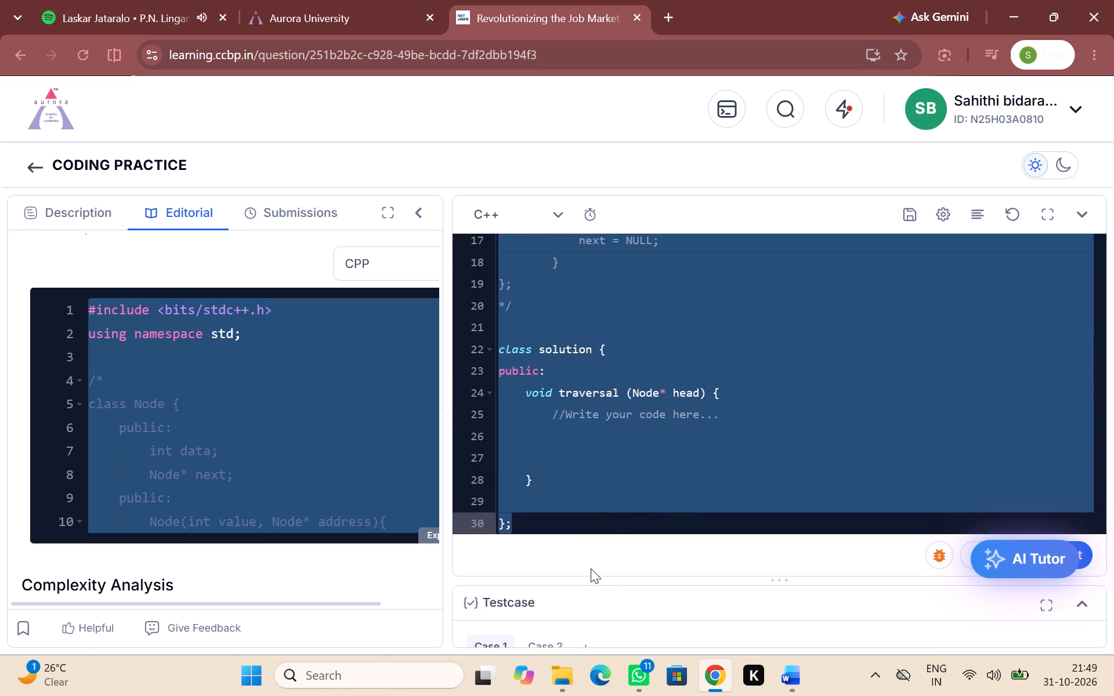
pyautogui.press('BackSpace')
pyautogui.hotkey('ctrl', 'v')
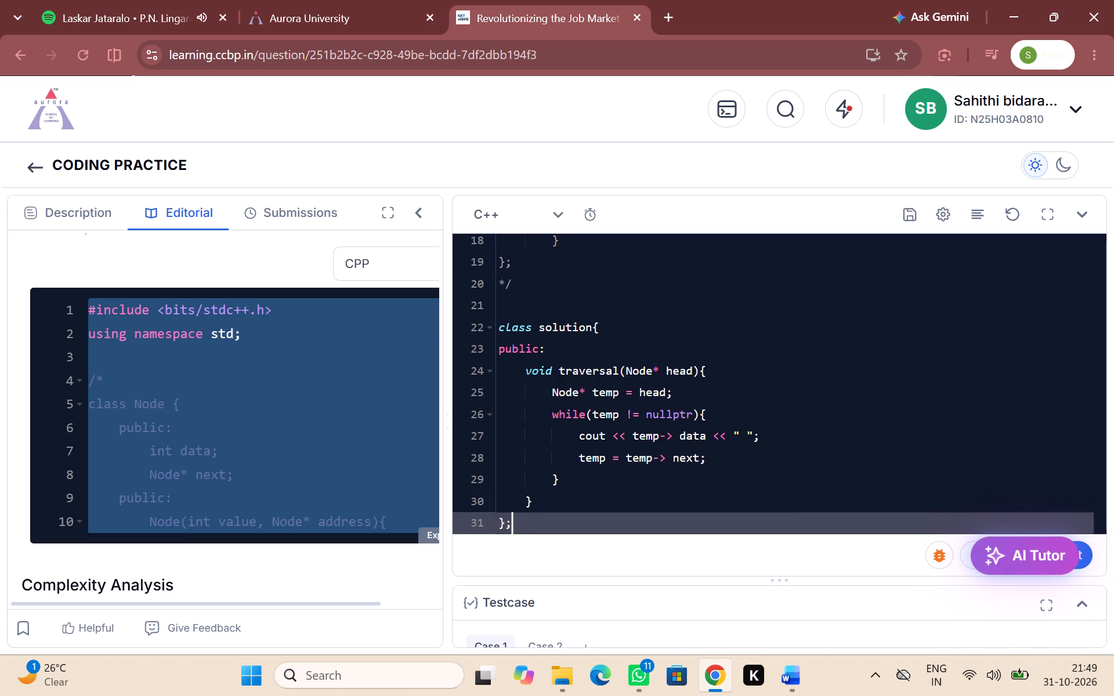
# Run and submit the Linked List Traversal code, and return to the Coding Practice question list, saving the code on leaving.
pyautogui.click(967, 555)
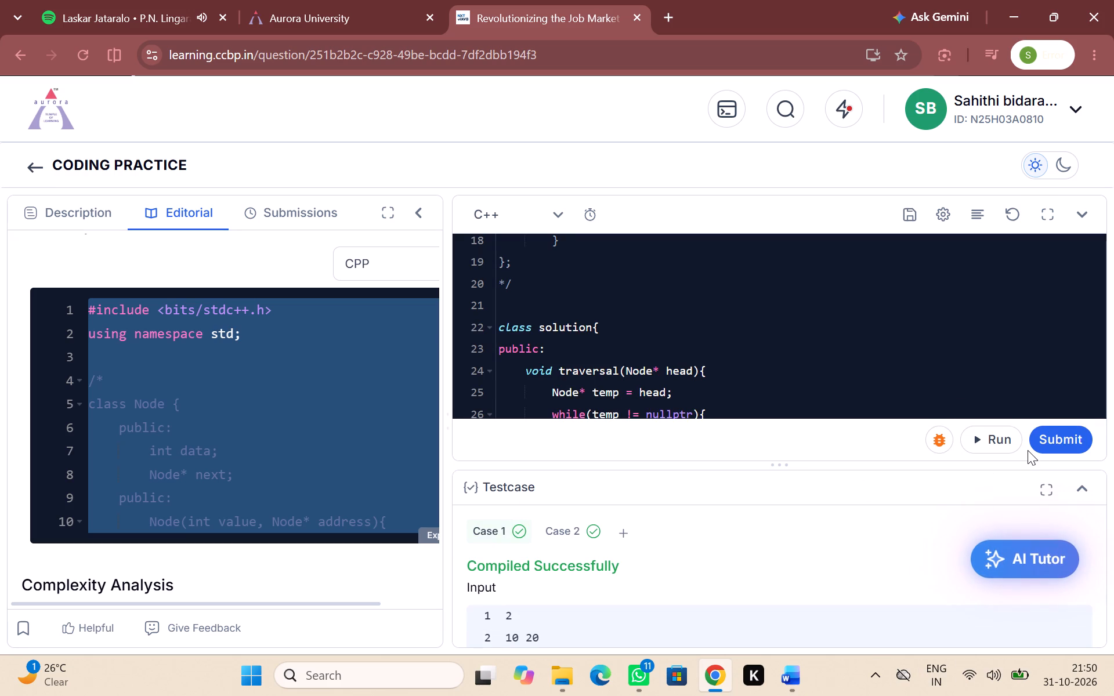
pyautogui.click(1036, 447)
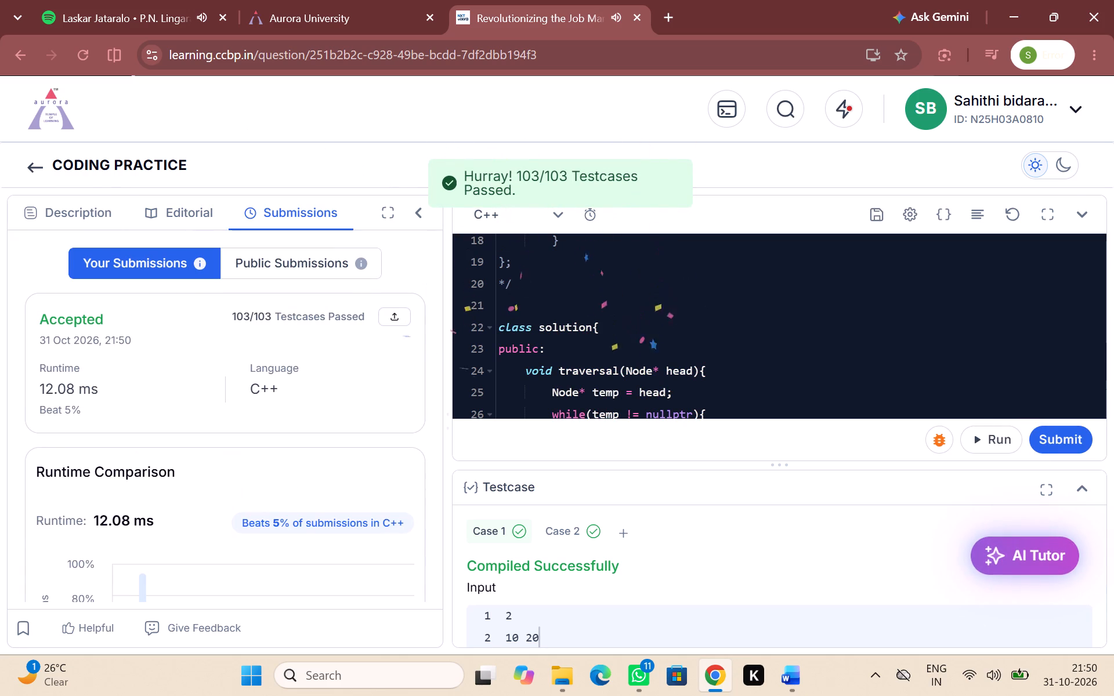
pyautogui.click(37, 165)
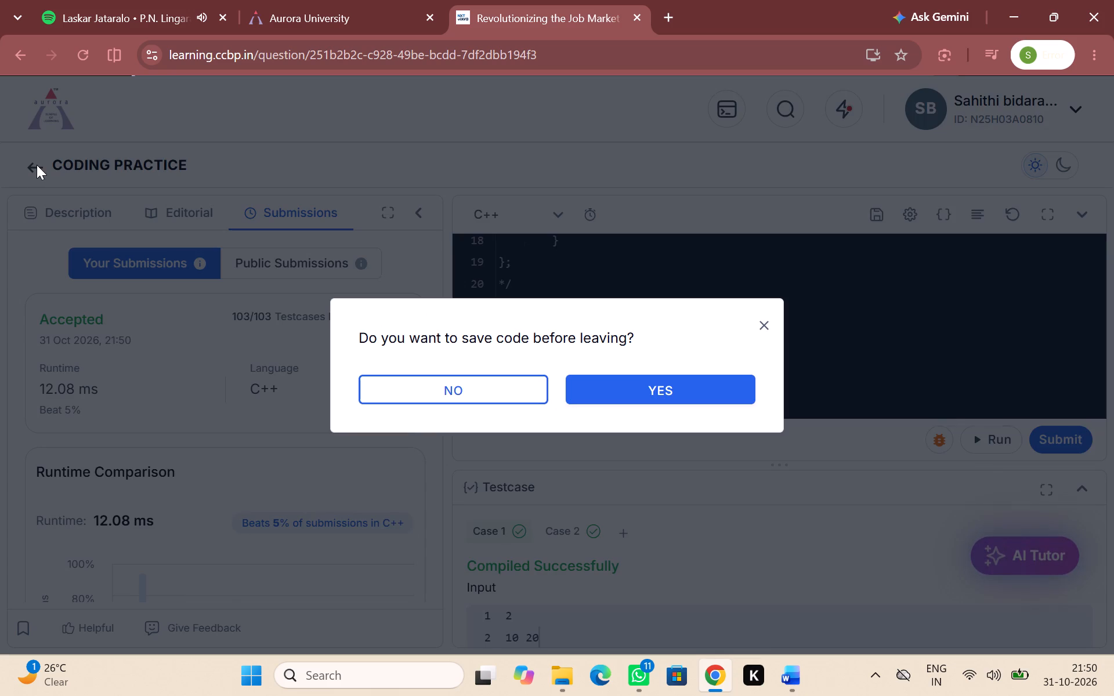
pyautogui.click(583, 393)
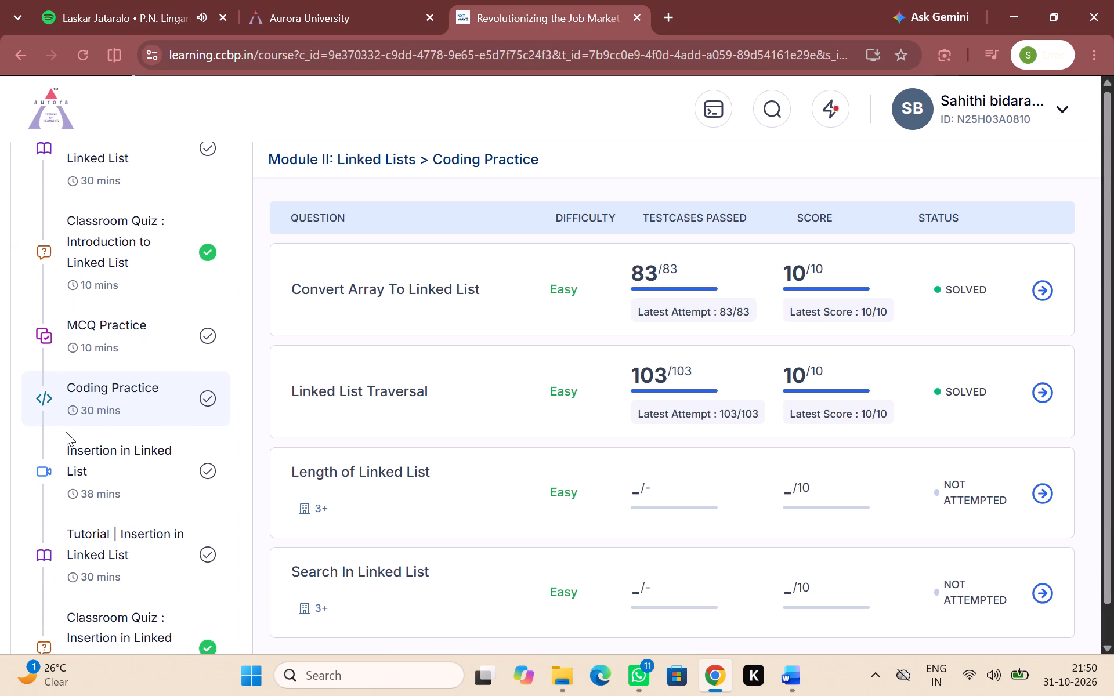
# Look through the remaining Module II course outline, from Insertion in Linked List to Circular Linked List, for further Coding Practice sets.
pyautogui.scroll(-4, 66, 432)
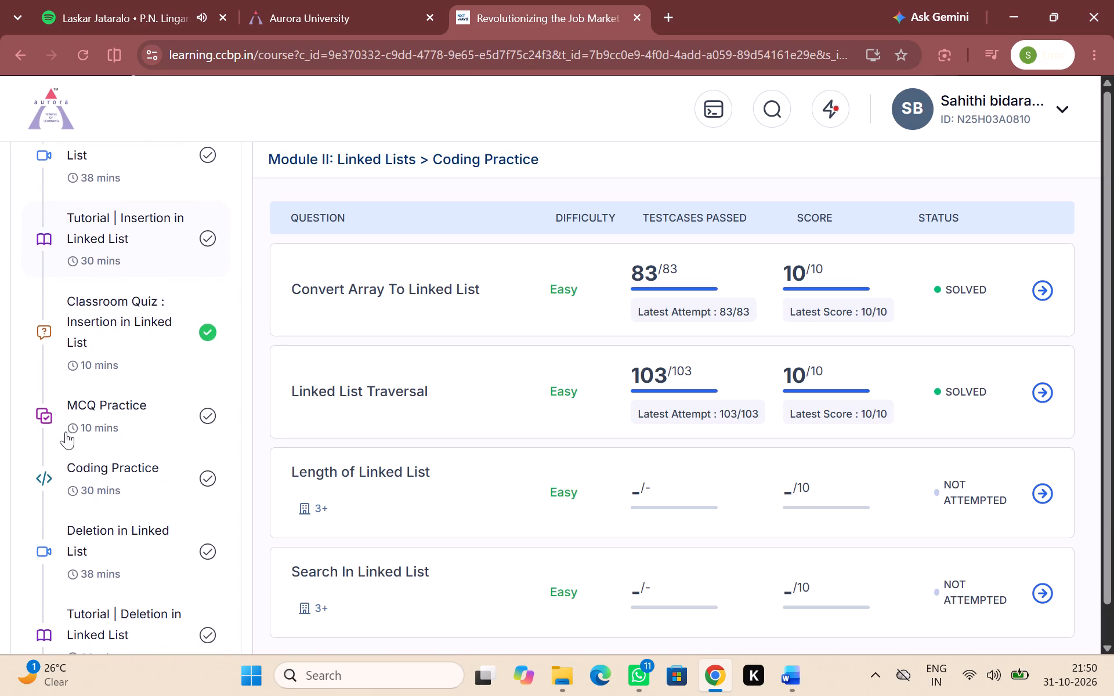
pyautogui.scroll(-8, 66, 432)
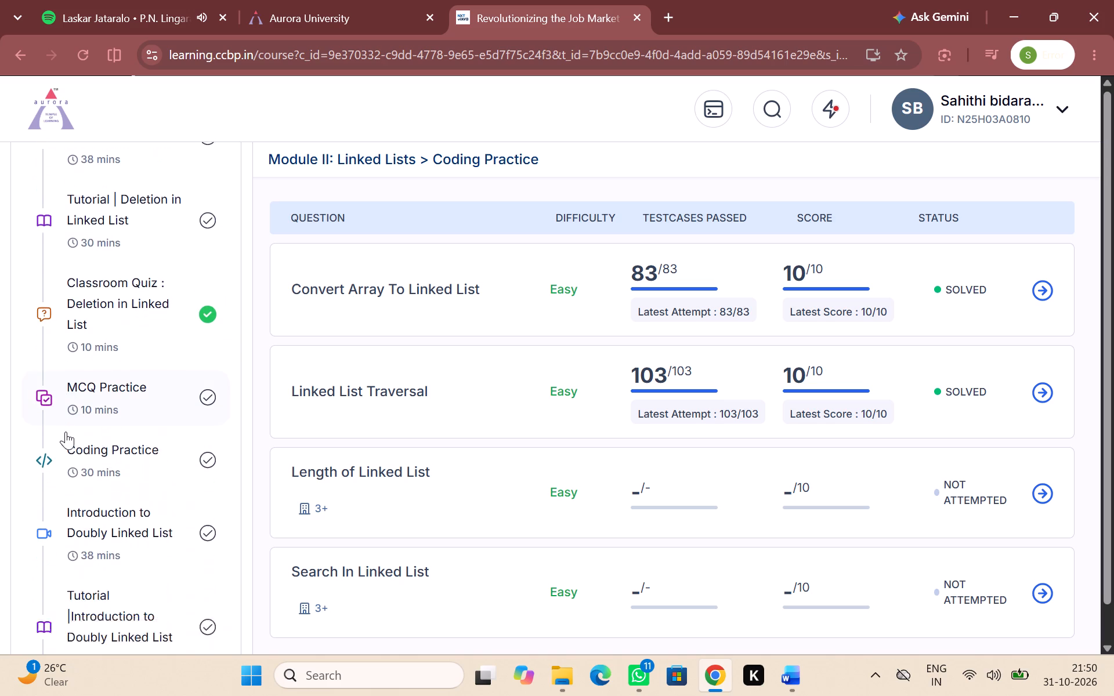
pyautogui.scroll(-5, 66, 432)
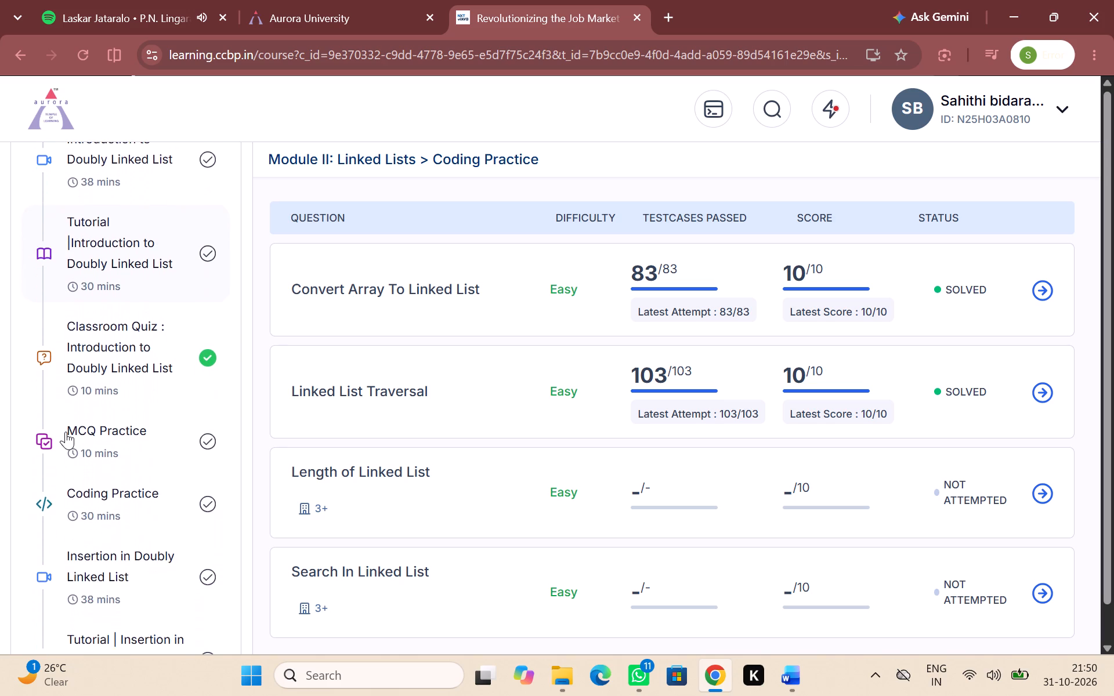
pyautogui.scroll(-3, 66, 432)
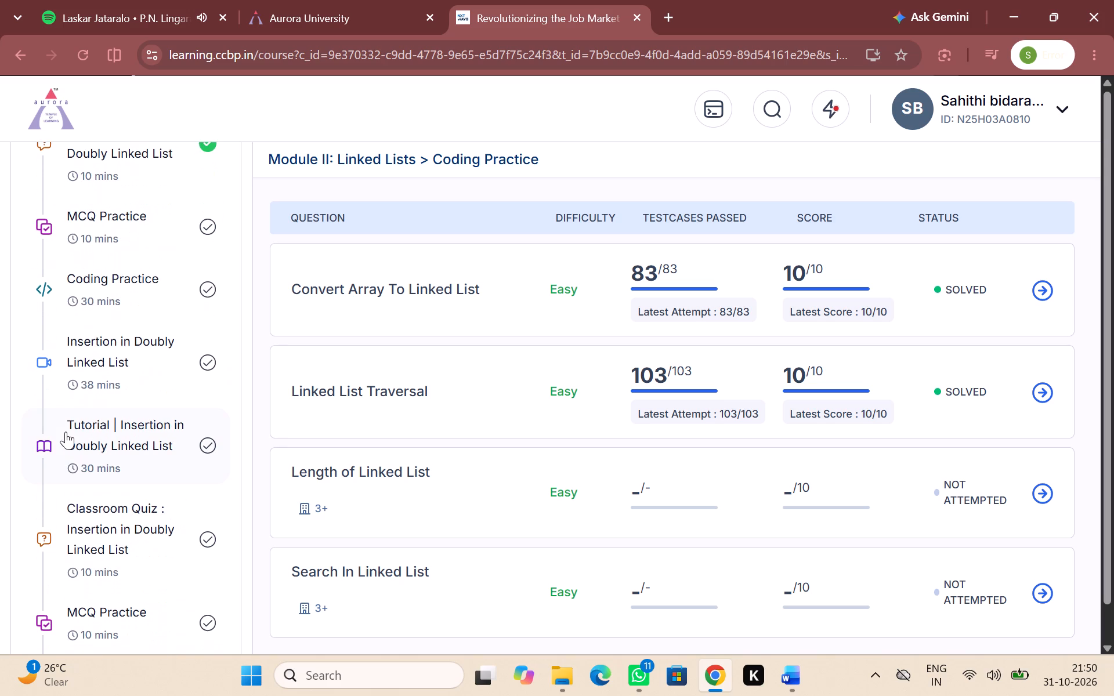
pyautogui.scroll(-2, 66, 432)
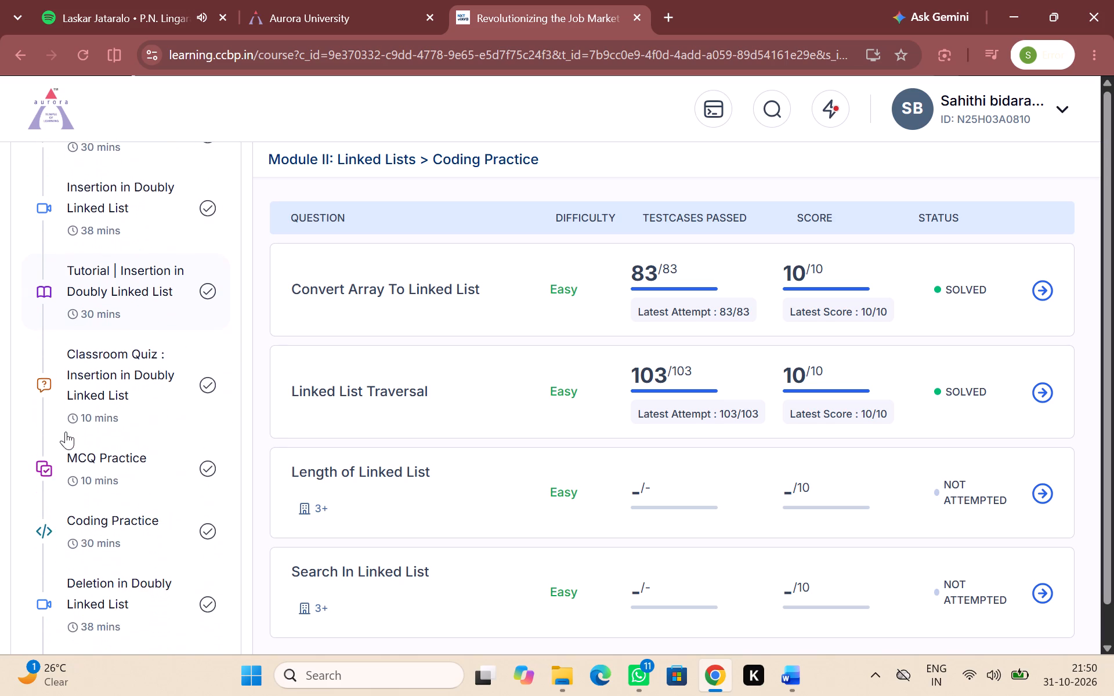
pyautogui.scroll(-4, 66, 432)
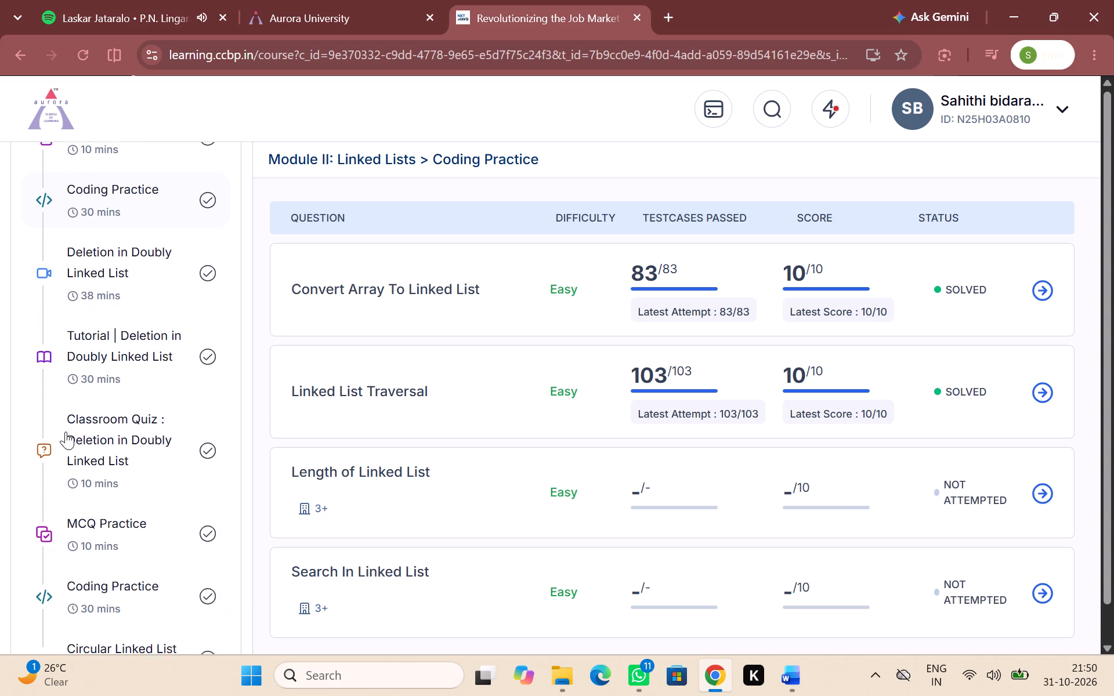
pyautogui.scroll(-2, 66, 432)
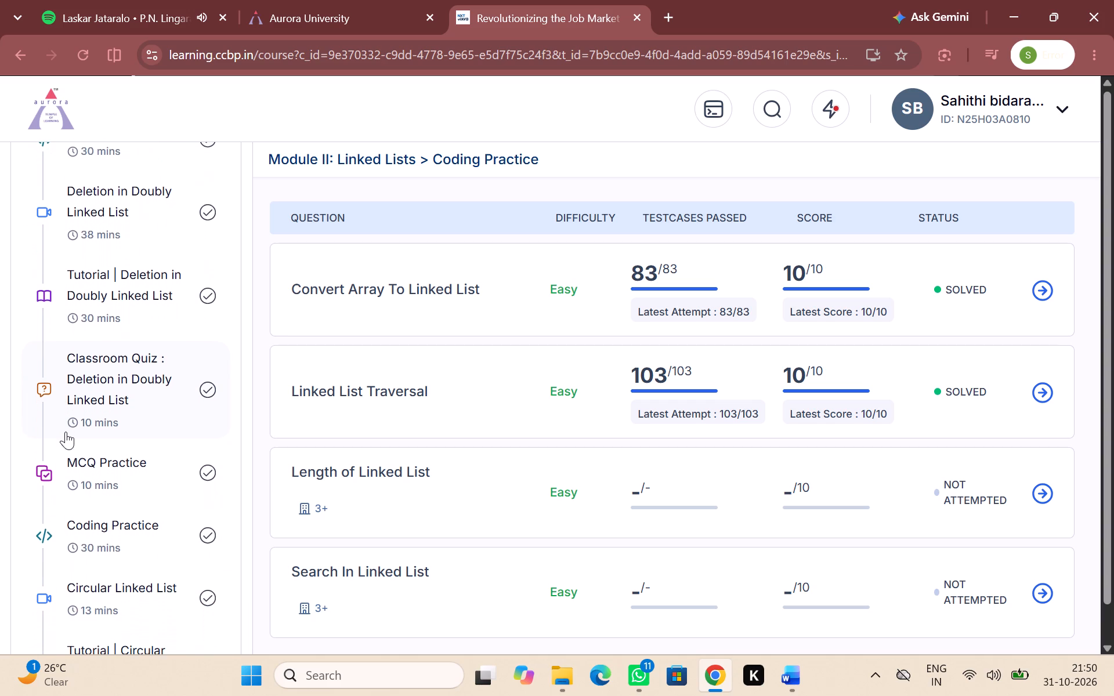
pyautogui.scroll(-4, 66, 432)
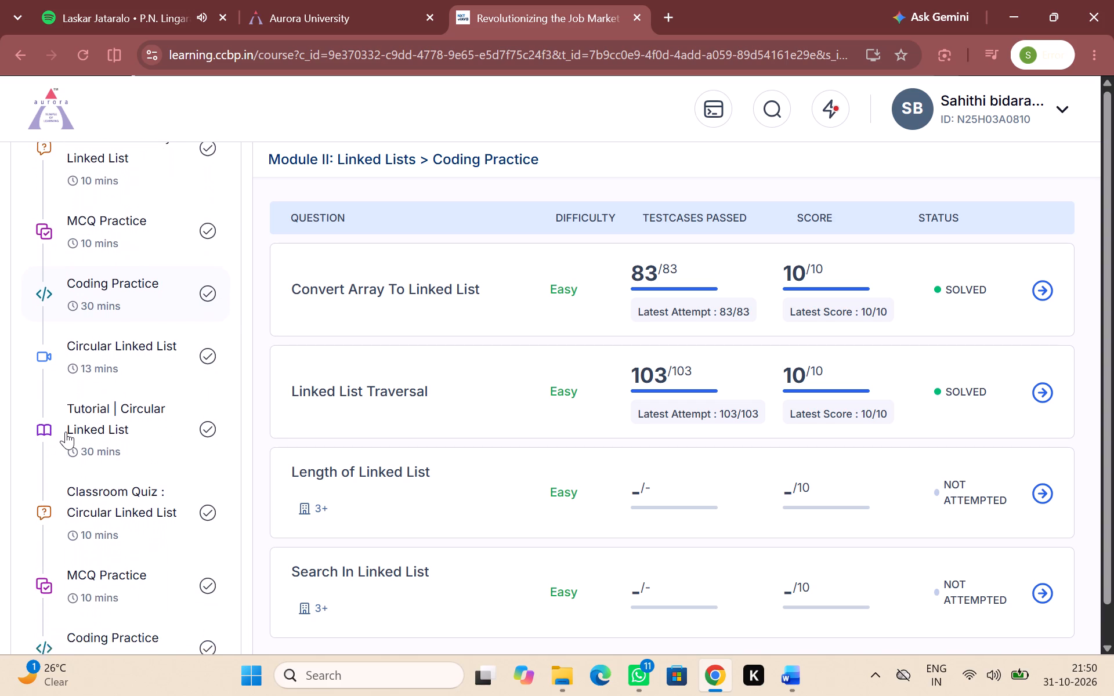
pyautogui.scroll(-1, 66, 432)
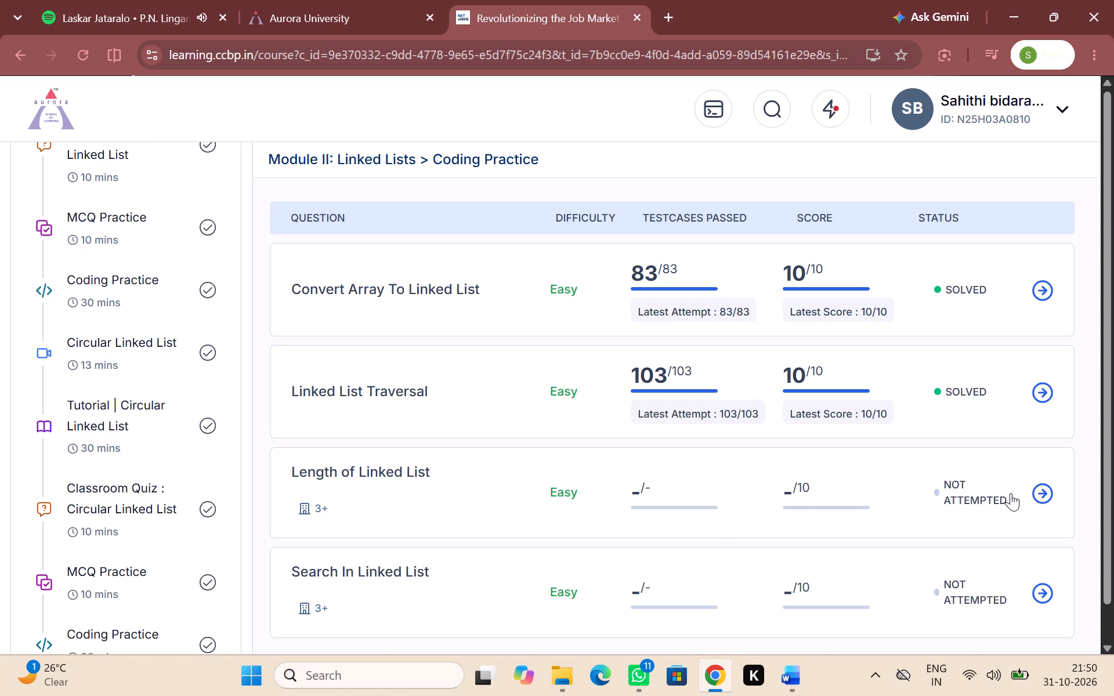
# Open the Length of Linked List problem and copy its editorial's CPP solution from the include line through the solution class.
pyautogui.click(1039, 487)
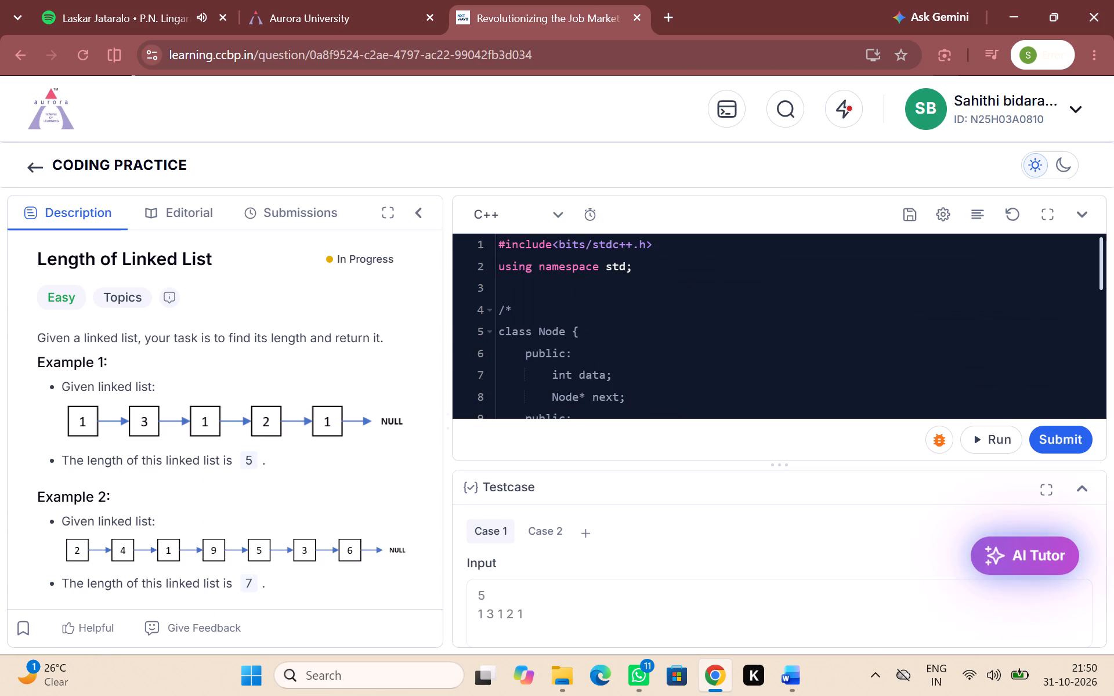
pyautogui.click(204, 202)
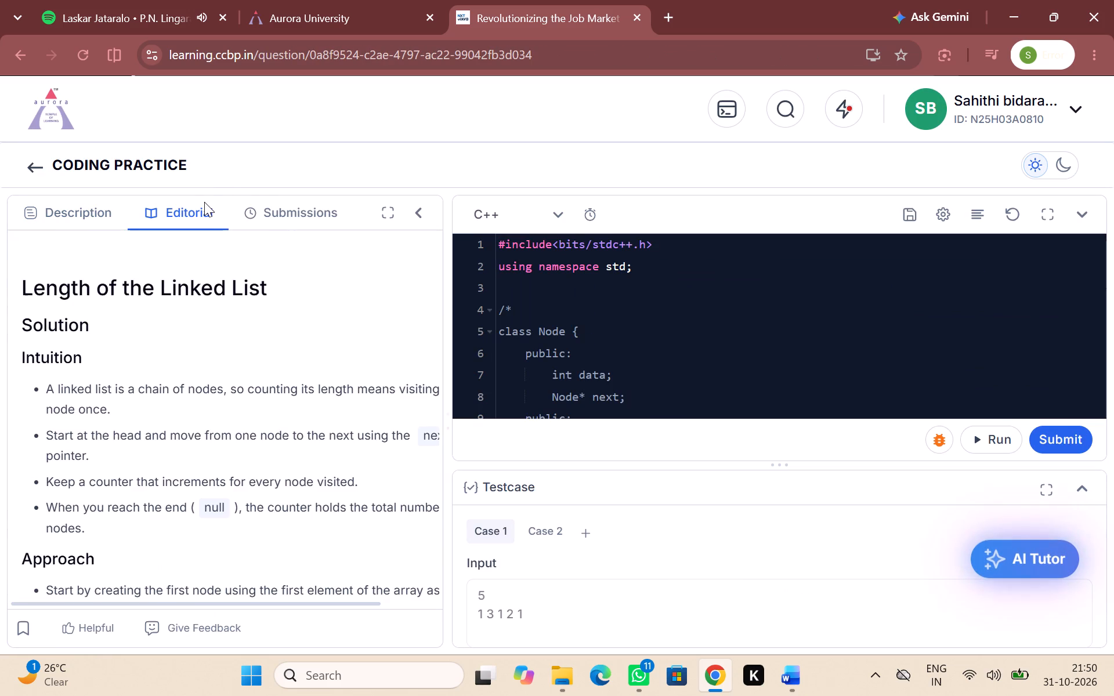
pyautogui.scroll(-20, 202, 316)
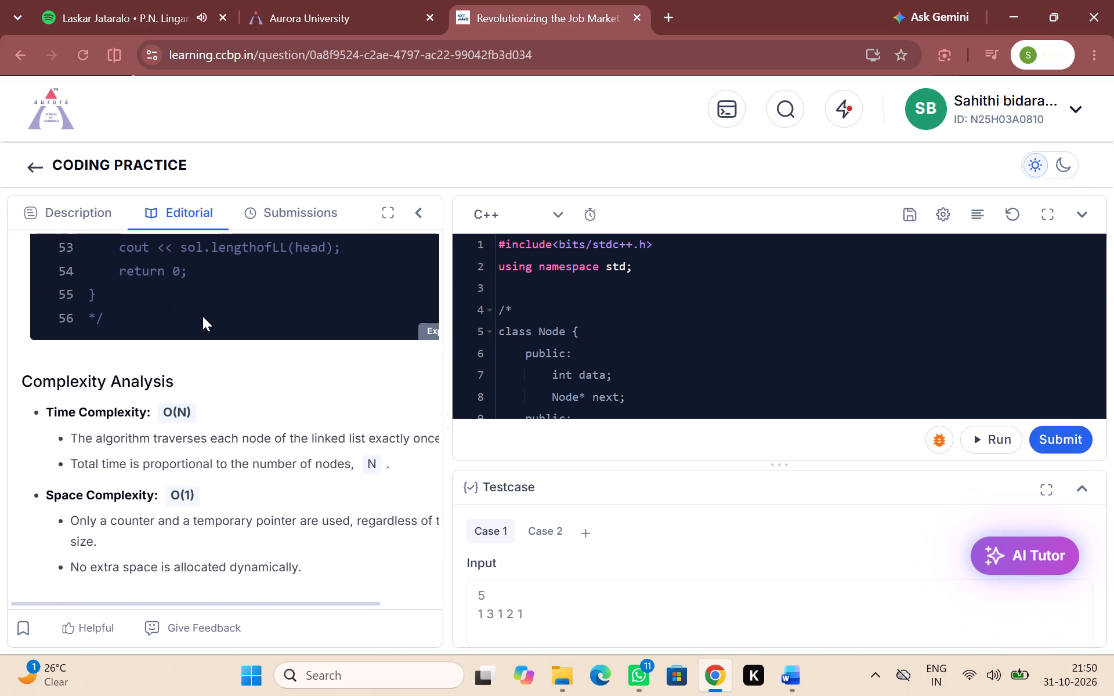
pyautogui.scroll(-2, 202, 316)
pyautogui.scroll(2, 202, 316)
pyautogui.scroll(-2, 202, 316)
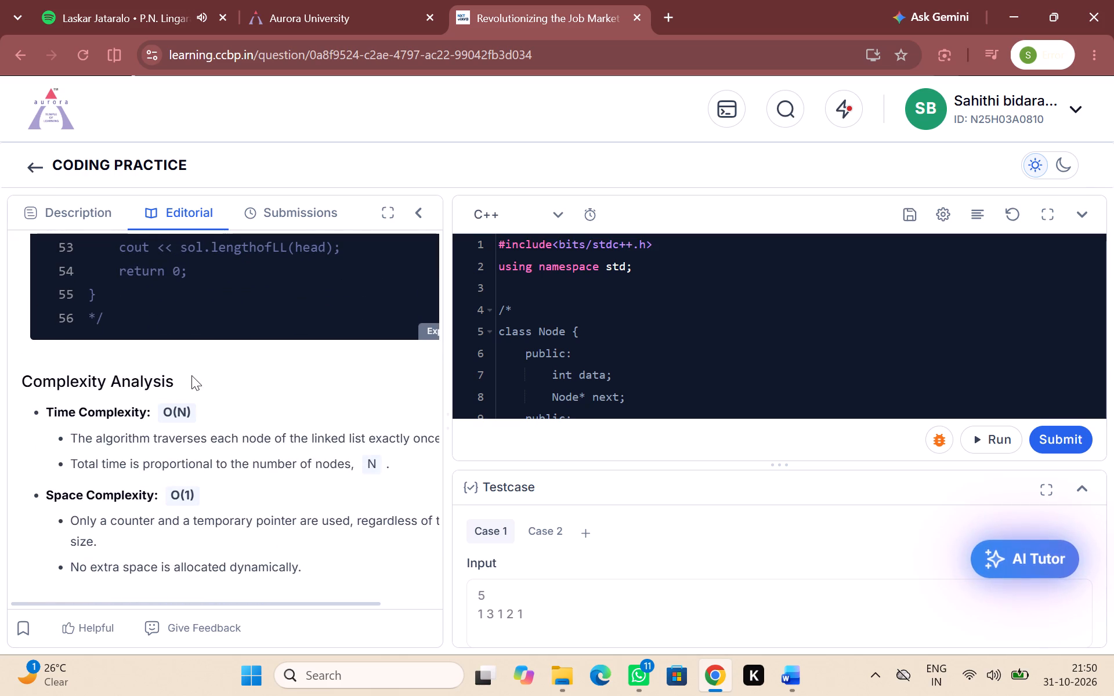
pyautogui.scroll(2, 191, 375)
pyautogui.scroll(-4, 191, 375)
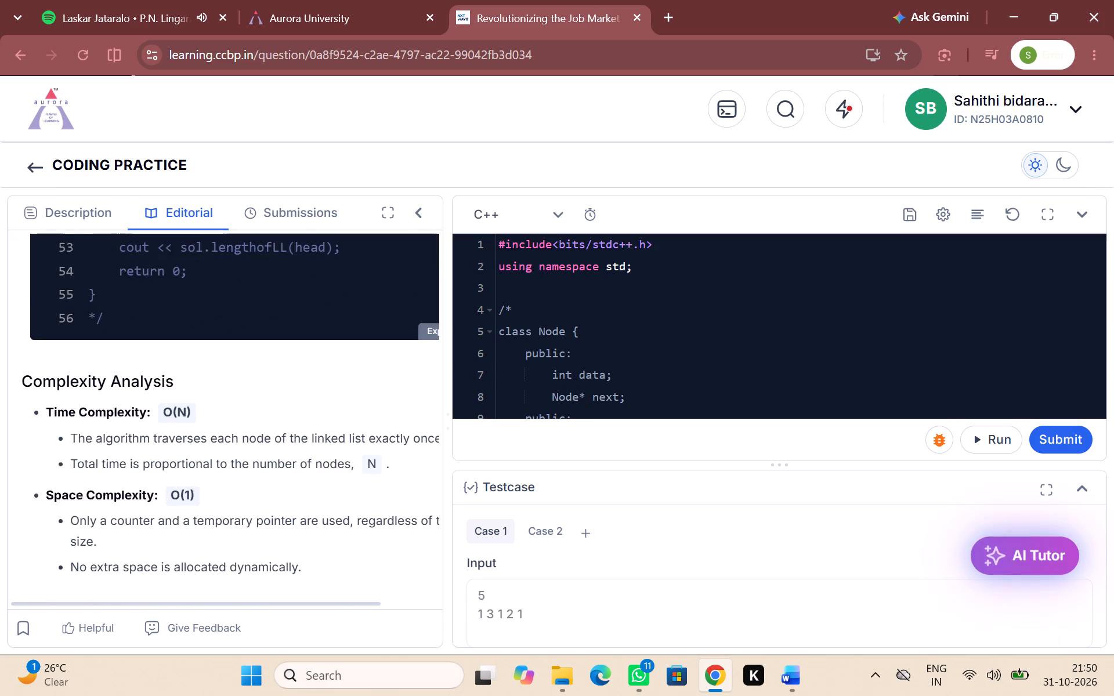
pyautogui.scroll(-1, 191, 375)
pyautogui.scroll(5, 191, 375)
pyautogui.scroll(-2, 191, 375)
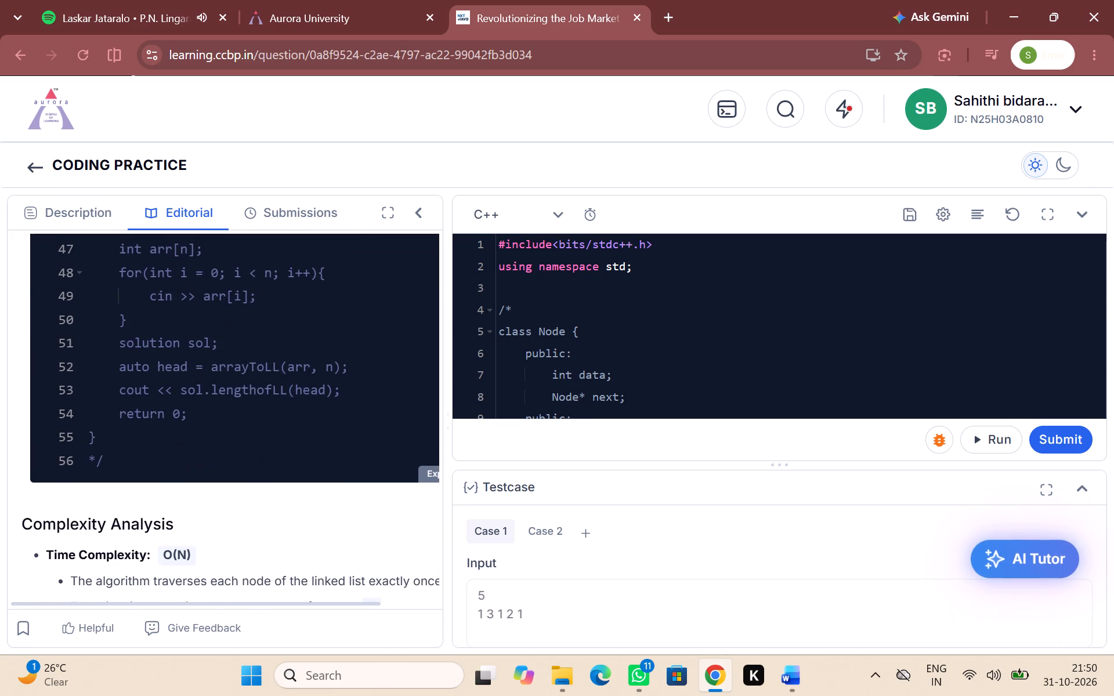
pyautogui.scroll(6, 191, 375)
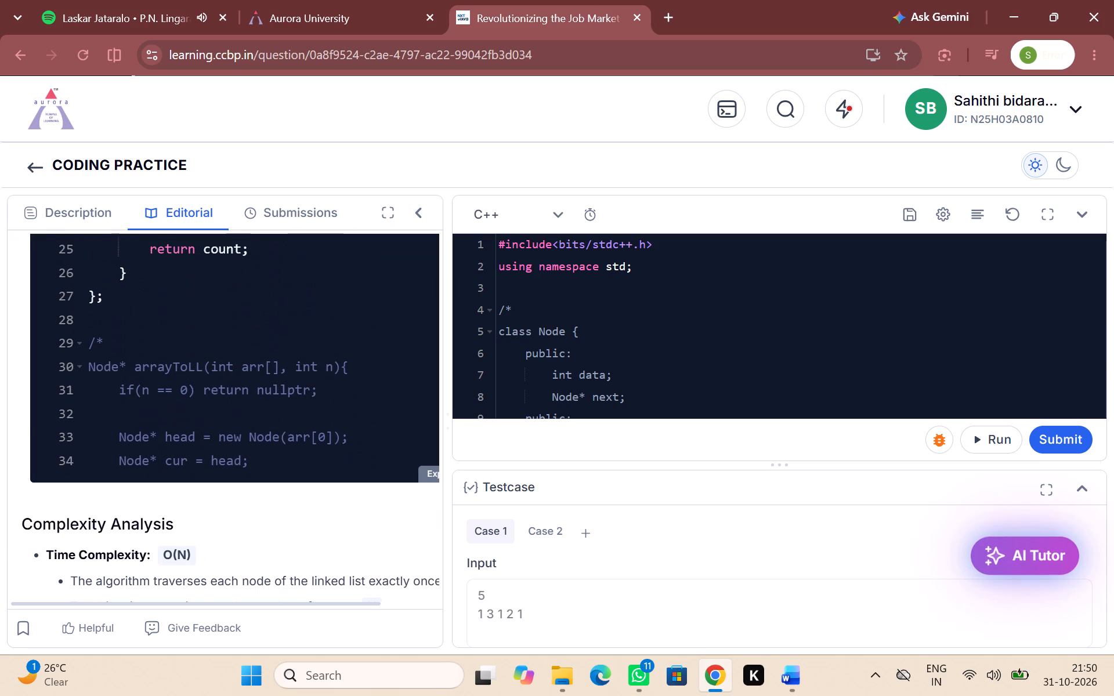
pyautogui.scroll(2, 191, 375)
pyautogui.moveTo(161, 361); pyautogui.dragTo(128, 226)
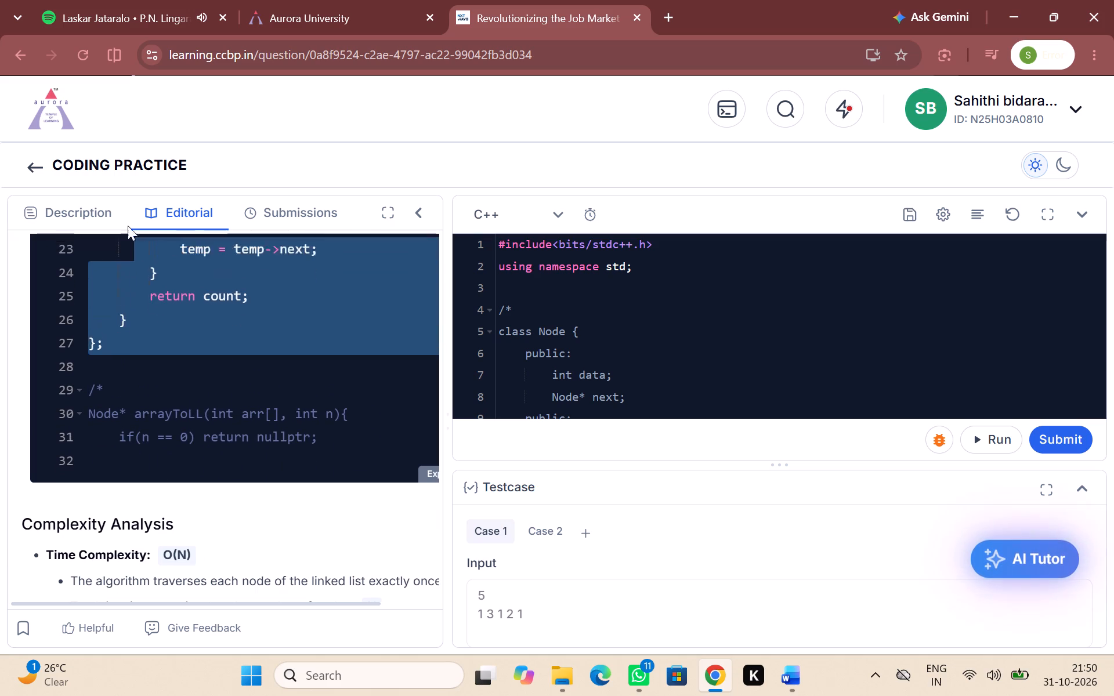
pyautogui.moveTo(128, 226); pyautogui.dragTo(118, 161)
pyautogui.hotkey('ctrl', 'c')
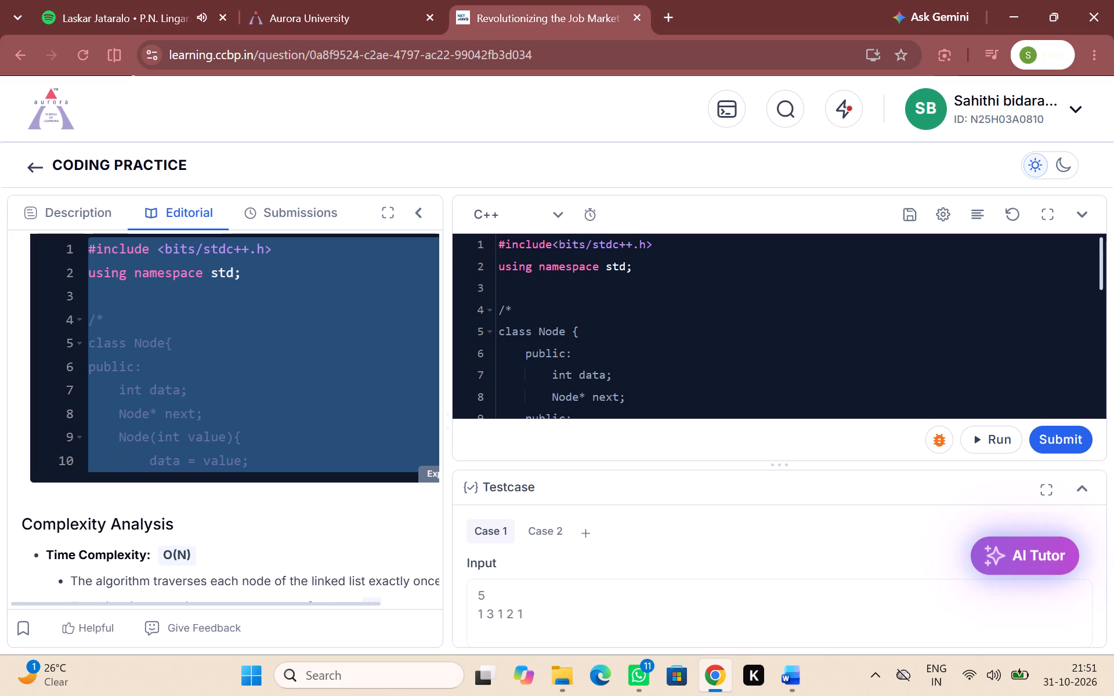
# Replace all the Length of Linked List starter code with the copied editorial solution.
pyautogui.moveTo(499, 241); pyautogui.dragTo(557, 498)
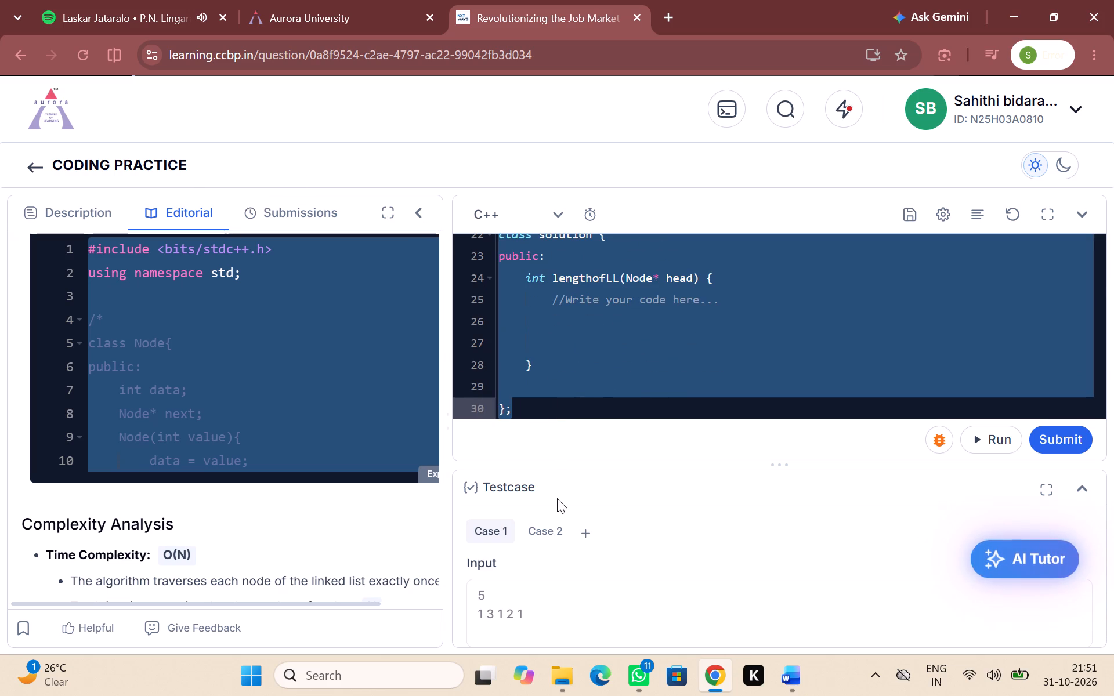
pyautogui.press('BackSpace')
pyautogui.hotkey('ctrl', 'v')
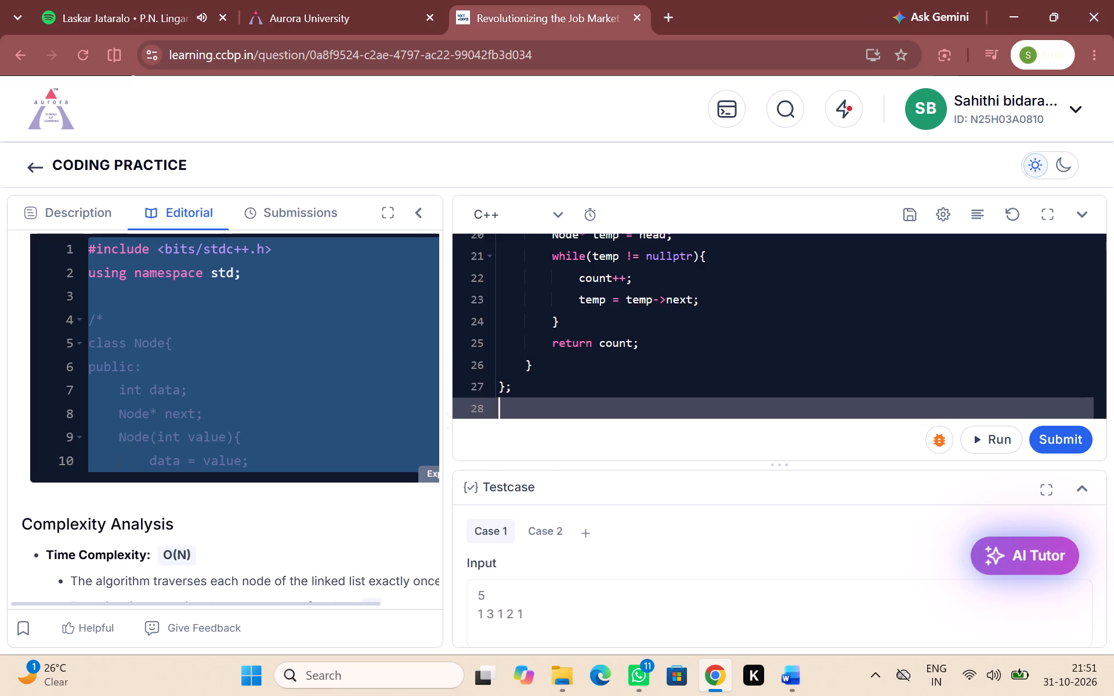
# Run and submit the Length of Linked List code, and return to the Coding Practice question list, saving the code on leaving.
pyautogui.click(1000, 443)
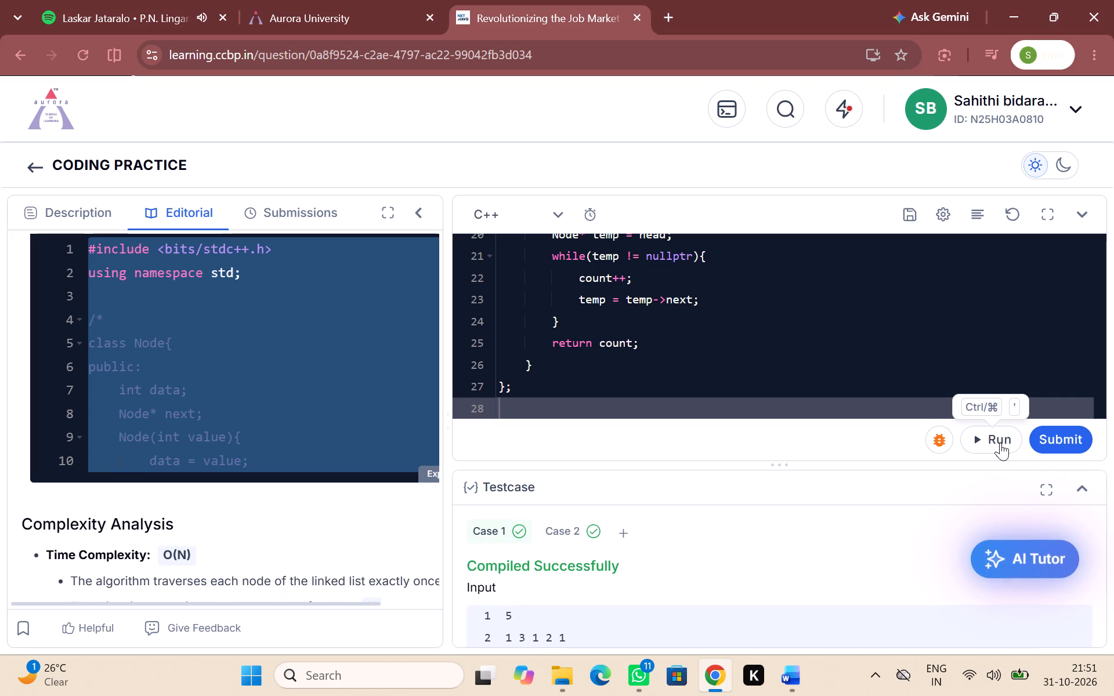
pyautogui.click(1059, 440)
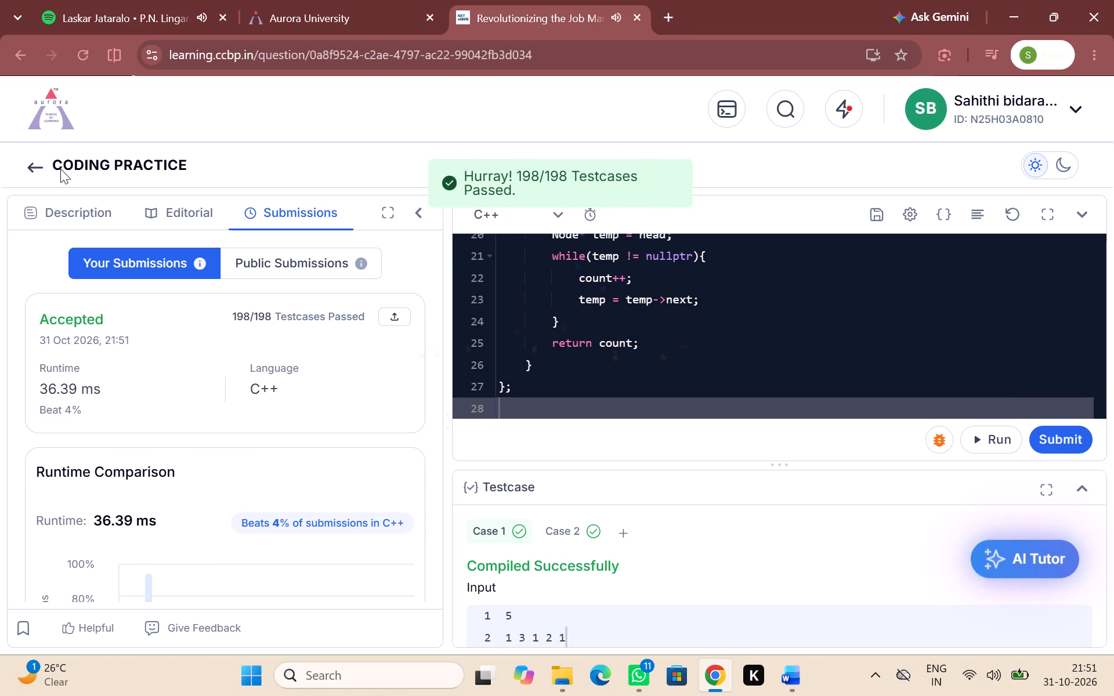
pyautogui.click(38, 165)
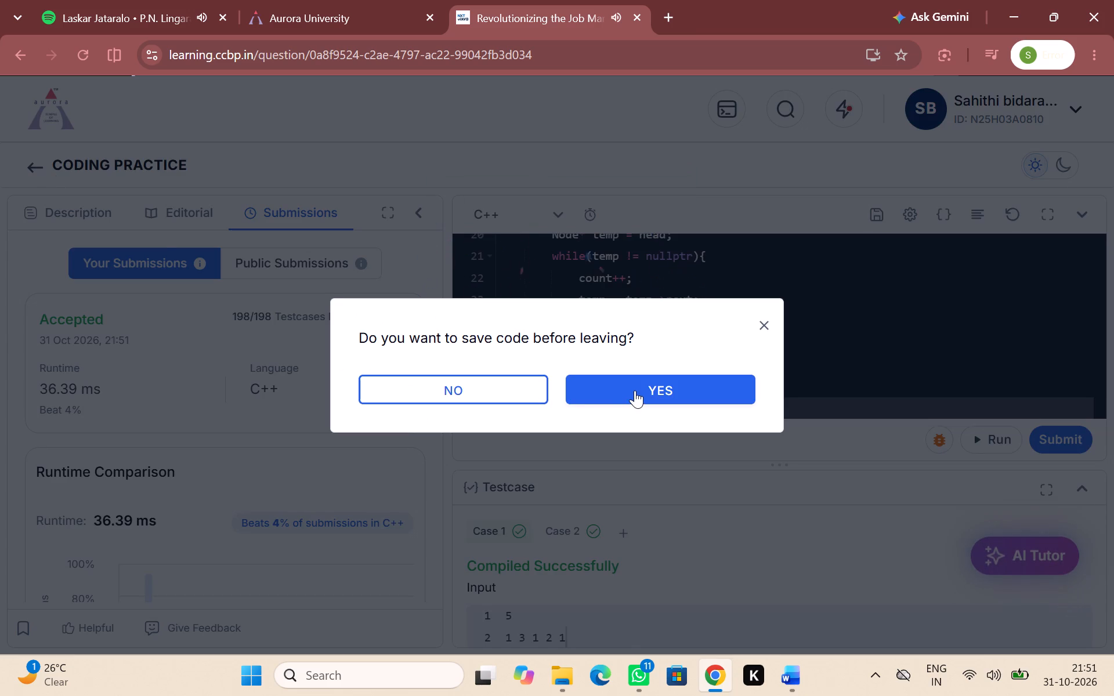
pyautogui.click(635, 390)
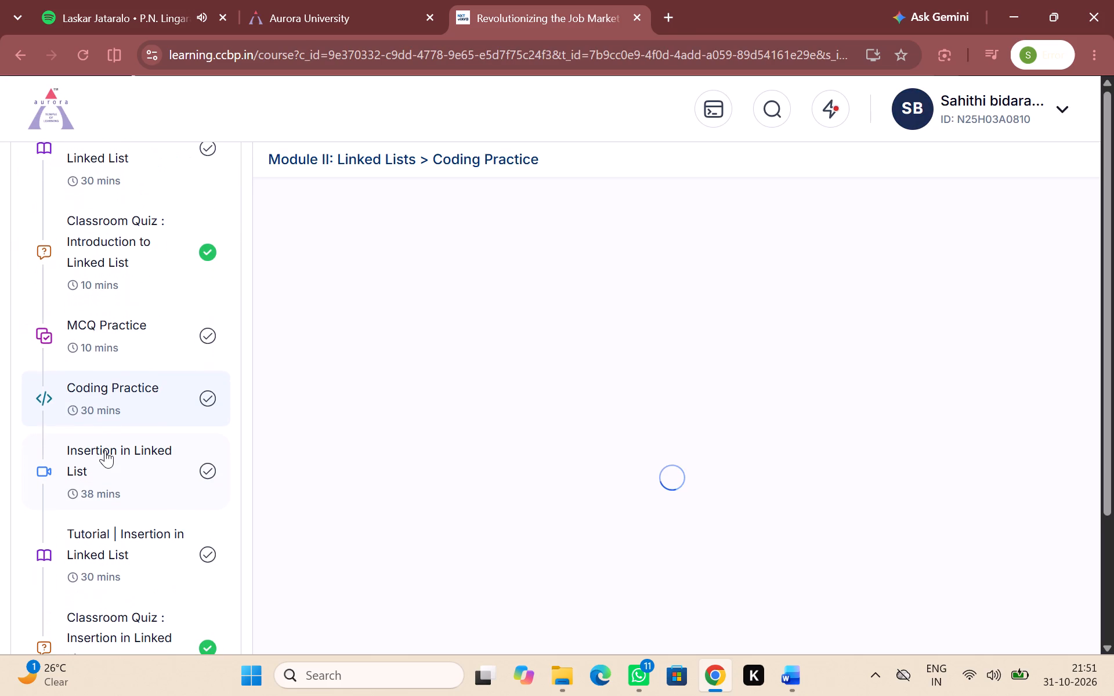
# Open the Search In Linked List problem and copy its editorial's CPP solution from the include line through the solution class.
pyautogui.scroll(-1, 150, 472)
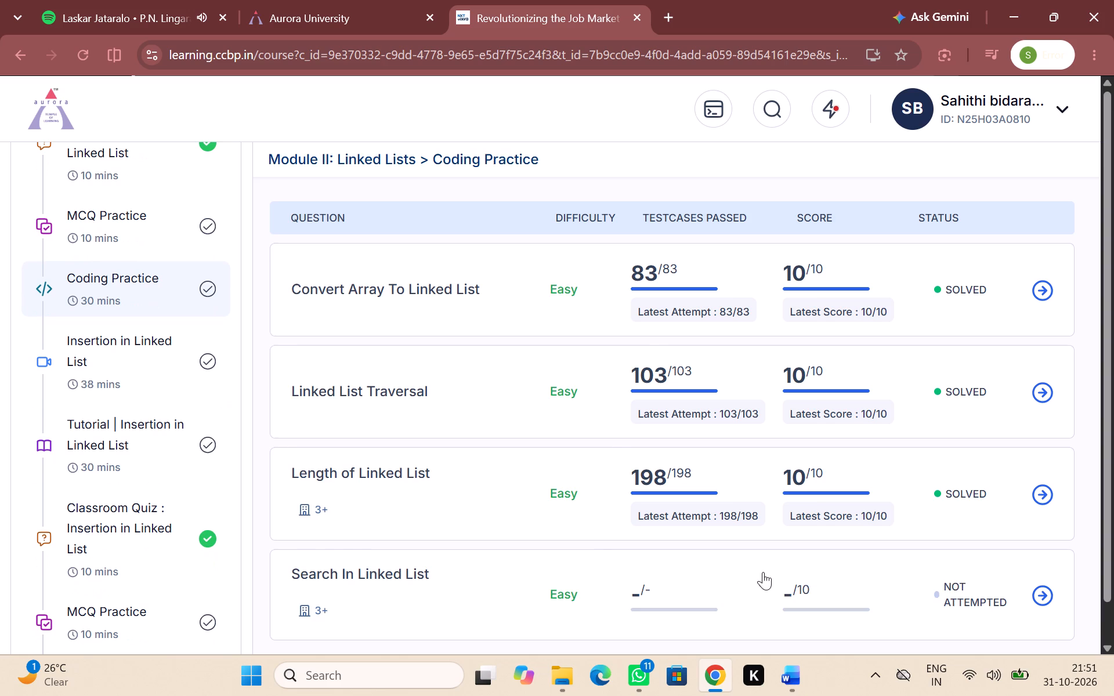
pyautogui.scroll(-3, 763, 572)
pyautogui.click(1033, 555)
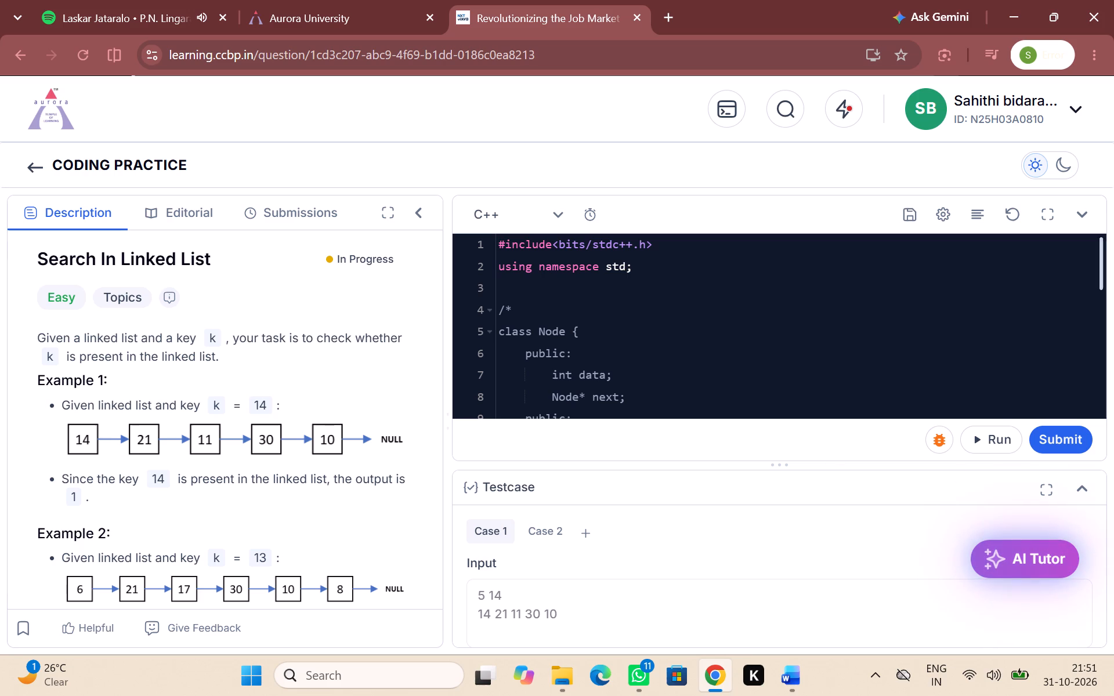
pyautogui.click(198, 214)
pyautogui.scroll(-3, 211, 360)
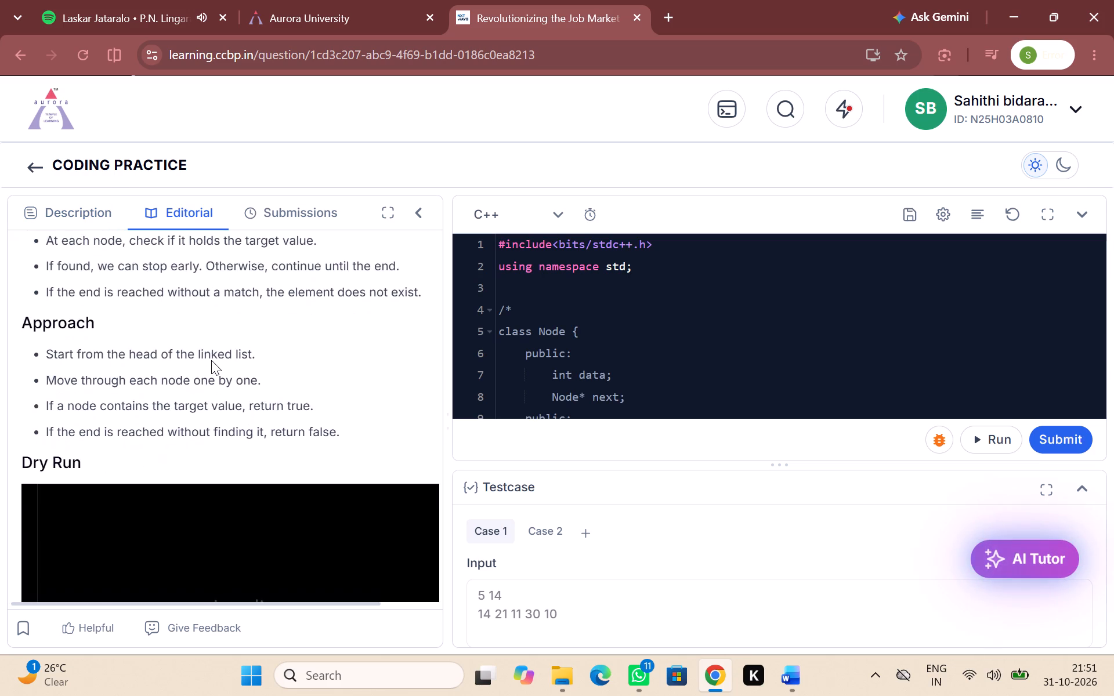
pyautogui.scroll(-14, 211, 360)
pyautogui.scroll(2, 211, 360)
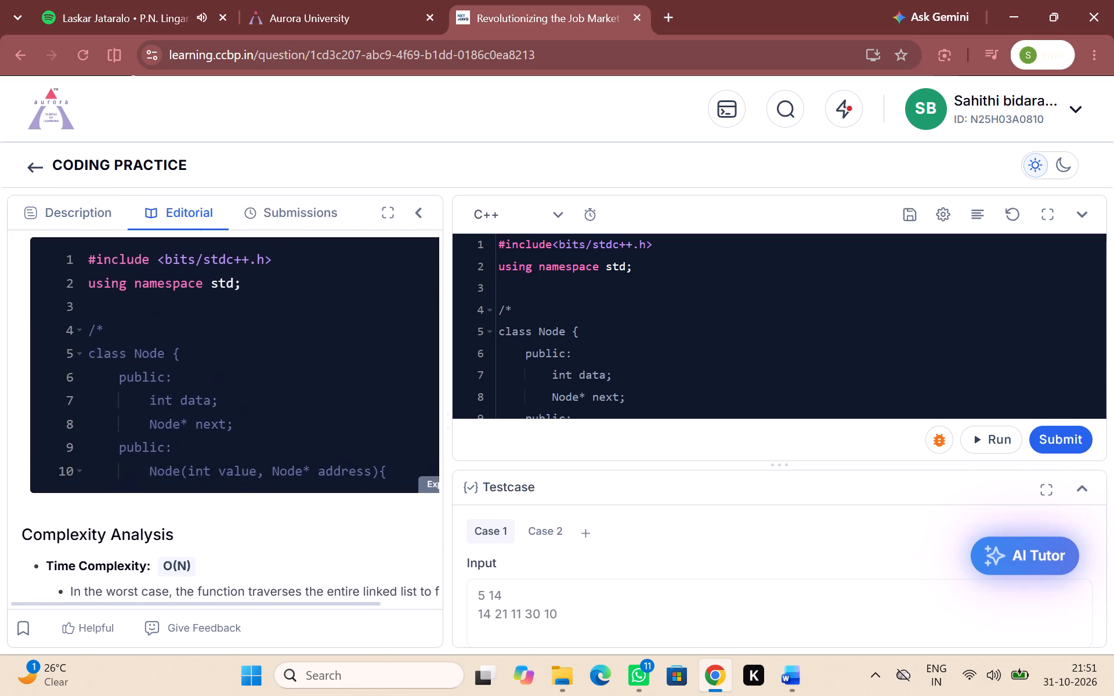
pyautogui.scroll(1, 211, 360)
pyautogui.scroll(-9, 211, 360)
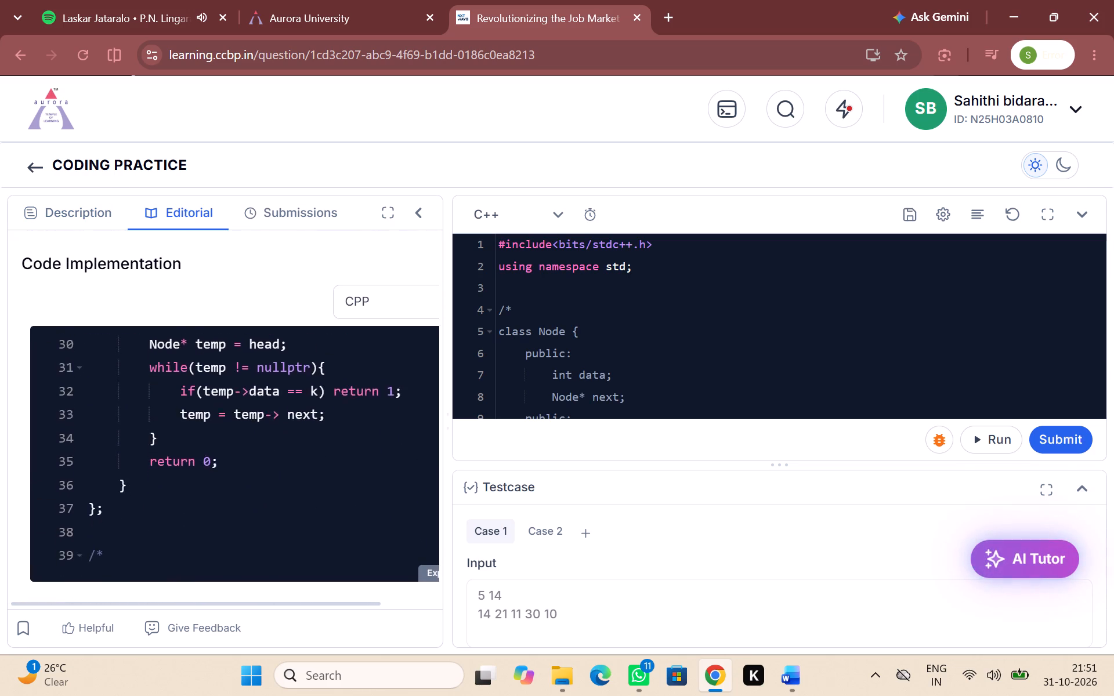
pyautogui.scroll(-1, 211, 360)
pyautogui.scroll(3, 151, 405)
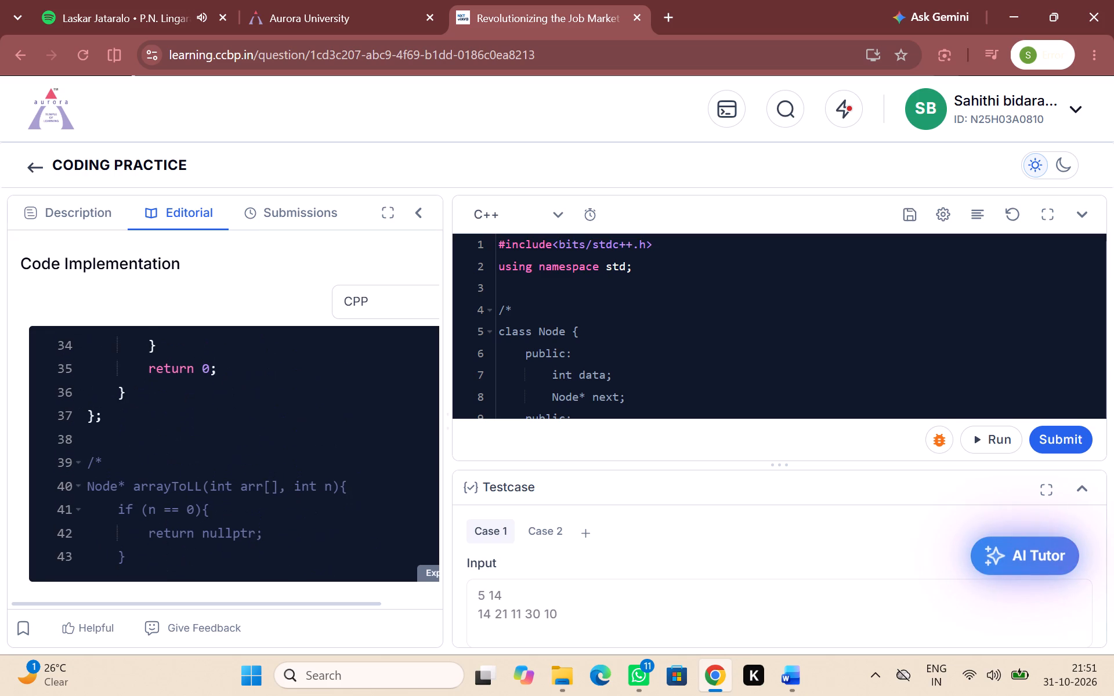
pyautogui.scroll(1, 151, 405)
pyautogui.moveTo(140, 419); pyautogui.dragTo(103, 263)
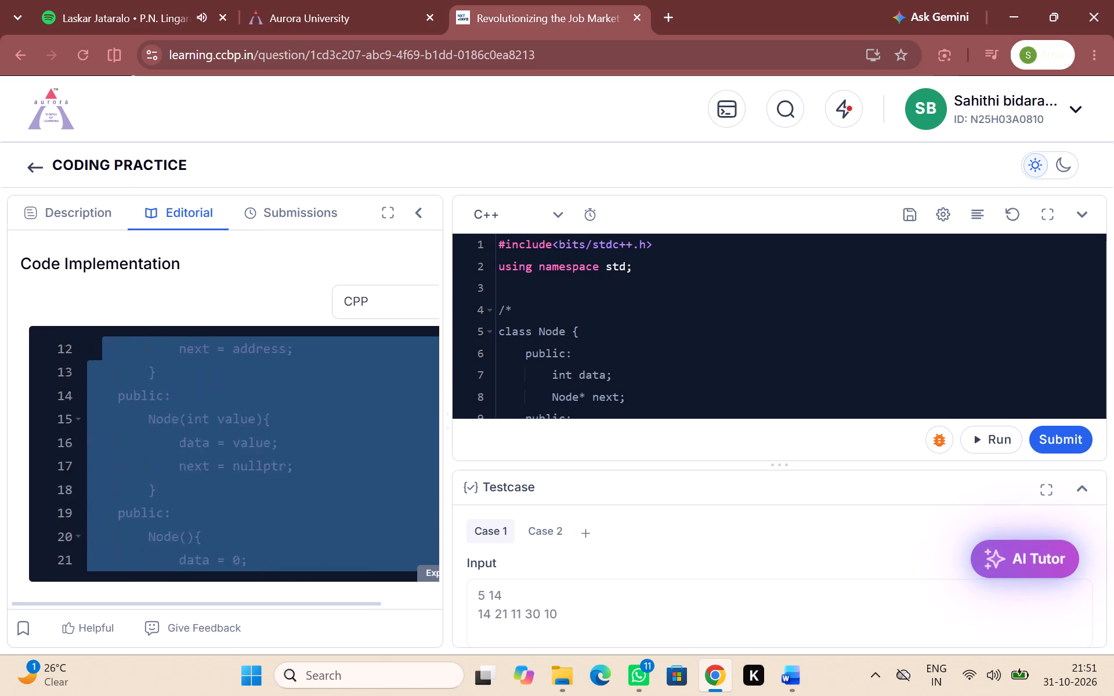
pyautogui.moveTo(103, 263); pyautogui.dragTo(103, 260)
pyautogui.hotkey('ctrl', 'c')
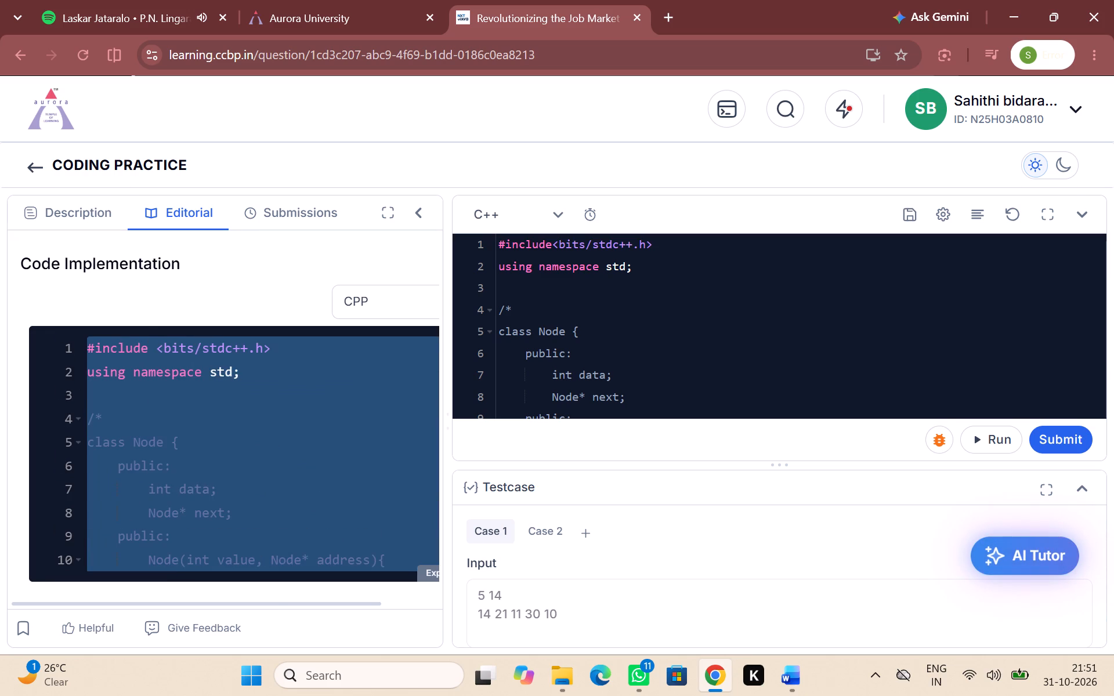
# Clear all the Search In Linked List starter code, including the leftover closing brace, and paste in the copied editorial solution.
pyautogui.scroll(-7, 530, 304)
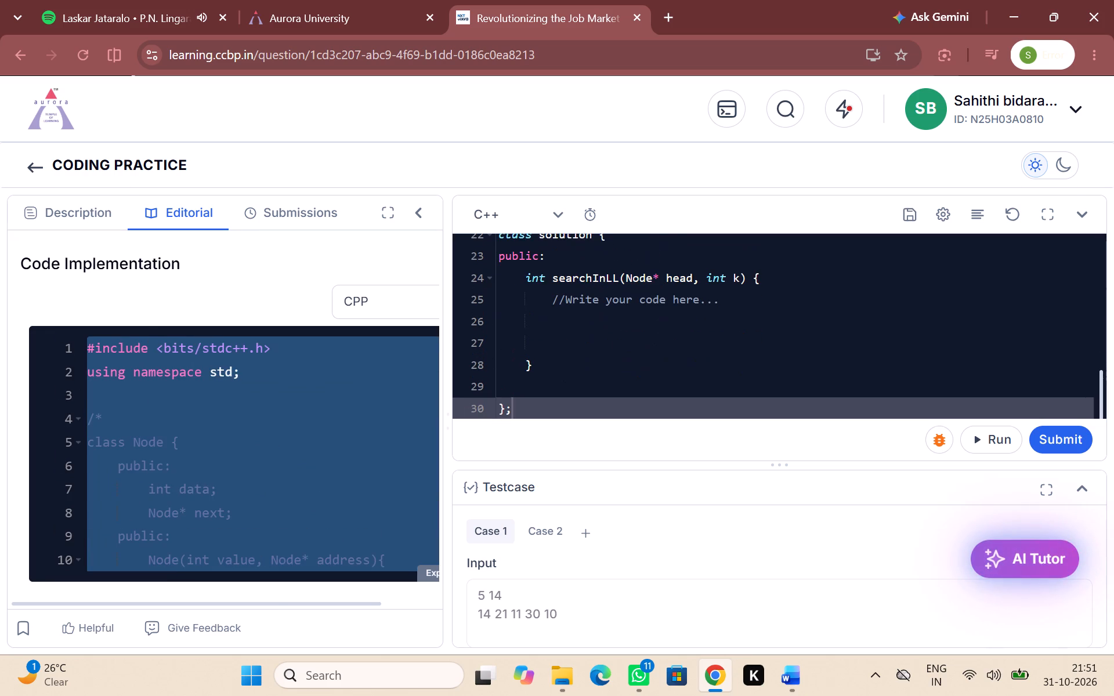
pyautogui.moveTo(551, 397); pyautogui.dragTo(489, 209)
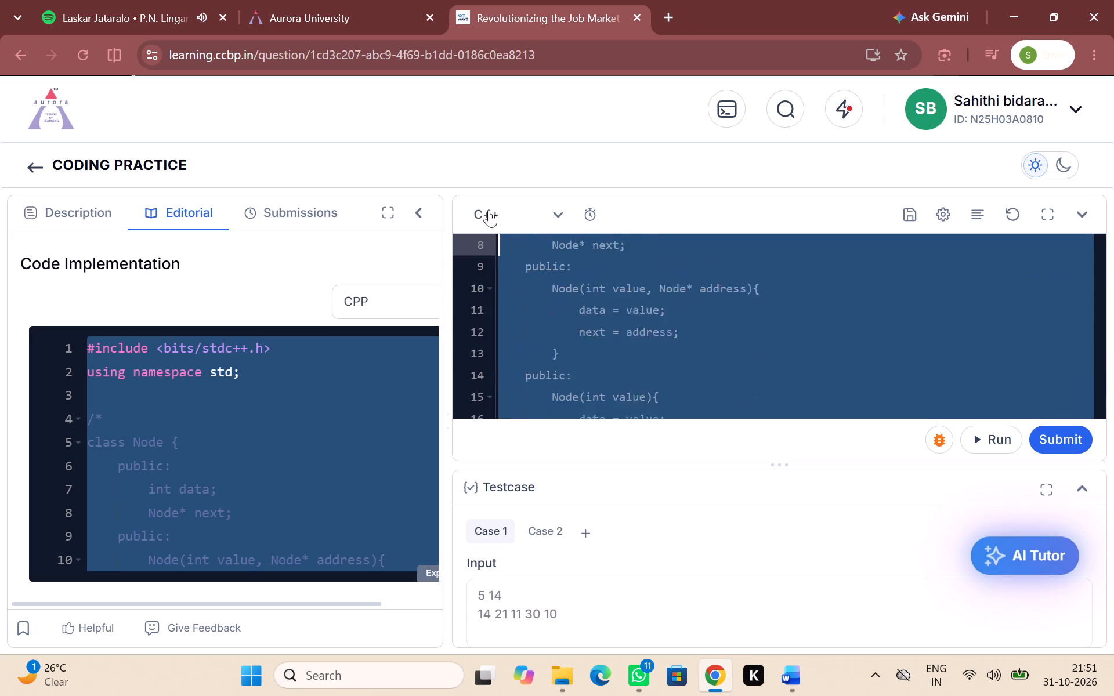
pyautogui.moveTo(489, 209); pyautogui.dragTo(489, 201)
pyautogui.press('BackSpace')
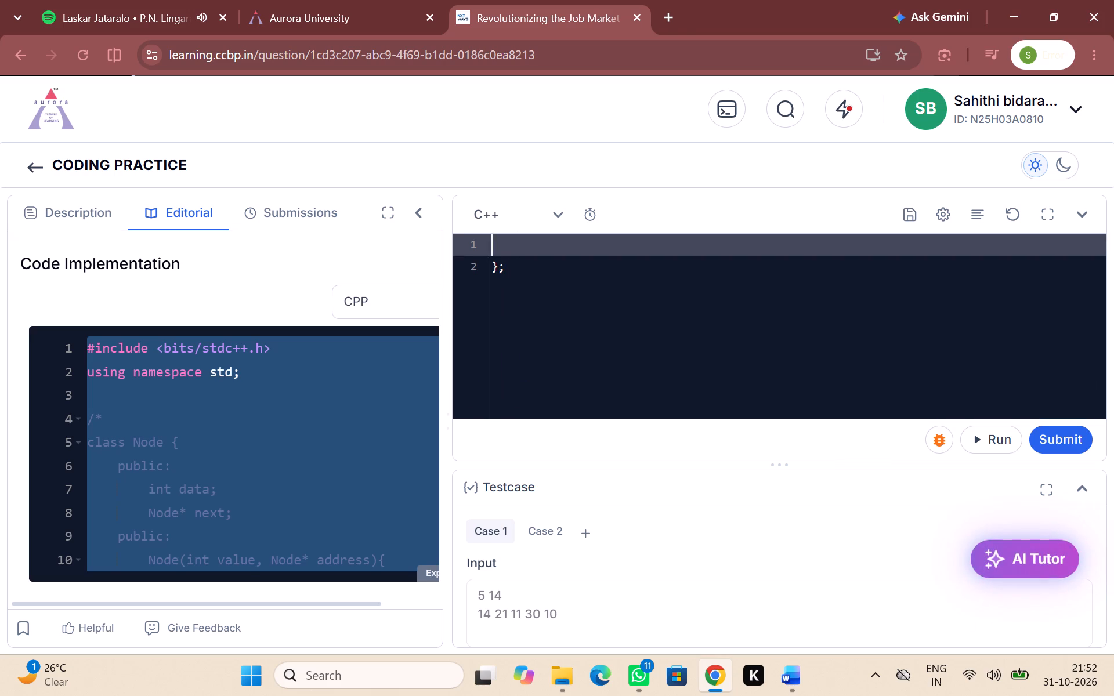
pyautogui.click(540, 261)
pyautogui.press('BackSpace')
pyautogui.press('BackSpace')
pyautogui.press('BackSpace')
pyautogui.press('BackSpace')
pyautogui.press('BackSpace')
pyautogui.press('BackSpace')
pyautogui.press('BackSpace')
pyautogui.press('BackSpace')
pyautogui.press('BackSpace')
pyautogui.press('BackSpace')
pyautogui.press('BackSpace')
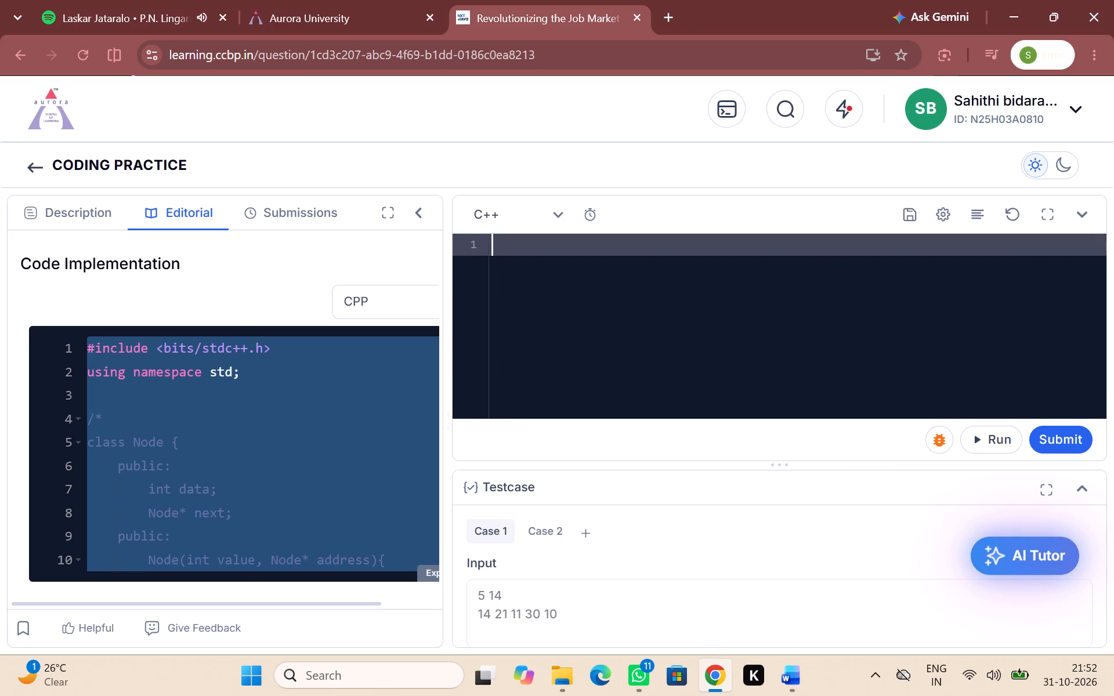
pyautogui.hotkey('ctrl', 'v')
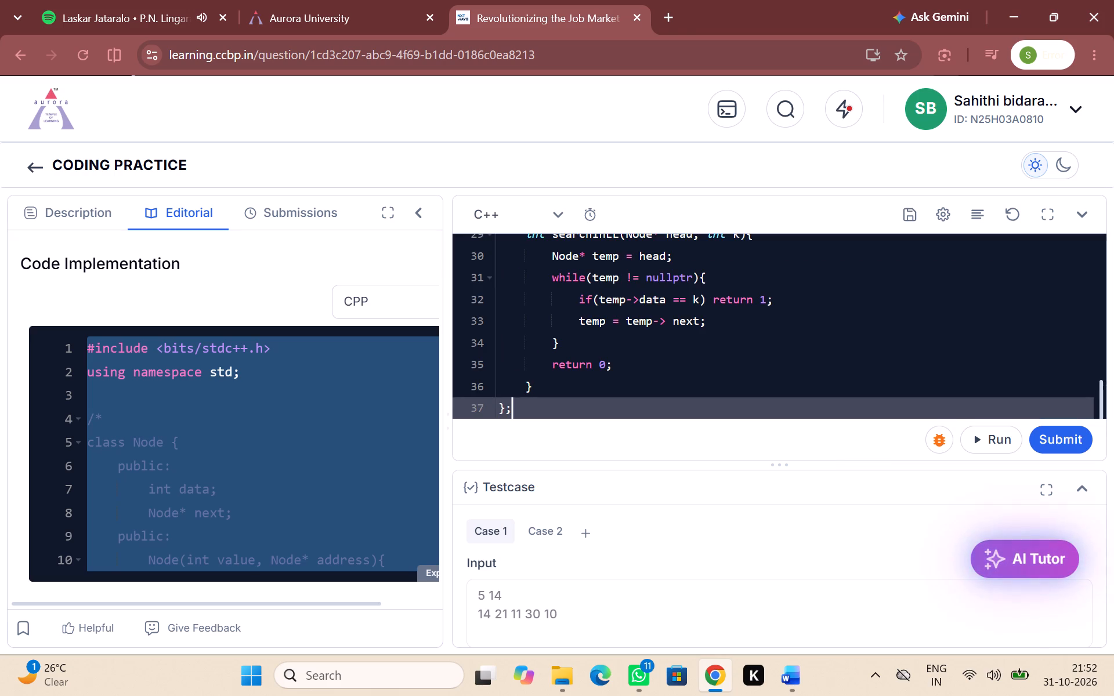
# Run the Search In Linked List code against the sample test cases.
pyautogui.click(992, 431)
pyautogui.click(986, 444)
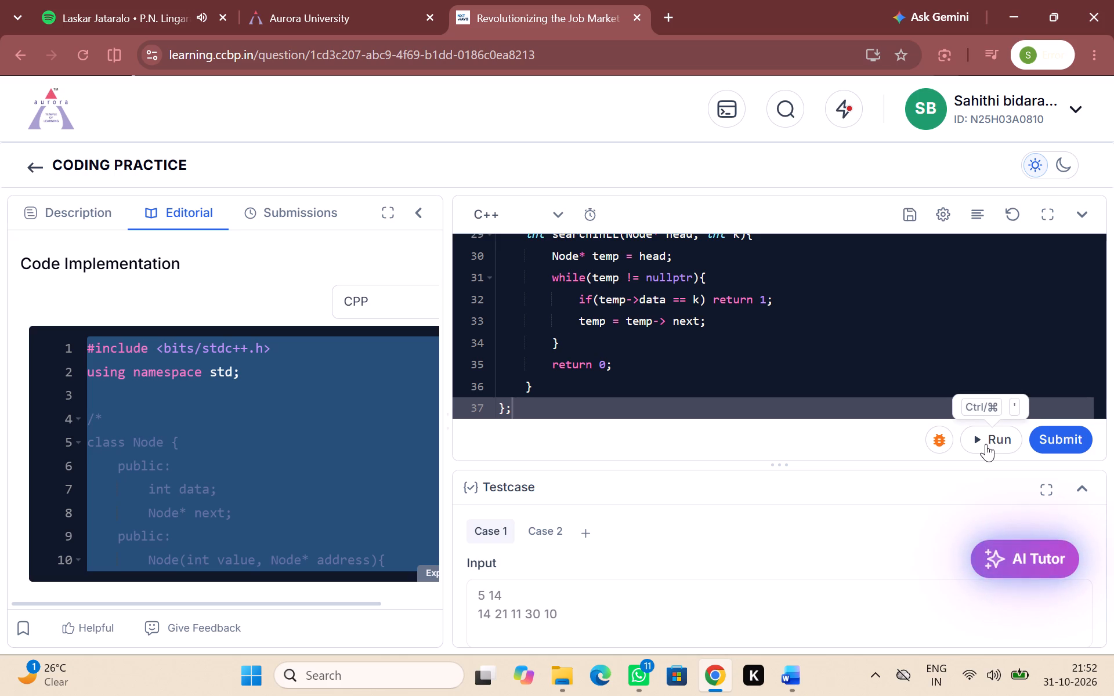